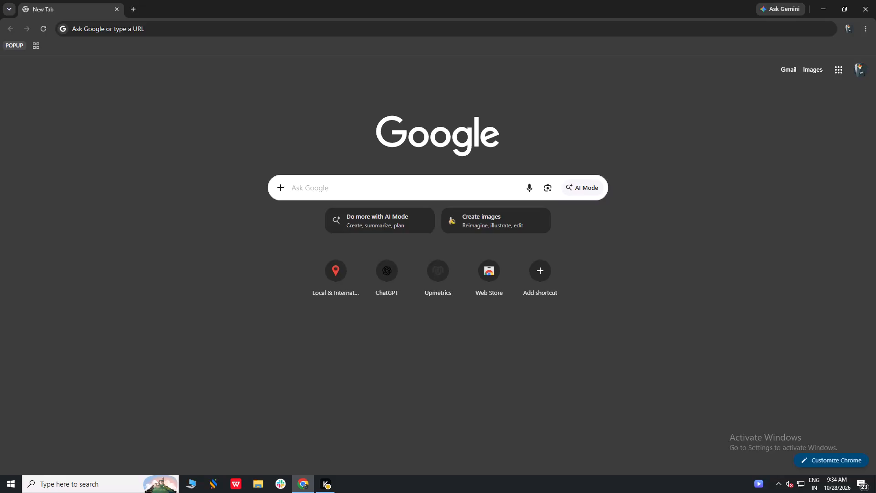
Open the Local & International Google SERP Checker from the new tab page's shortcuts.
click(334, 280)
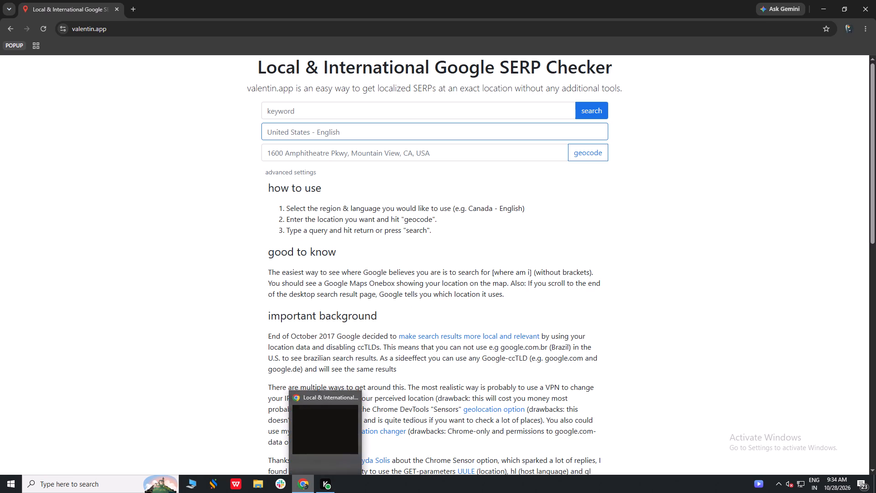
Open a new browser tab alongside the SERP checker page.
click(133, 12)
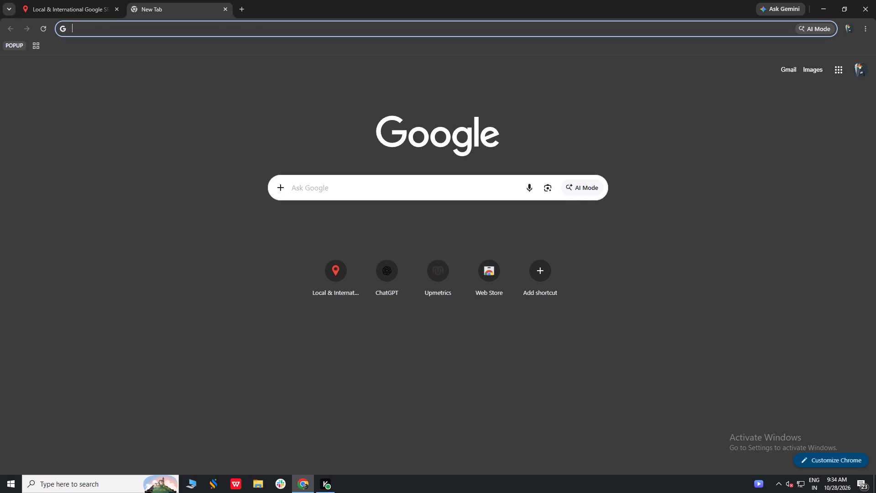
click(641, 325)
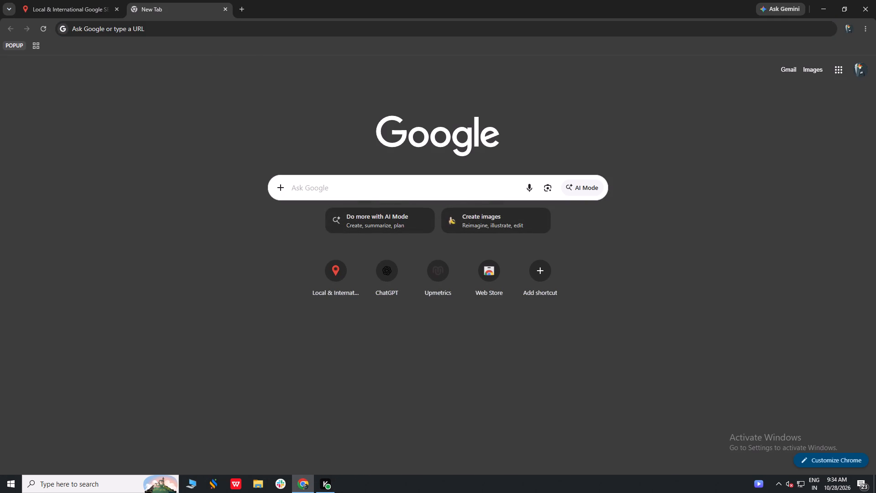
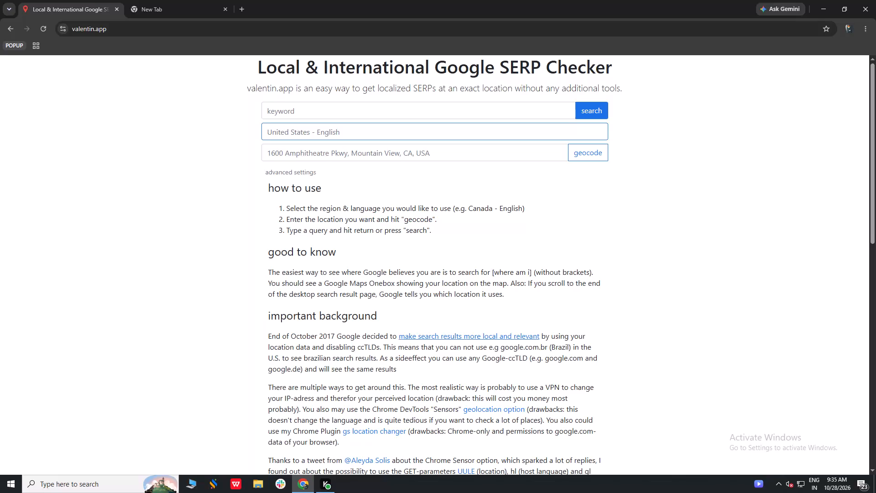
Switch to the work browser window and bring up the Performance on Search results tab, passing the recovery plan and SEO log tabs.
key(super+Tab)
click(52, 37)
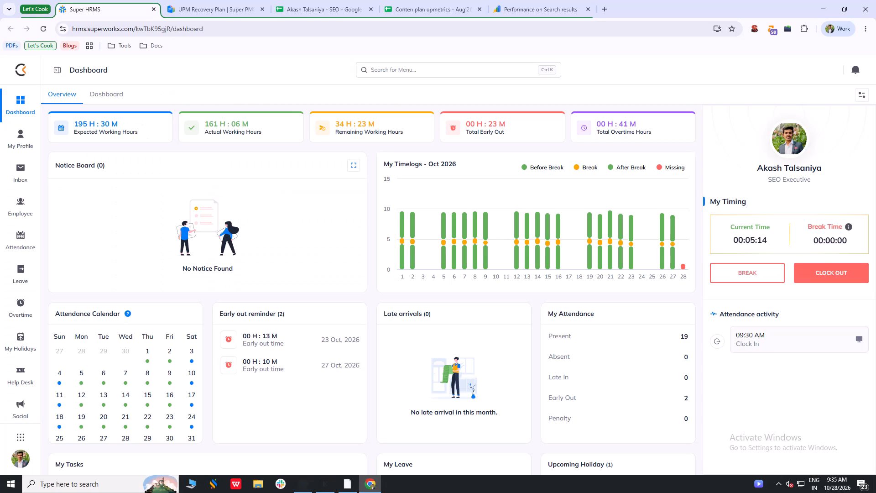
click(179, 0)
click(347, 0)
click(549, 0)
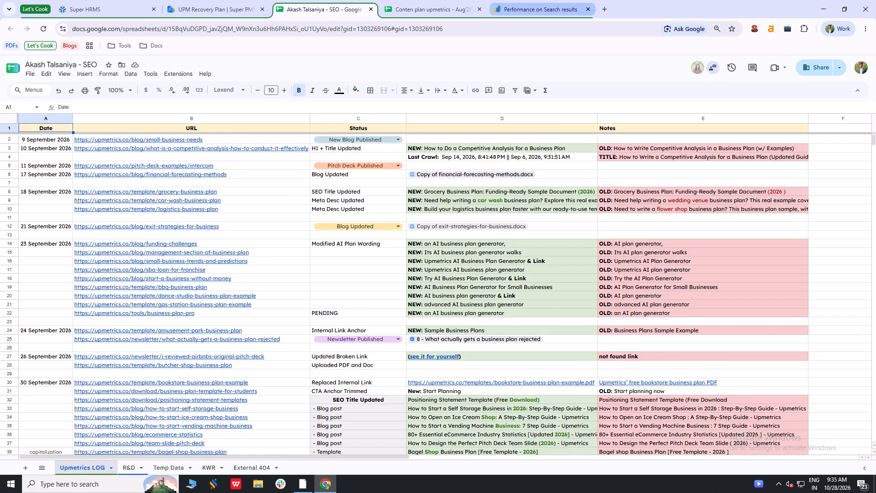
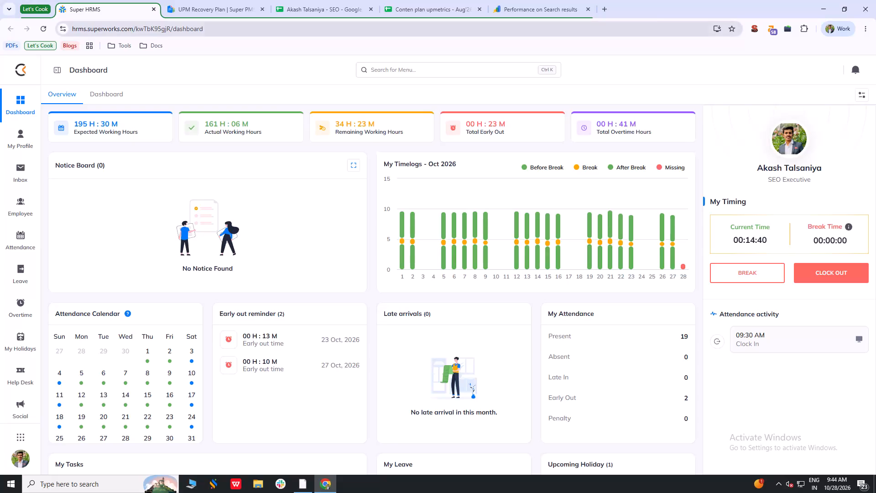
Search Google for "aries today horoscope" in a new tab.
click(607, 8)
key(s)
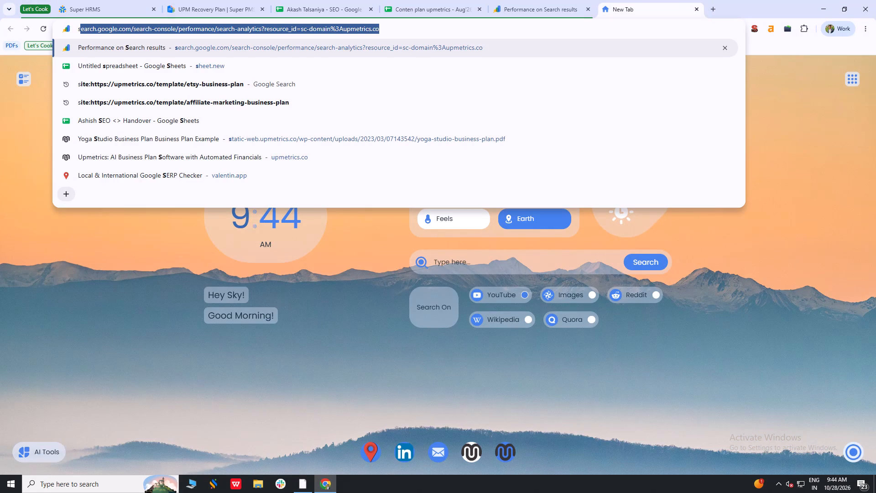
key(BackSpace)
key(BackSpace)
key(a)
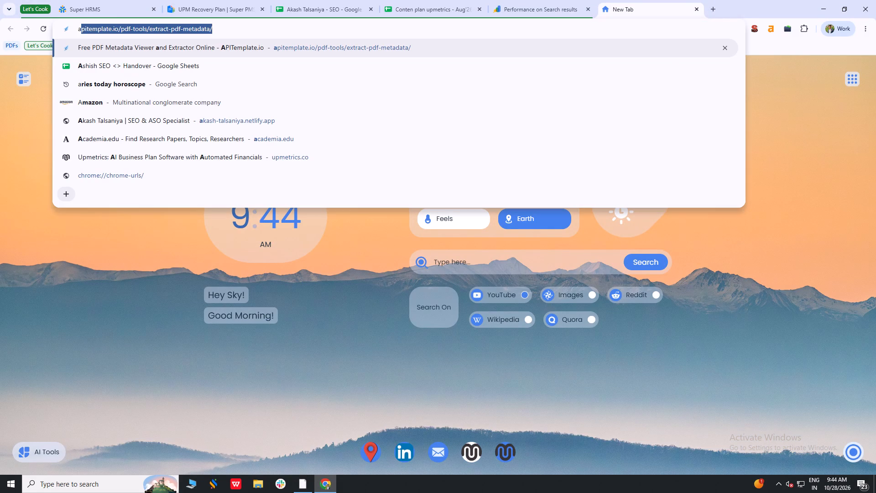
text(ries)
key(space)
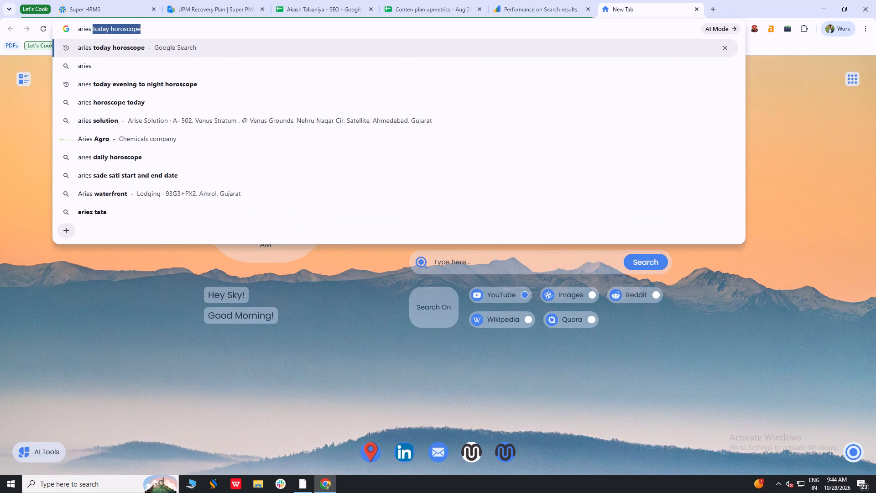
key(Down)
key(Up)
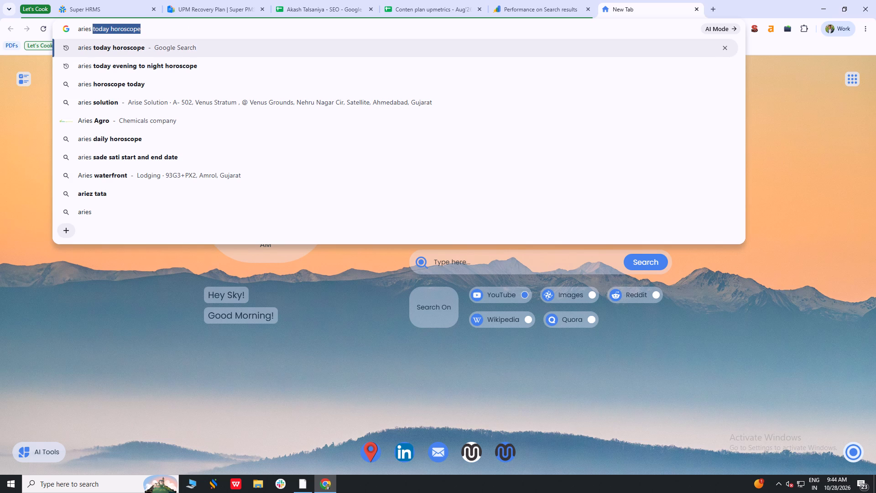
key(Right)
key(Return)
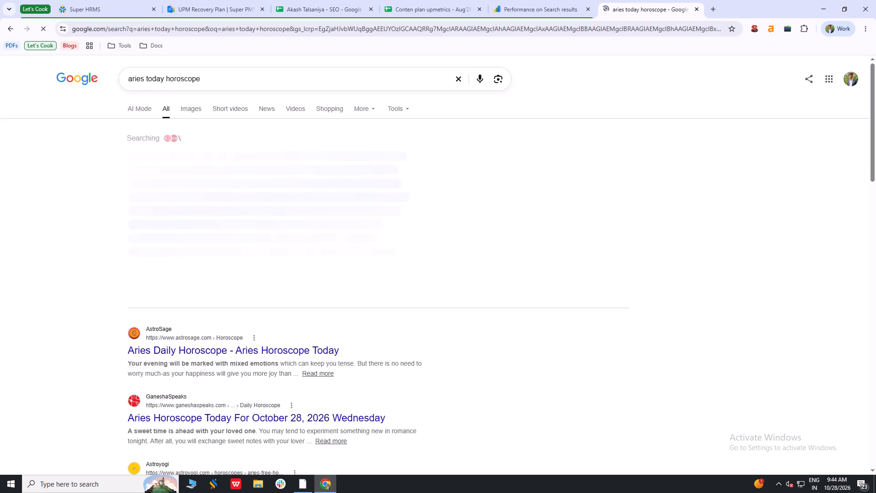
Read the Work advice under Money & Career in the horoscope's AI Overview.
click(290, 288)
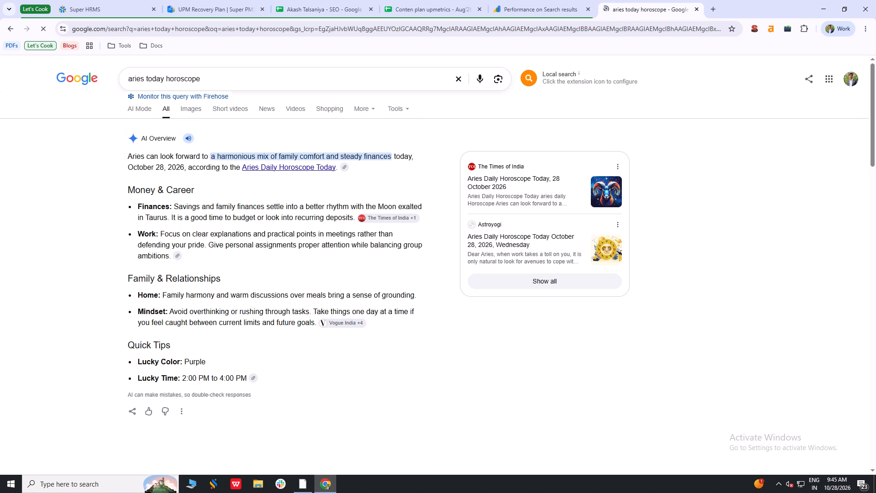
drag(298, 223, 235, 220)
click(235, 220)
drag(169, 235, 204, 231)
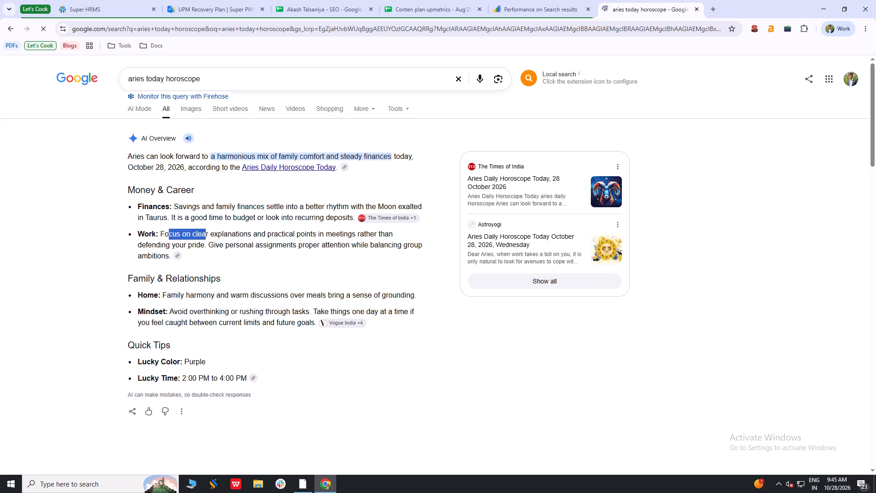
drag(222, 233, 251, 233)
drag(283, 234, 316, 234)
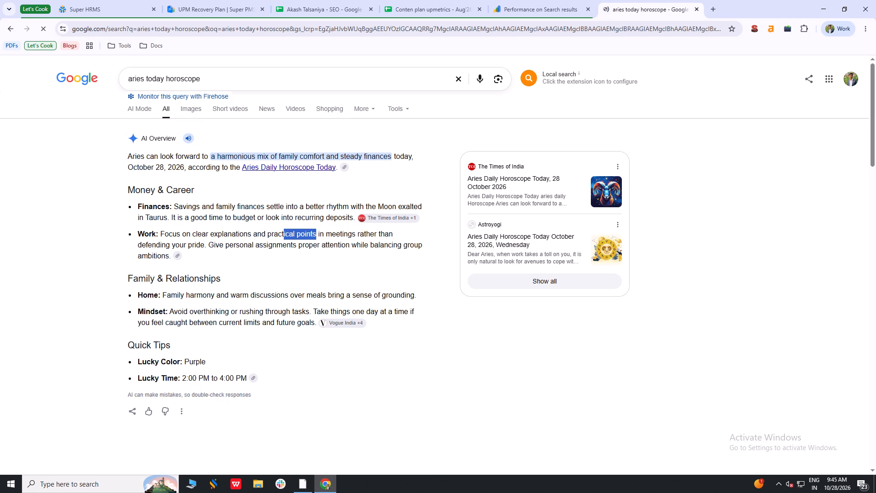
drag(334, 234, 377, 236)
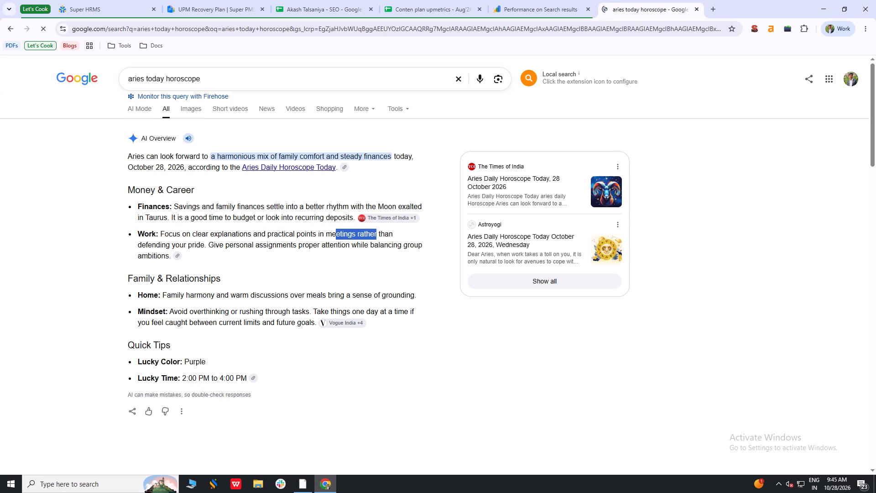
drag(144, 247, 199, 245)
click(232, 243)
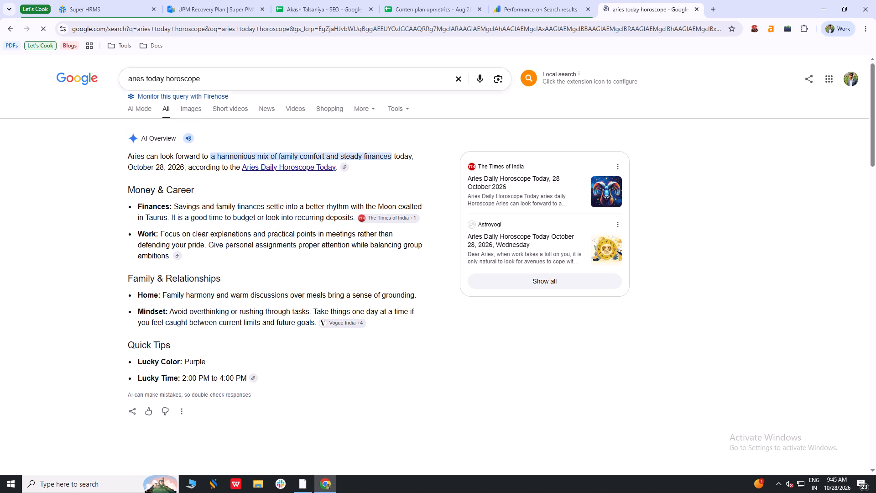
drag(218, 244, 282, 245)
click(282, 245)
drag(308, 238, 337, 238)
drag(355, 239, 416, 246)
click(416, 246)
Read the Home and Mindset points under Family & Relationships in the AI Overview.
drag(135, 281, 210, 278)
click(210, 278)
scroll(313, 210, down, 1)
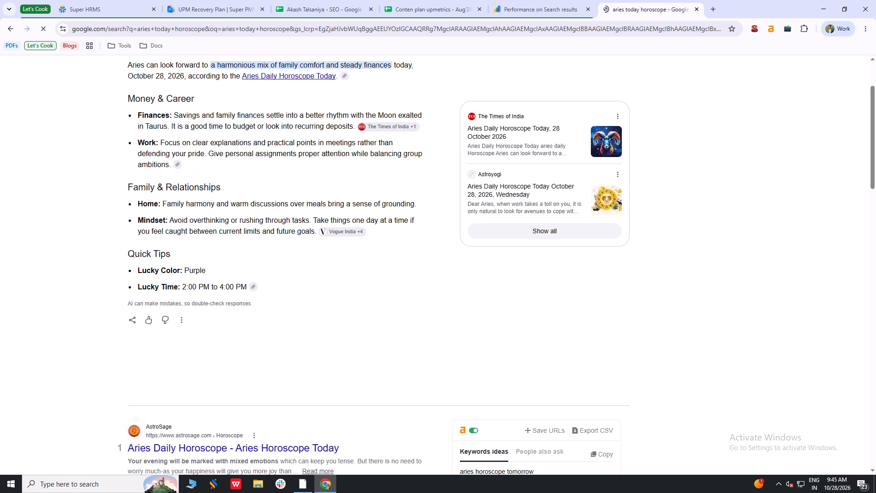
drag(168, 203, 211, 205)
drag(244, 206, 281, 206)
drag(300, 206, 324, 206)
click(348, 206)
drag(322, 206, 408, 203)
click(408, 203)
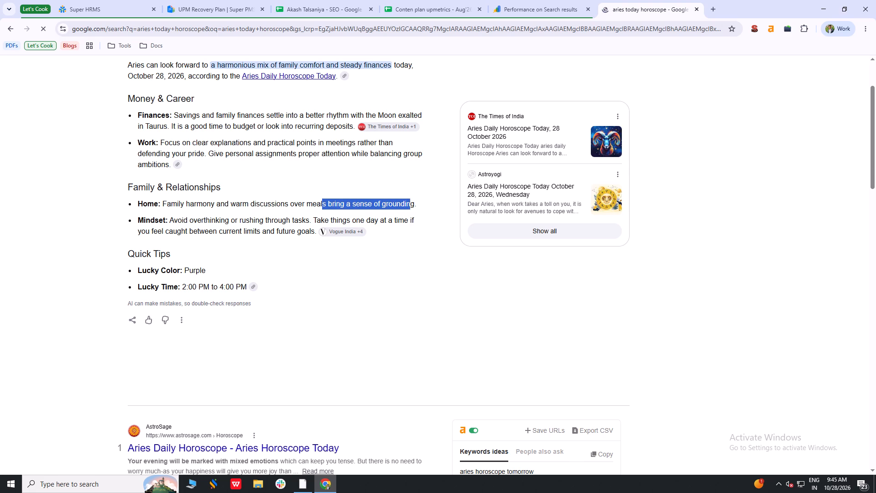
drag(180, 220, 222, 220)
drag(243, 220, 304, 222)
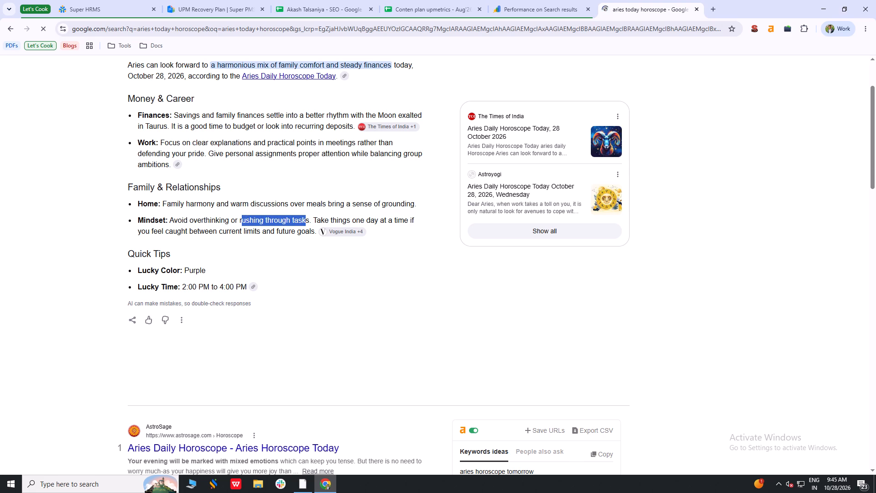
click(304, 222)
drag(328, 221, 370, 220)
drag(385, 220, 401, 220)
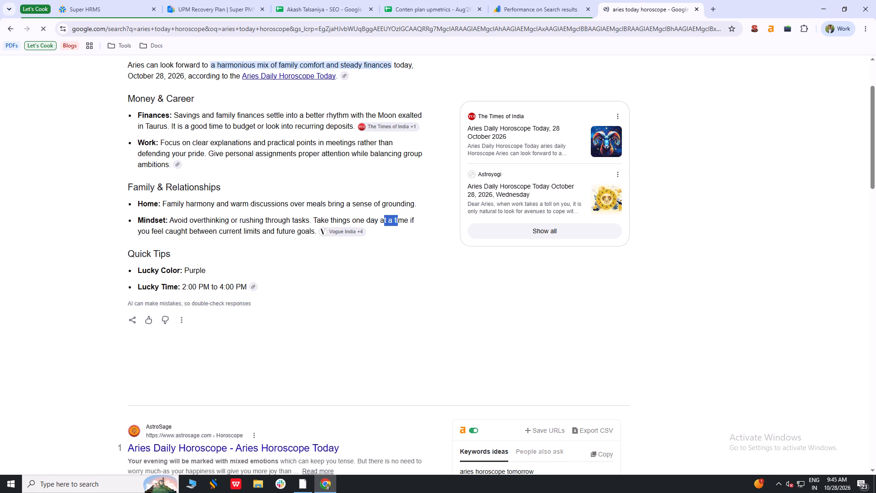
drag(401, 220, 407, 220)
drag(145, 233, 182, 231)
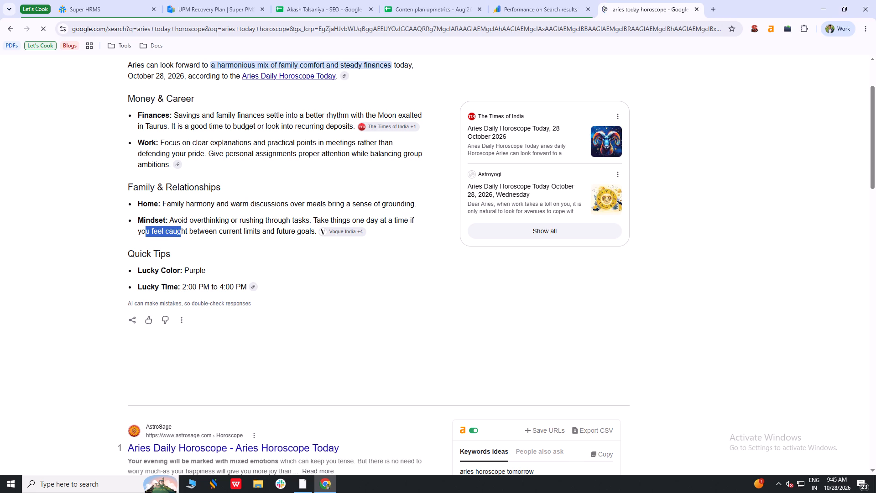
drag(182, 231, 183, 231)
drag(203, 231, 223, 230)
drag(242, 230, 263, 230)
drag(273, 230, 299, 230)
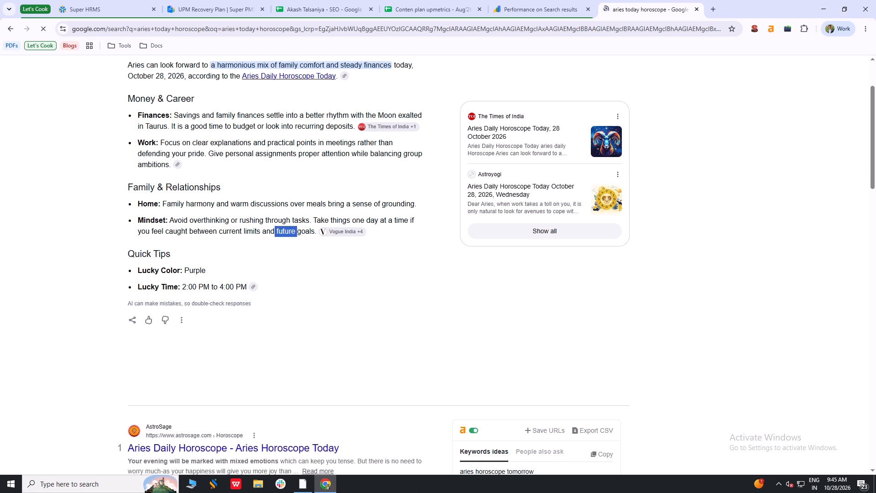
click(299, 230)
Read the lucky color and lucky time under Quick Tips, and close the horoscope results tab.
drag(186, 267, 206, 267)
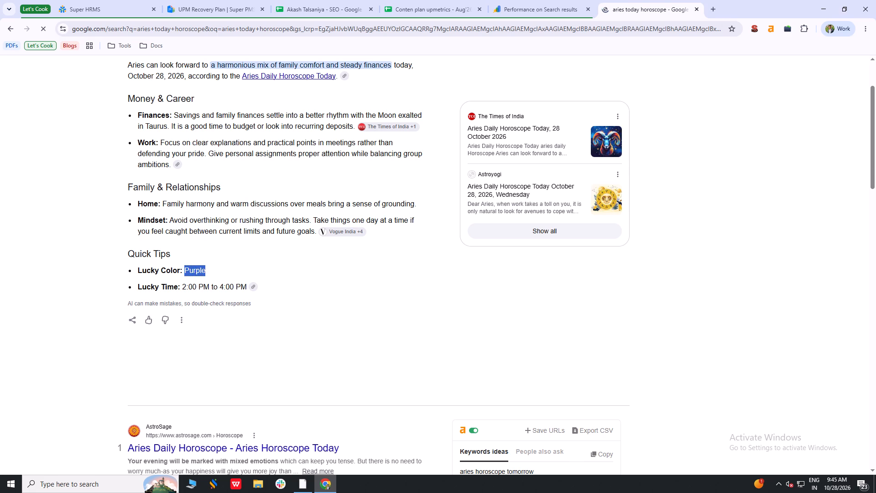
click(206, 267)
drag(186, 288, 230, 287)
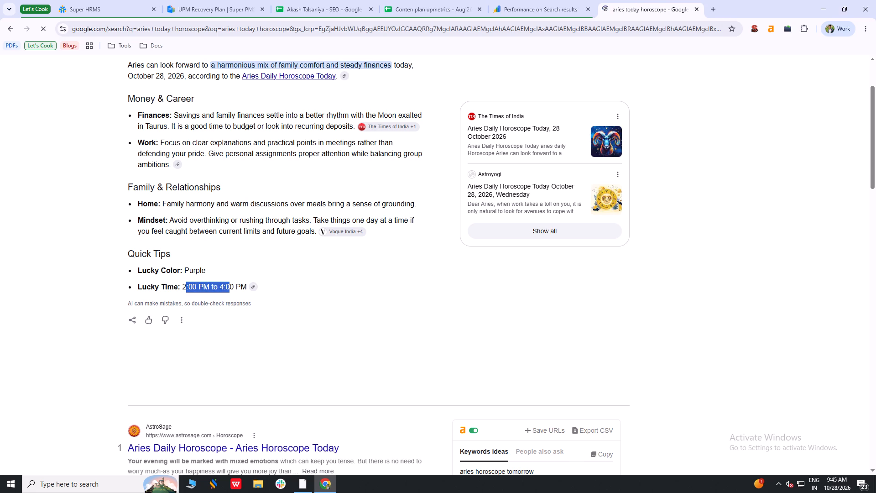
drag(230, 287, 235, 285)
click(235, 285)
drag(235, 285, 187, 284)
drag(187, 284, 182, 286)
click(209, 288)
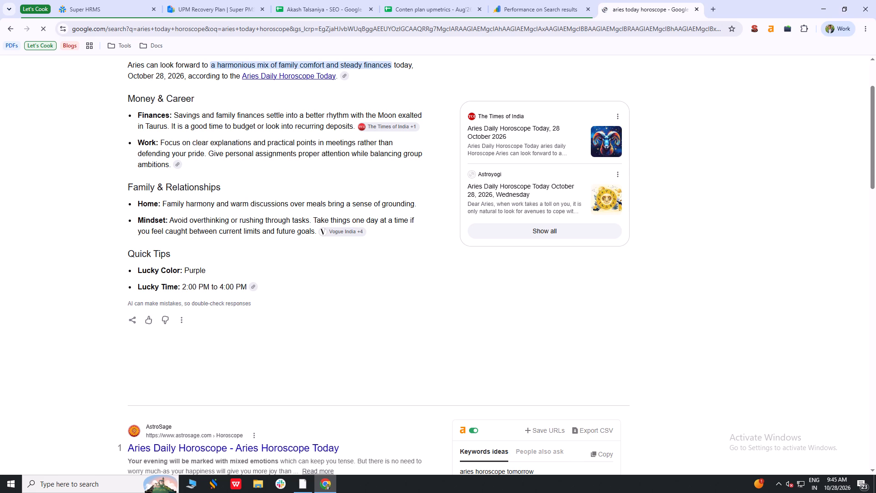
scroll(205, 264, down, 1)
scroll(211, 260, up, 2)
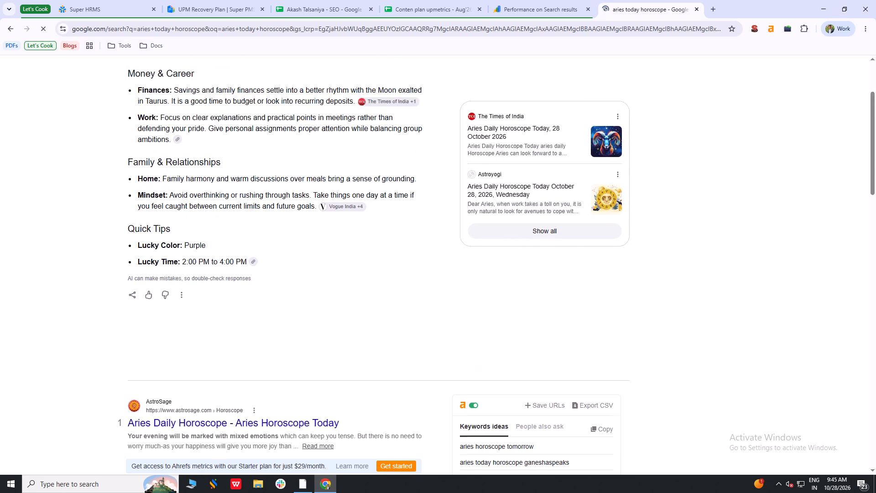
scroll(211, 260, up, 7)
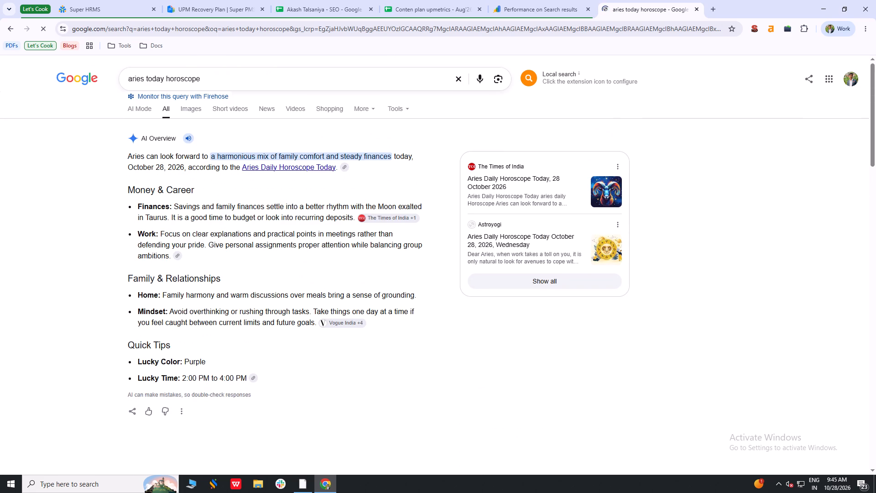
middle_click(635, 10)
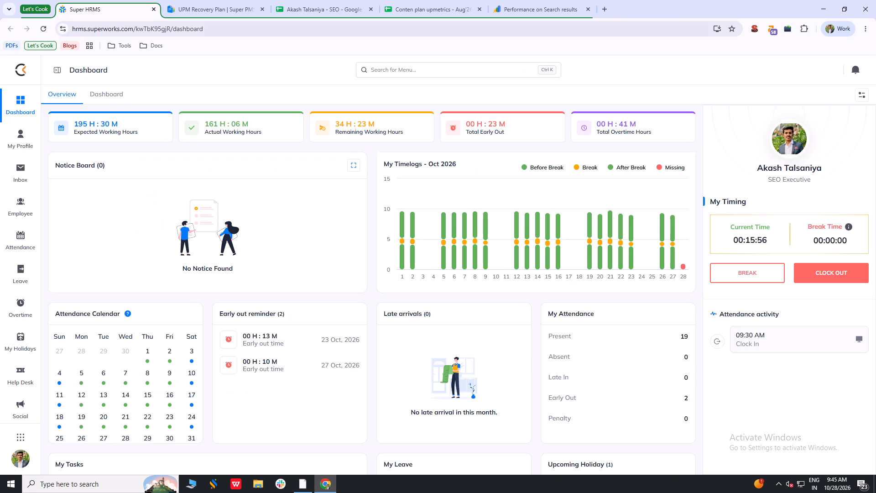
View the upmetrics.co search performance report for the last 24 hours and the last 7 days.
click(507, 0)
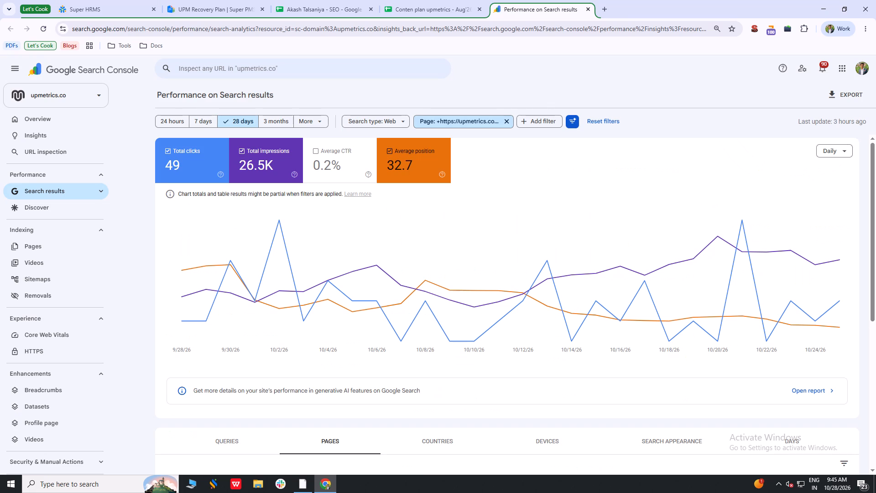
click(176, 118)
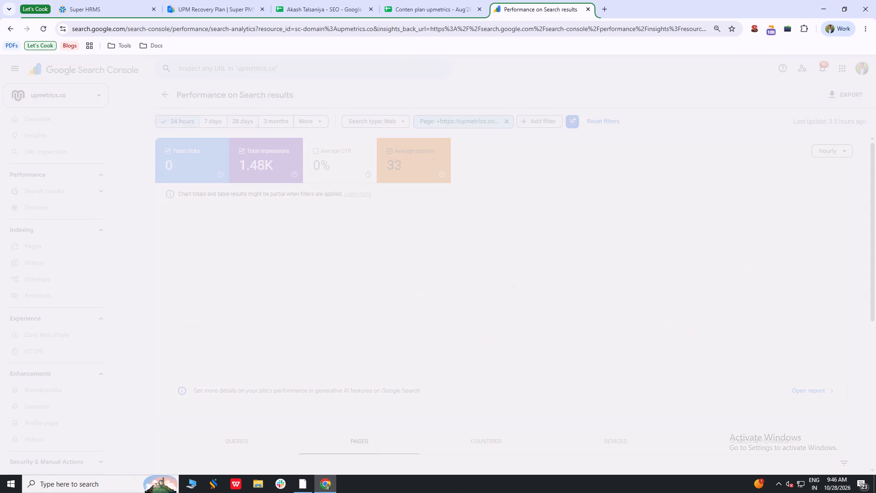
click(216, 124)
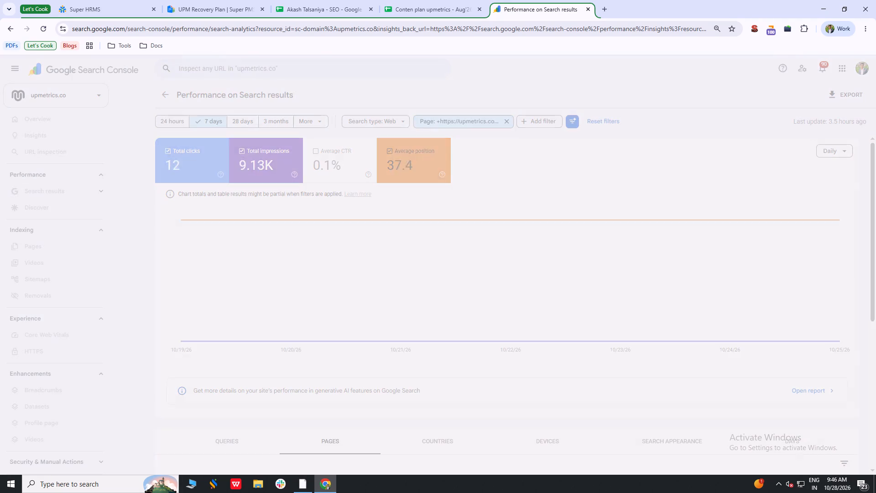
Review the Oct 2026 and Nov 2026 sheets of the Upmetrics content plan, ending on Oct 2026.
click(435, 0)
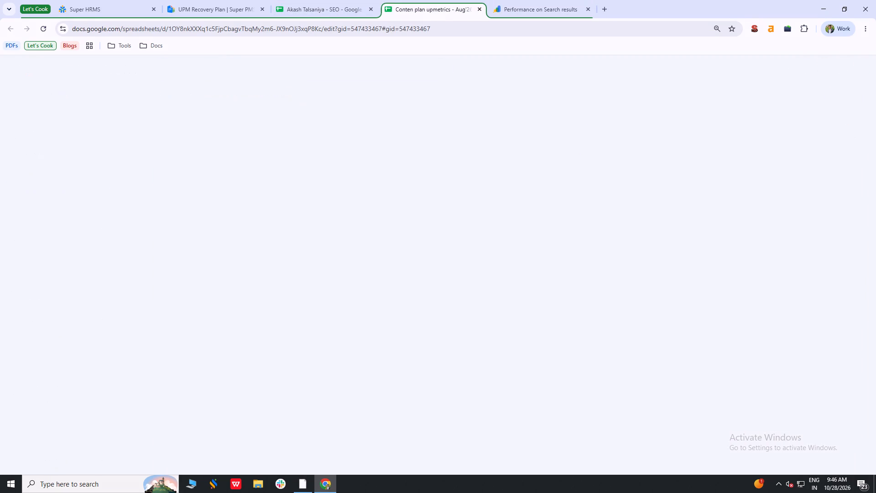
scroll(271, 195, down, 1)
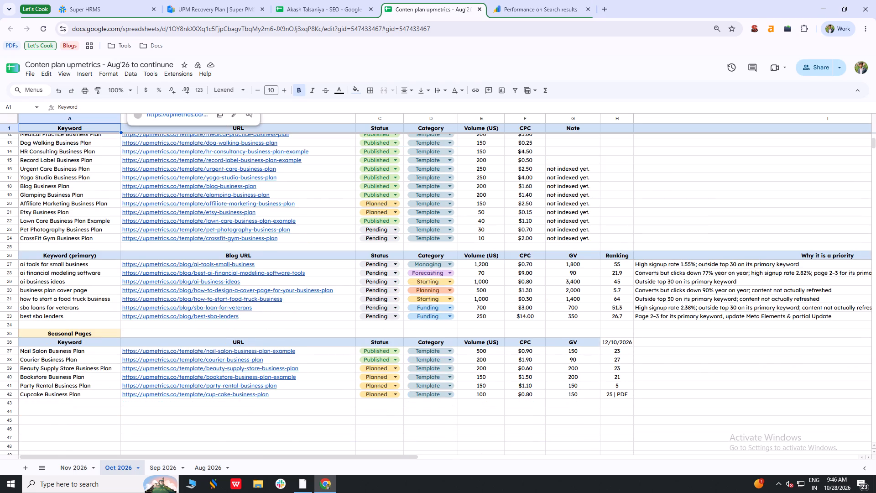
scroll(289, 192, up, 1)
click(74, 467)
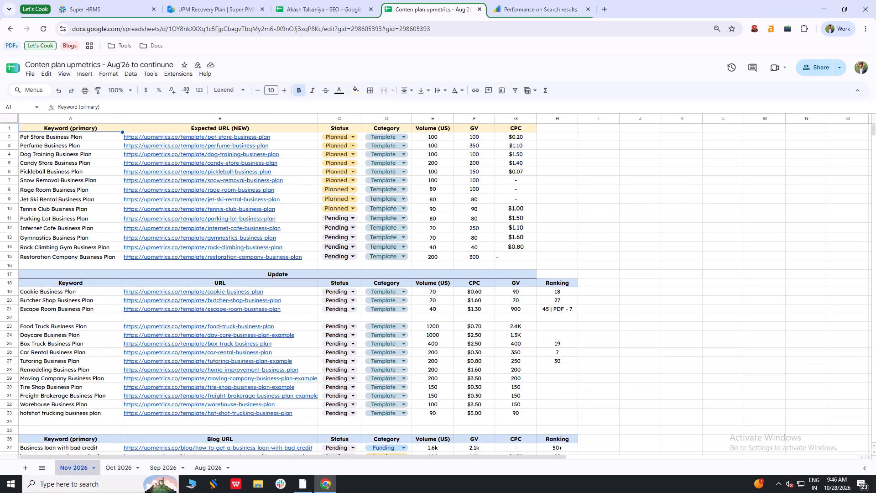
click(121, 468)
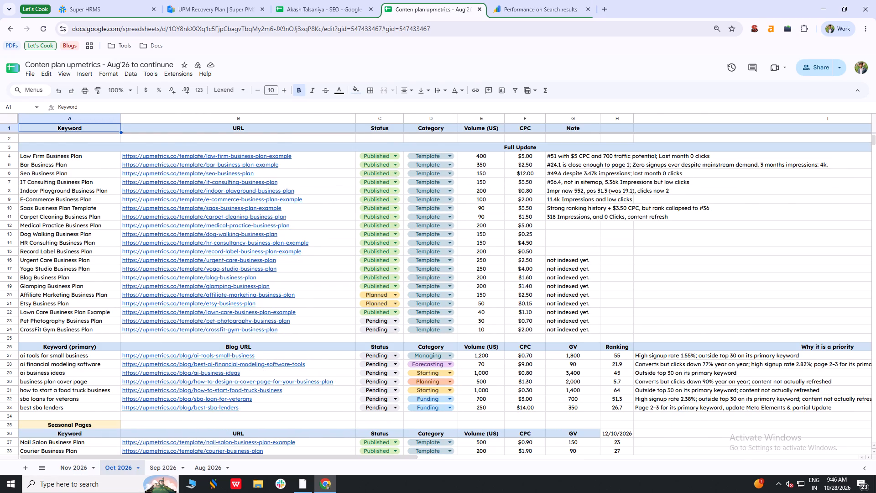
scroll(674, 248, down, 1)
scroll(673, 242, up, 1)
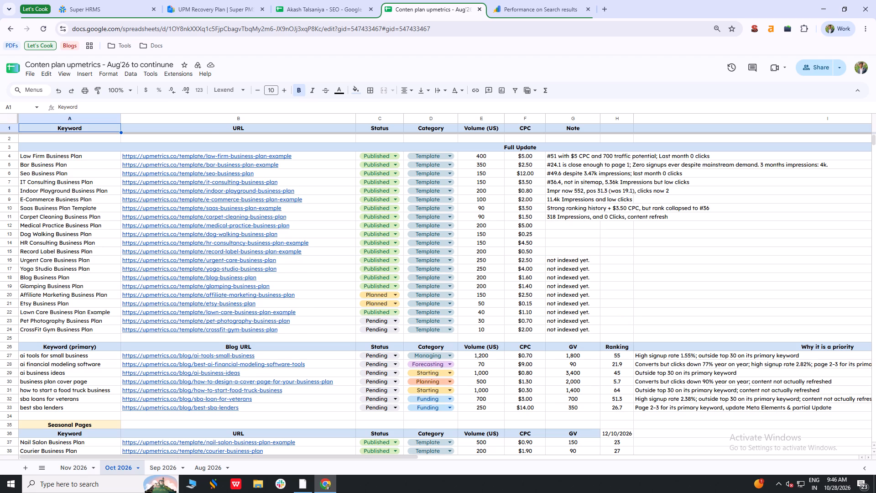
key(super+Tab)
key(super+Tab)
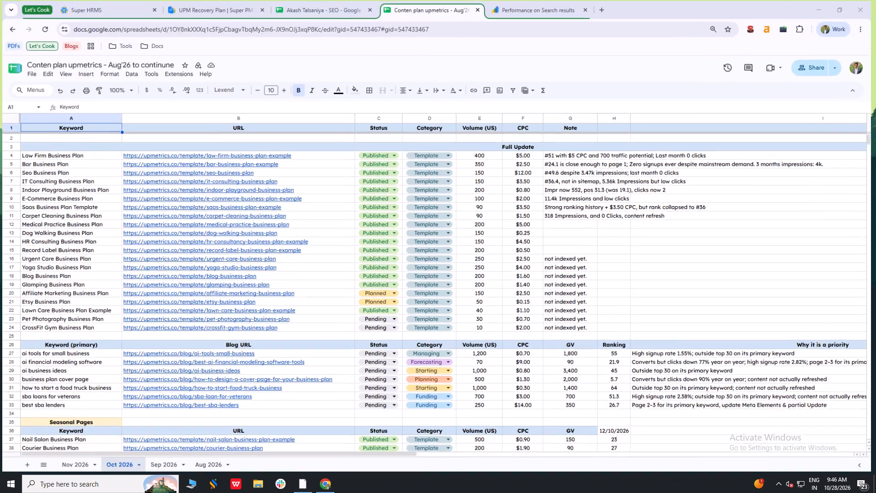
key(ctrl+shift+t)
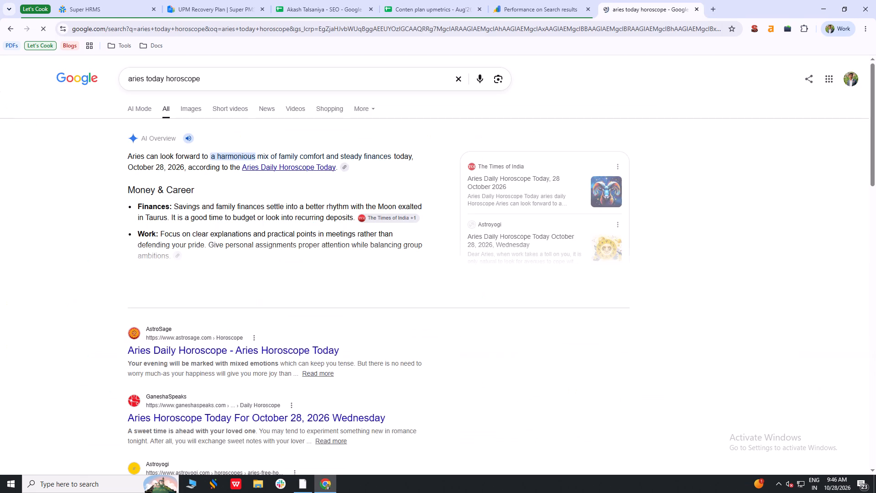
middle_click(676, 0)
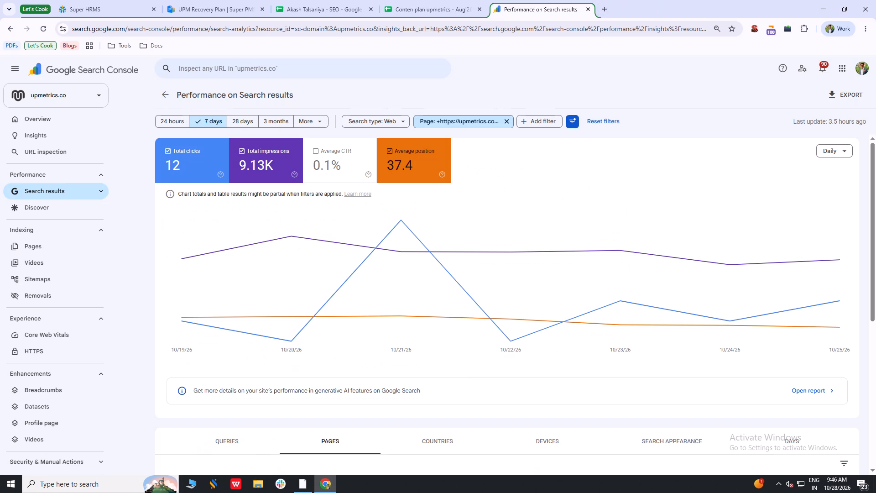
Open the valentin.app SERP checker in a new incognito window.
key(ctrl+shift+n)
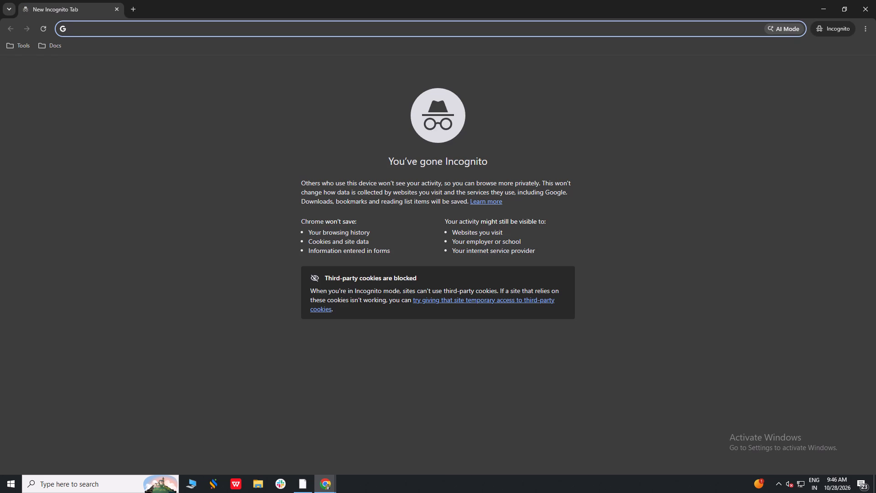
key(c)
key(BackSpace)
key(v)
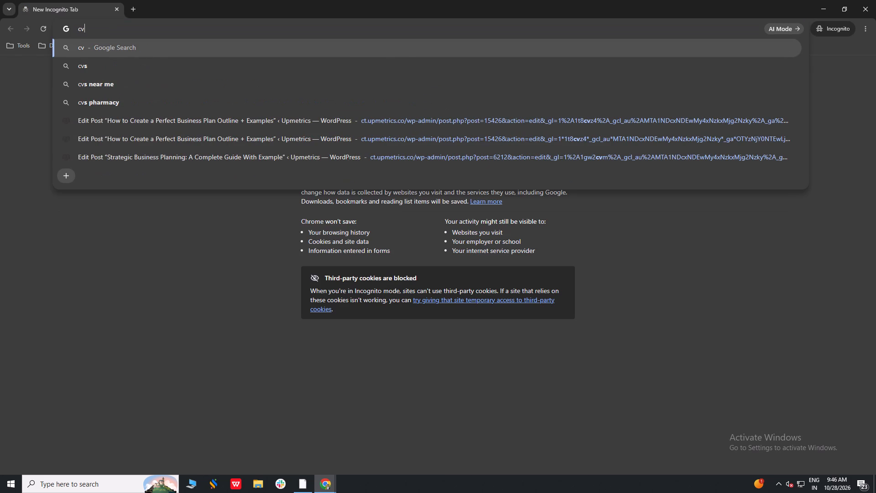
key(BackSpace)
key(BackSpace)
key(BackSpace)
key(v)
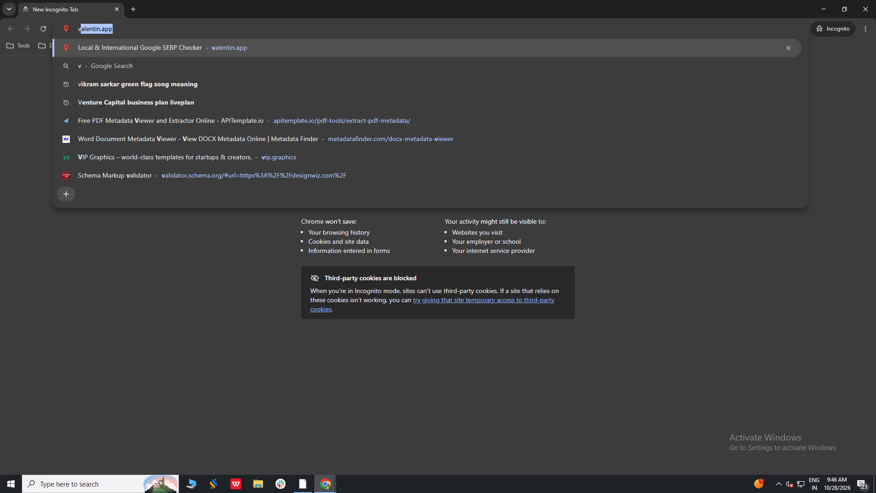
key(Return)
Run a localized United States - English search for the keyword "business plan software".
click(380, 110)
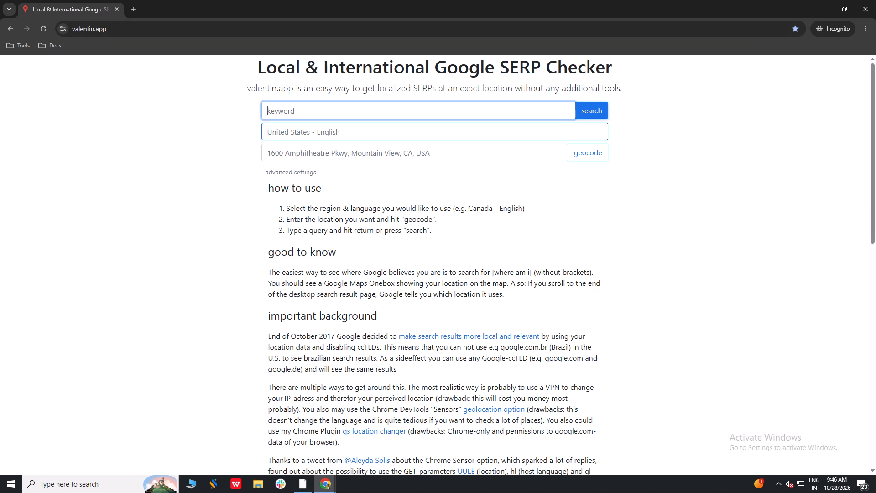
text(business)
key(space)
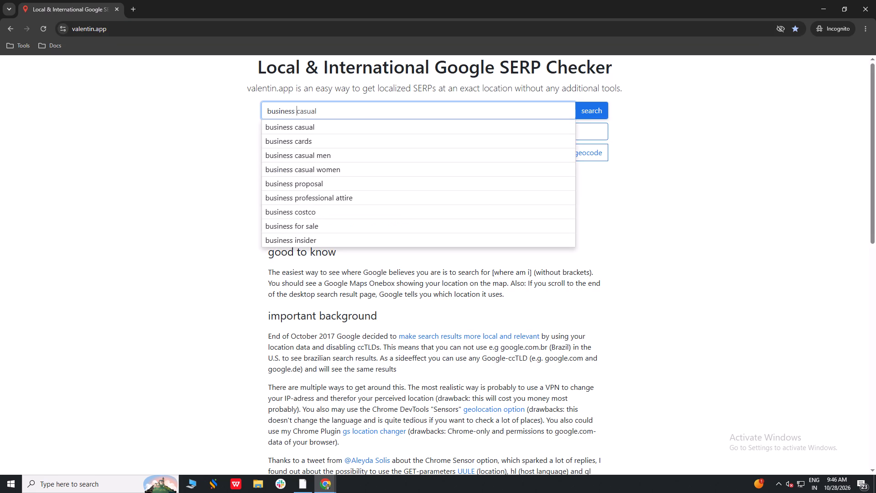
text(plan software)
key(Return)
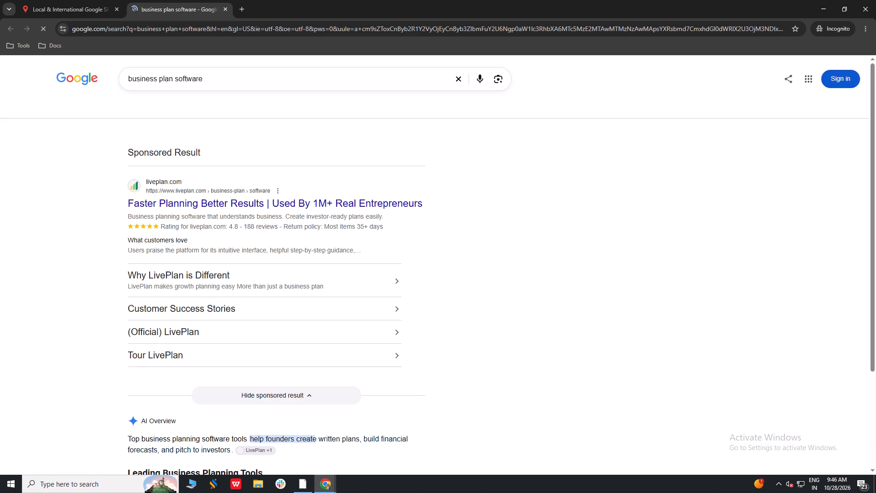
Find "upmetrics" on the first and second Google results pages to determine its ranking position.
key(ctrl+f)
text(upmetrics)
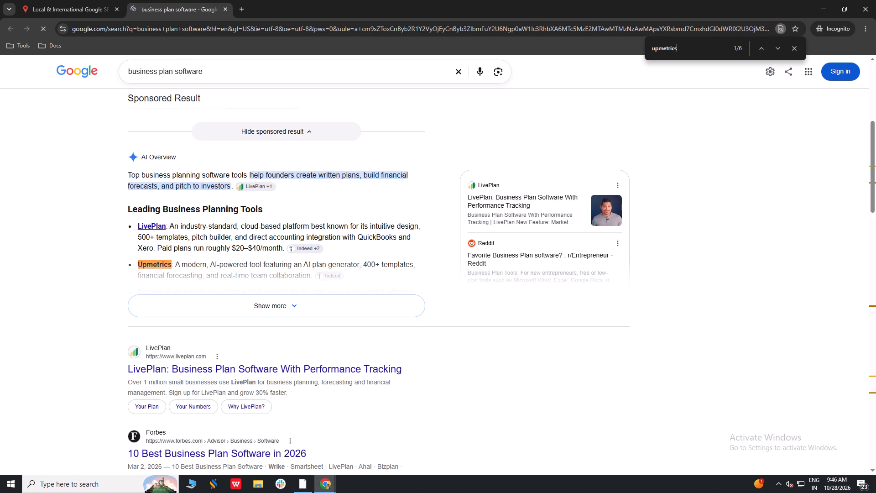
click(774, 54)
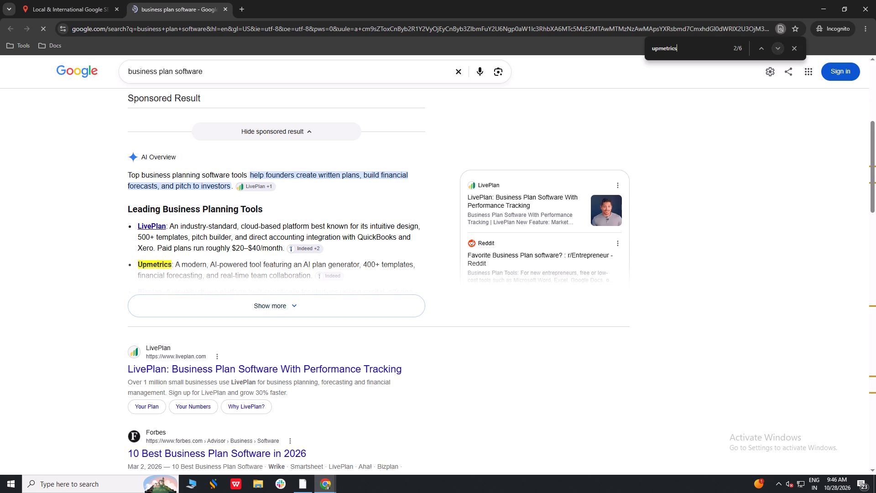
triple_click(778, 49)
double_click(778, 49)
scroll(577, 155, down, 2)
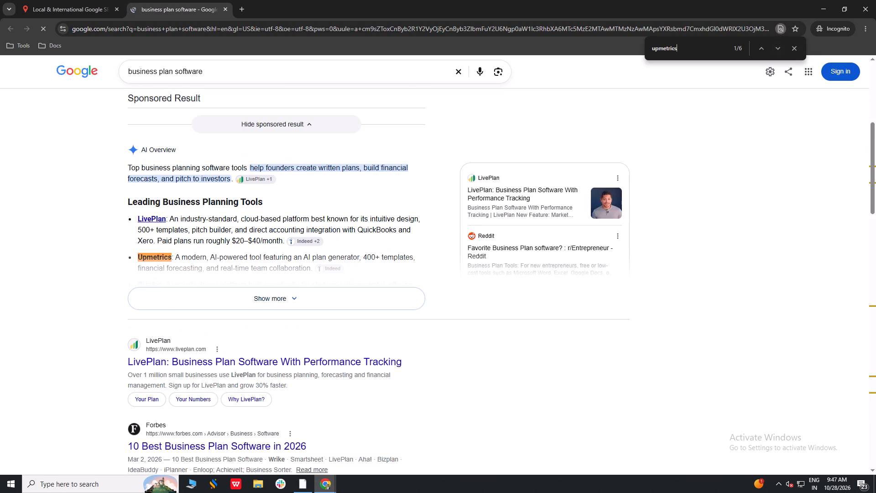
scroll(569, 160, down, 15)
click(338, 403)
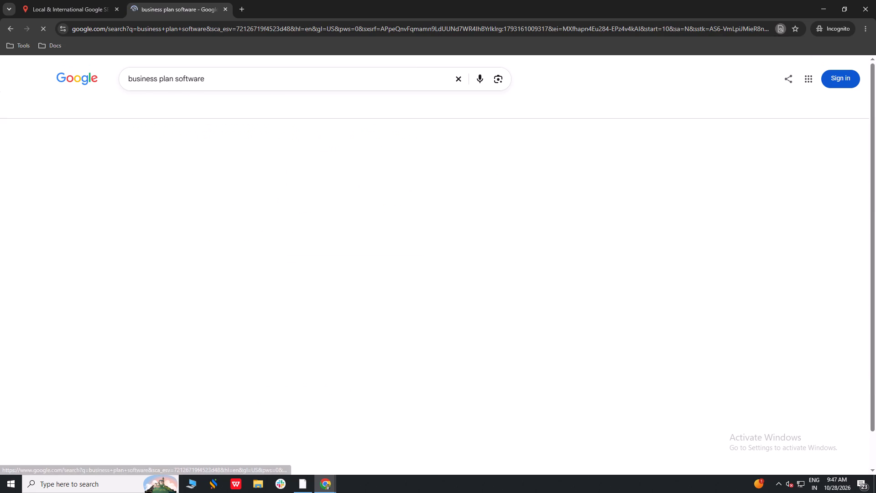
key(ctrl+f)
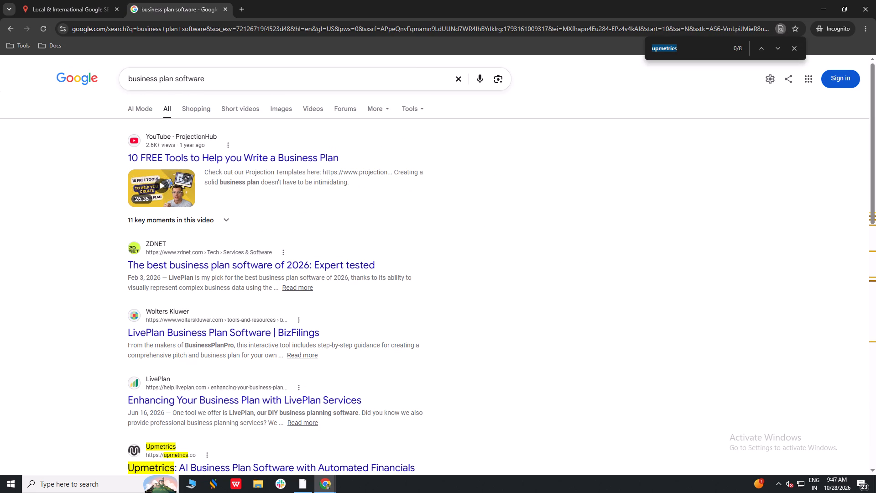
scroll(451, 294, down, 2)
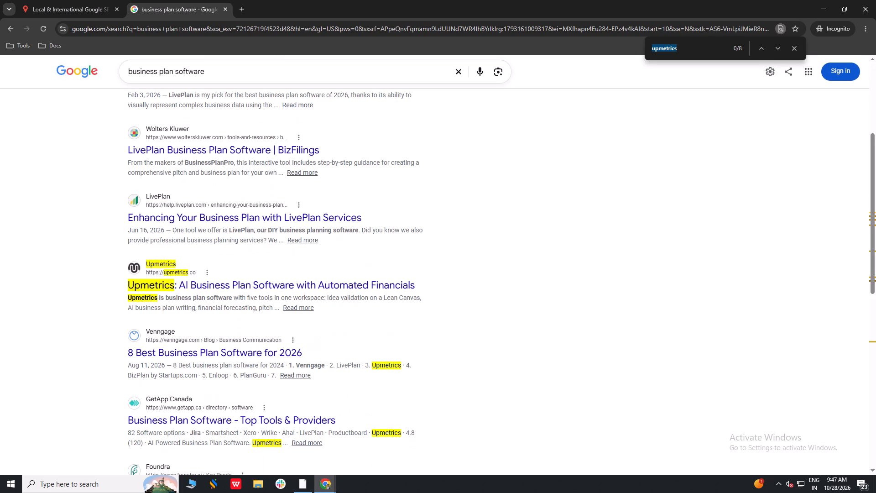
Enter 15 as the new ranking below the 27 Oct 2026 row on the R&D sheet of the SEO spreadsheet.
key(alt+Tab)
click(349, 0)
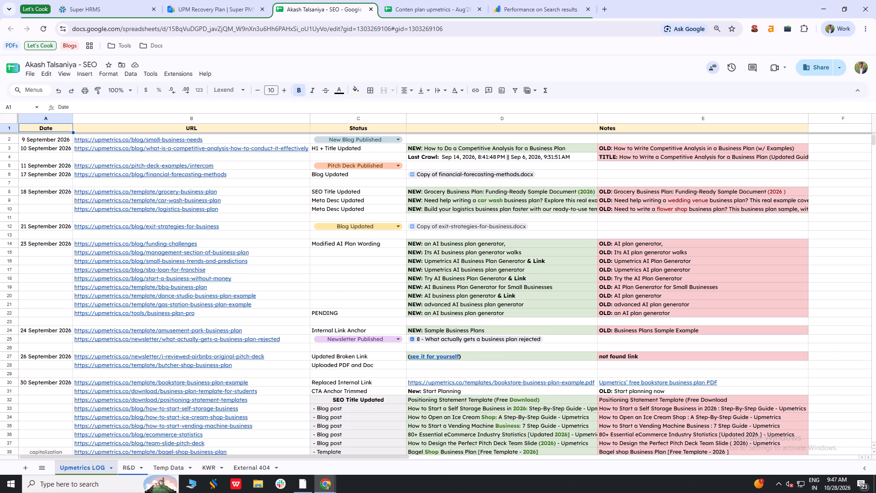
click(128, 465)
click(743, 317)
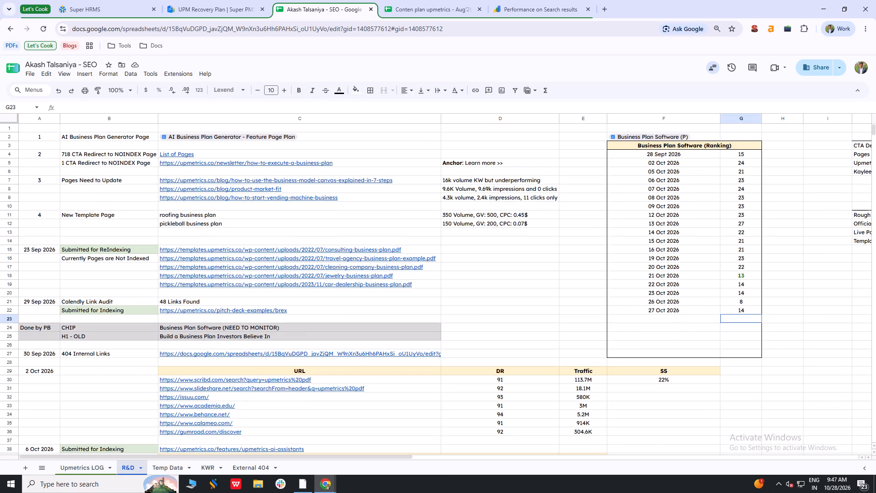
key(1)
key(5)
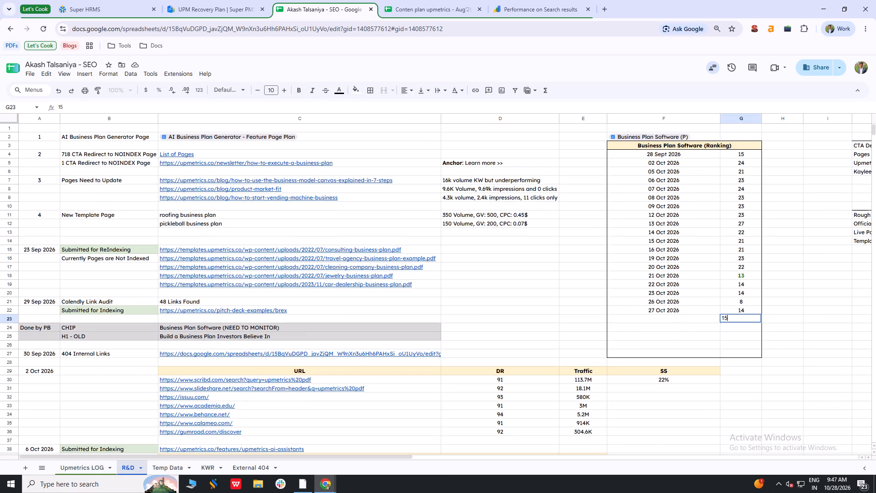
scroll(743, 317, up, 6)
click(708, 337)
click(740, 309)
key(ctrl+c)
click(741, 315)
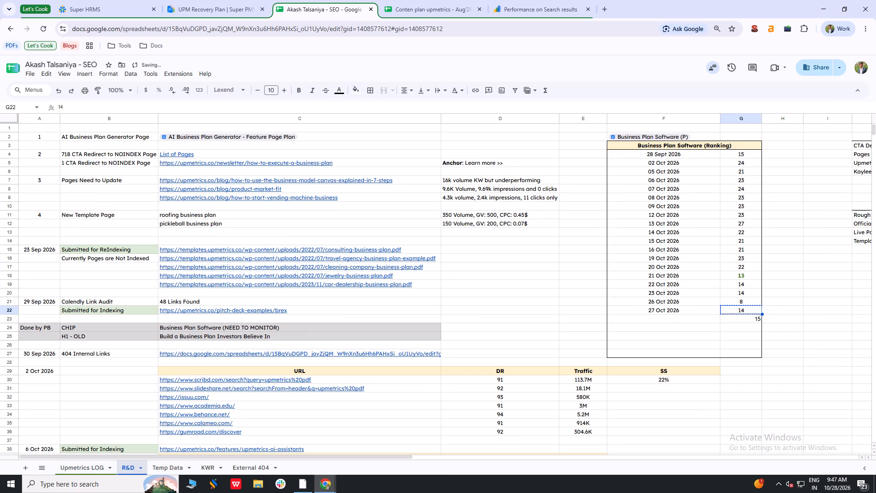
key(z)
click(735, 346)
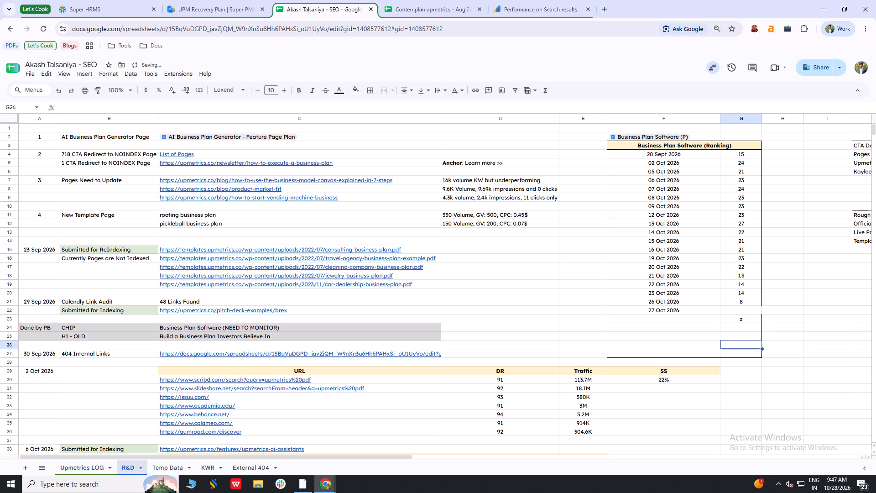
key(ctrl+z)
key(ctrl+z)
Copy the formatted 27 Oct 2026 ranking cell into the row below and set that cell's value to 15.
click(741, 308)
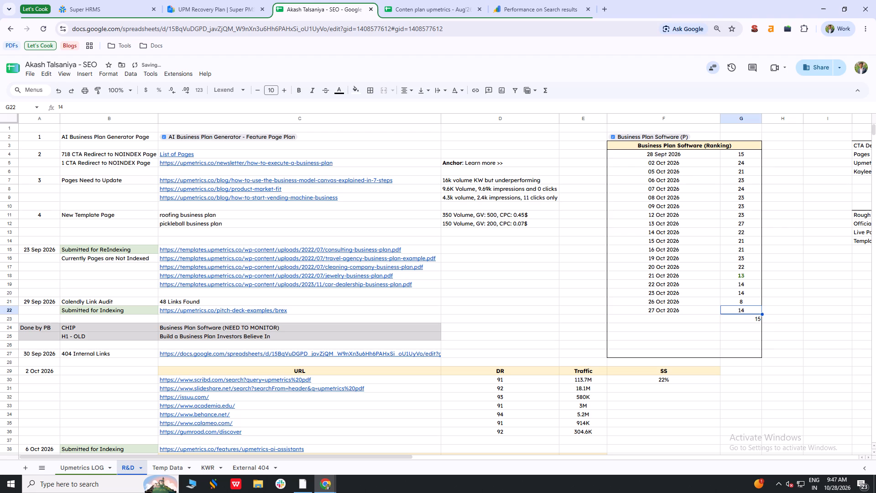
key(ctrl+c)
click(742, 318)
key(ctrl+v)
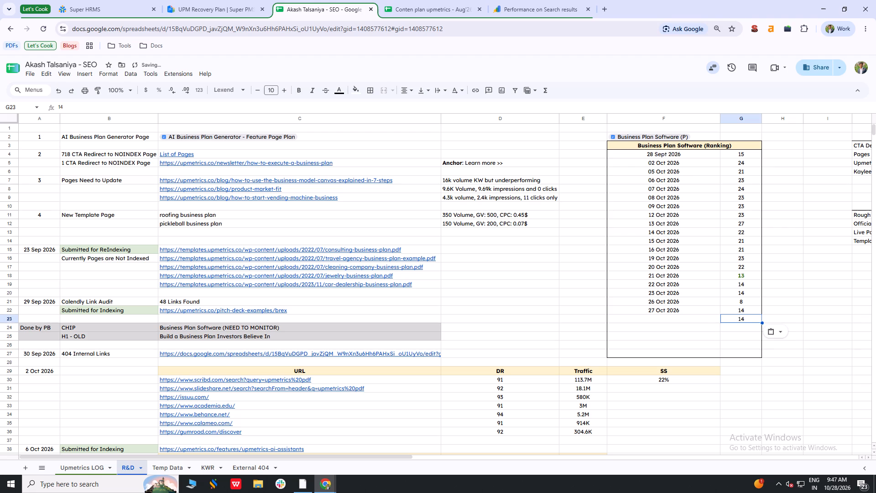
text(15)
click(704, 336)
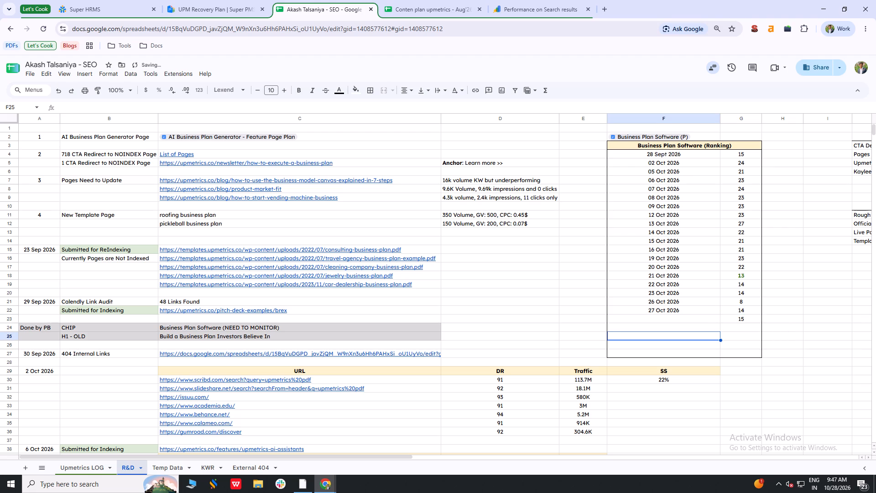
Copy the 27 Oct 2026 date cell into the new ranking row and set its date to 28 Oct 2026.
click(692, 307)
key(ctrl+c)
click(689, 318)
key(ctrl+v)
double_click(674, 319)
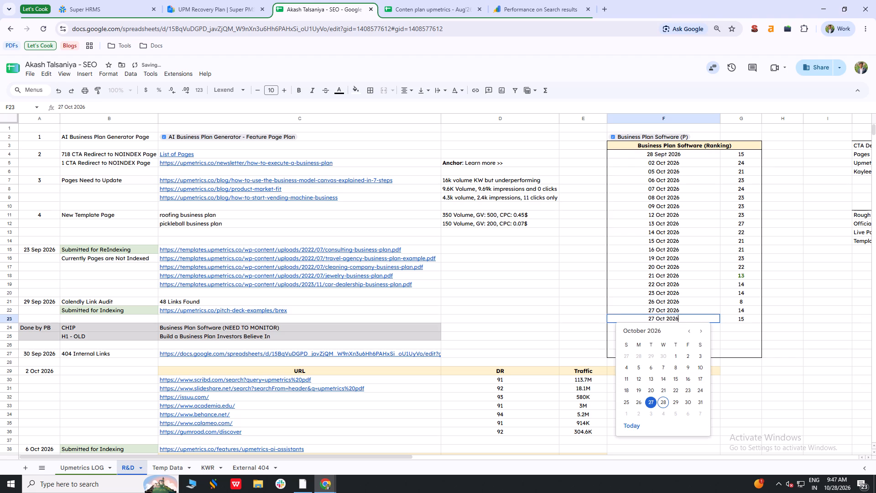
click(634, 424)
click(702, 335)
click(749, 335)
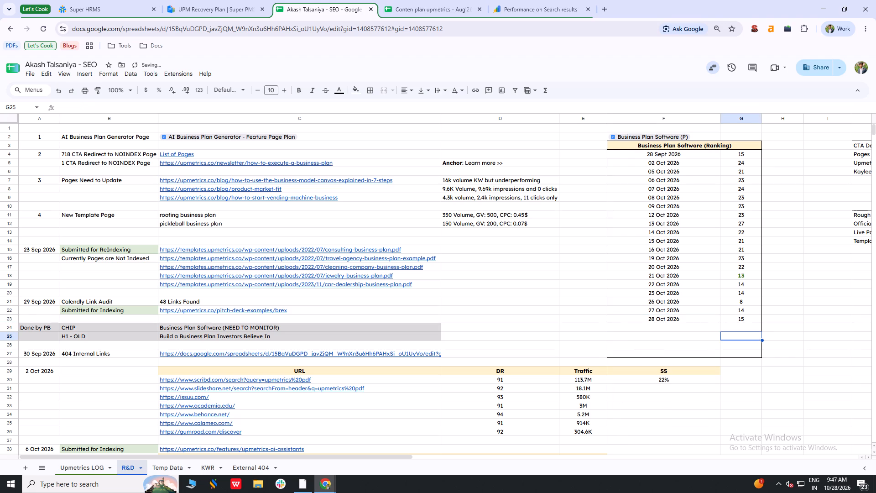
click(816, 325)
Return to the Oct 2026 sheet of the Upmetrics content plan.
click(439, 0)
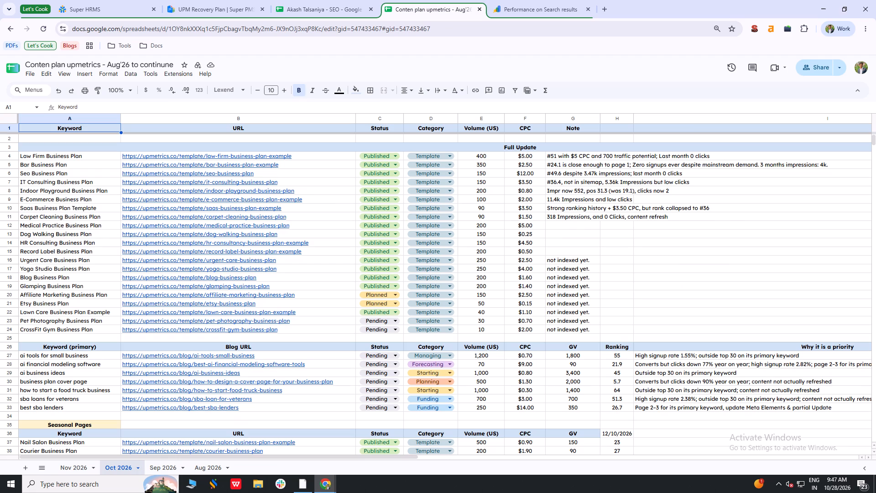
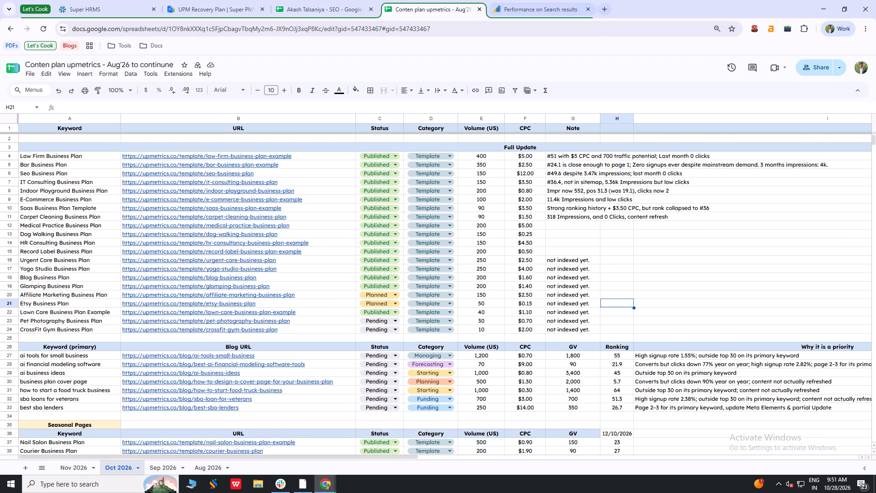
Open a new browser tab.
click(603, 6)
click(279, 109)
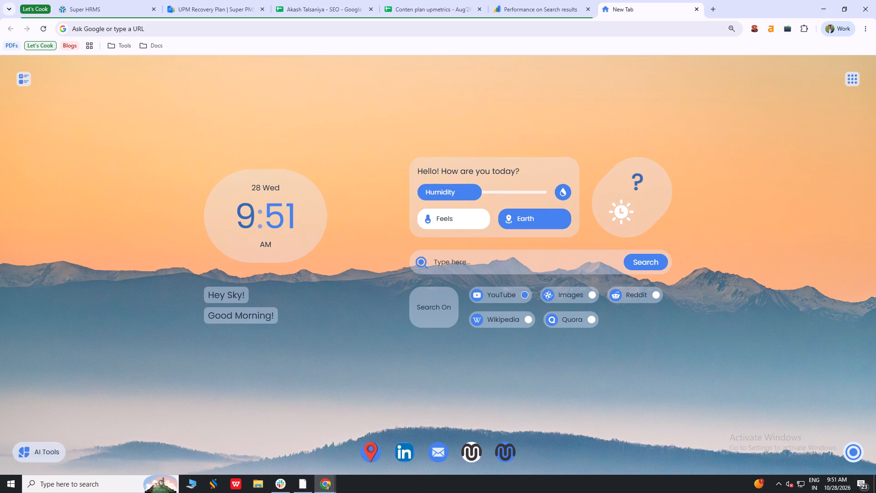
click(414, 136)
Return to the R&D sheet of the SEO spreadsheet.
click(353, 0)
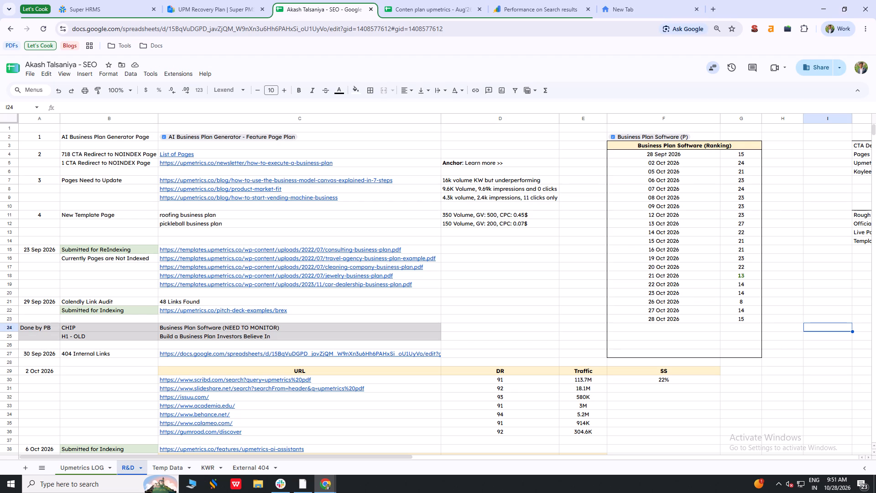
click(729, 330)
click(669, 337)
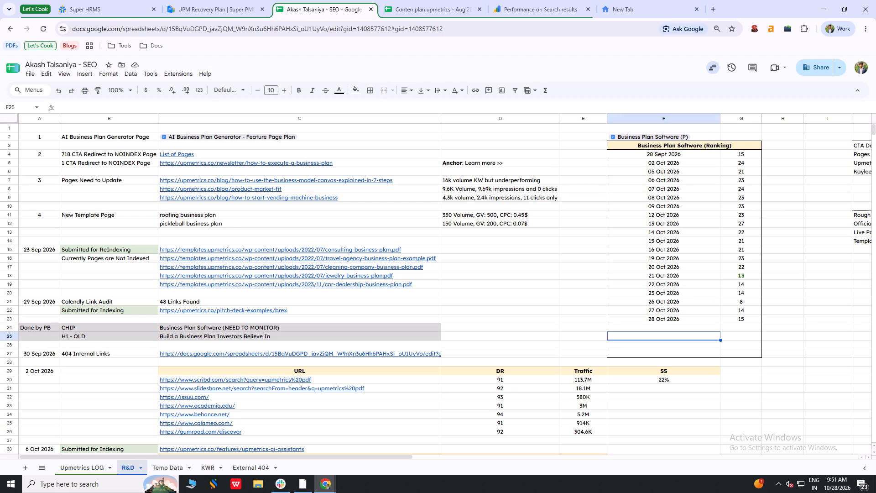
Overwrite the SS header and the 22% cell beside the 2 Oct 2026 URL table with a copied blank cell from column F.
scroll(691, 281, down, 2)
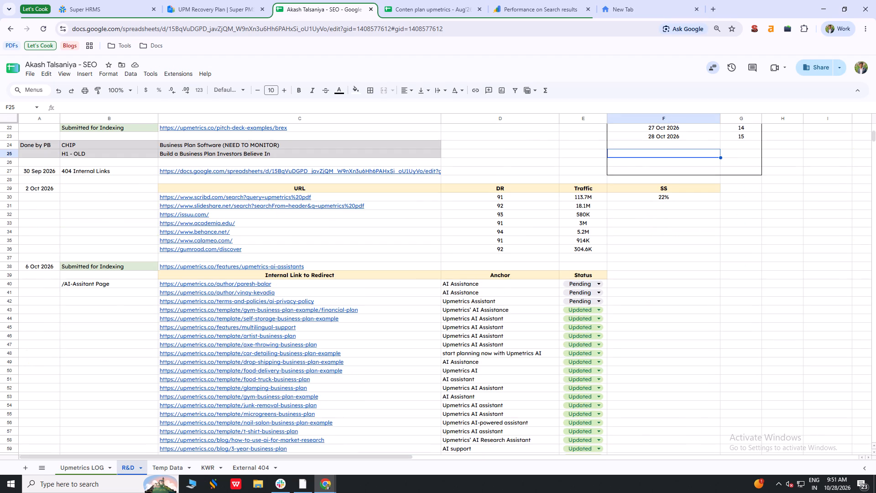
click(655, 287)
key(ctrl+c)
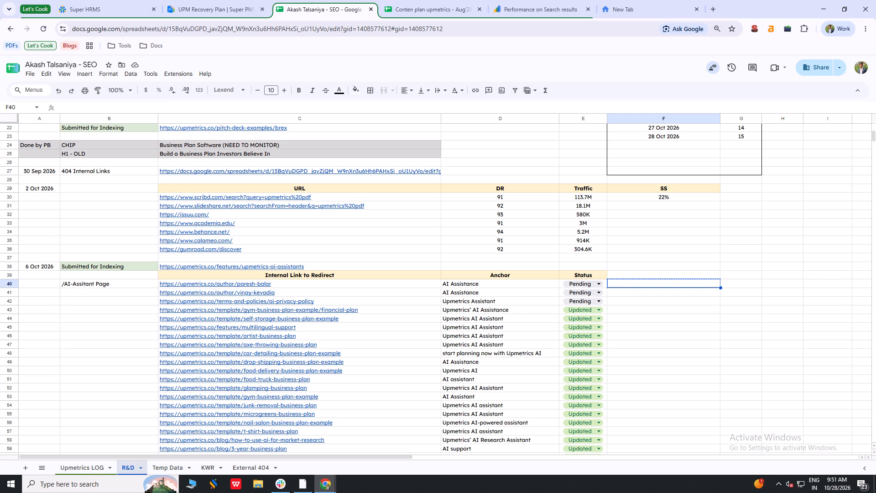
drag(664, 178, 670, 234)
click(674, 262)
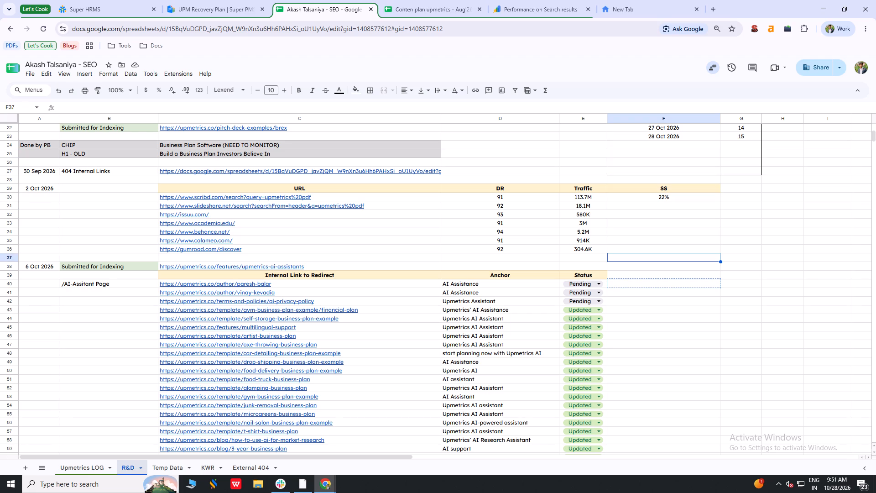
click(682, 208)
key(ctrl+c)
click(687, 190)
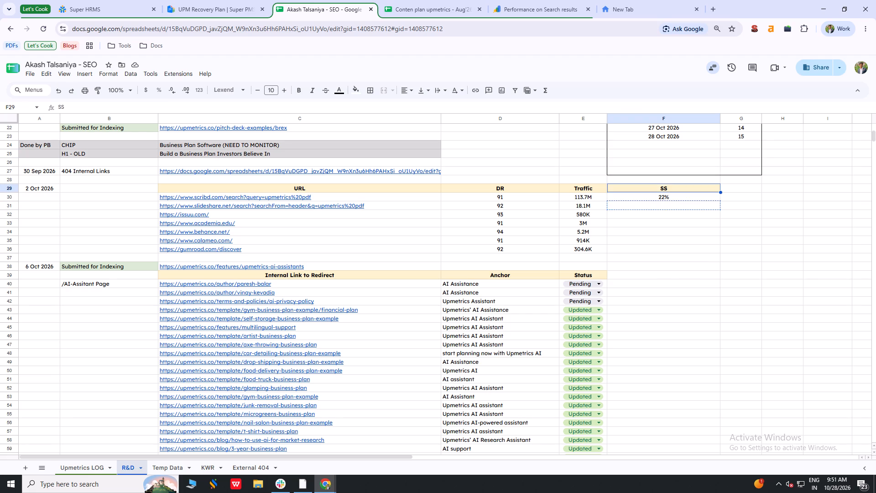
key(ctrl+v)
click(686, 199)
key(ctrl+v)
click(673, 239)
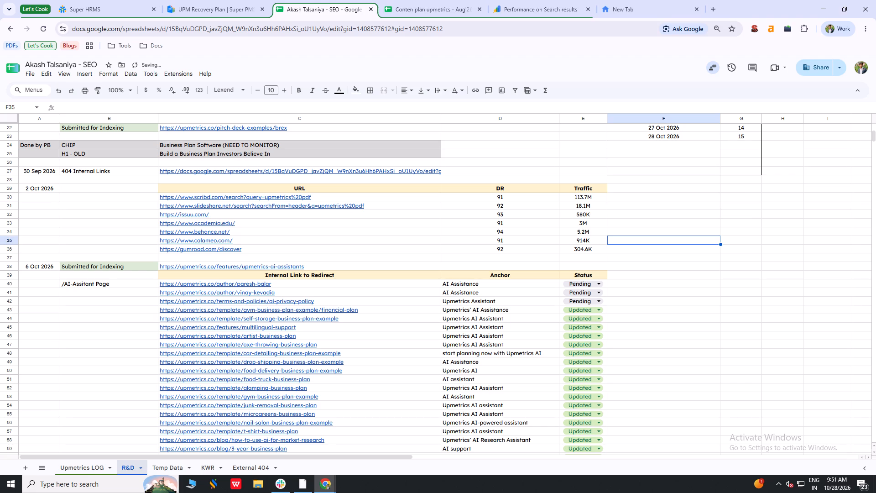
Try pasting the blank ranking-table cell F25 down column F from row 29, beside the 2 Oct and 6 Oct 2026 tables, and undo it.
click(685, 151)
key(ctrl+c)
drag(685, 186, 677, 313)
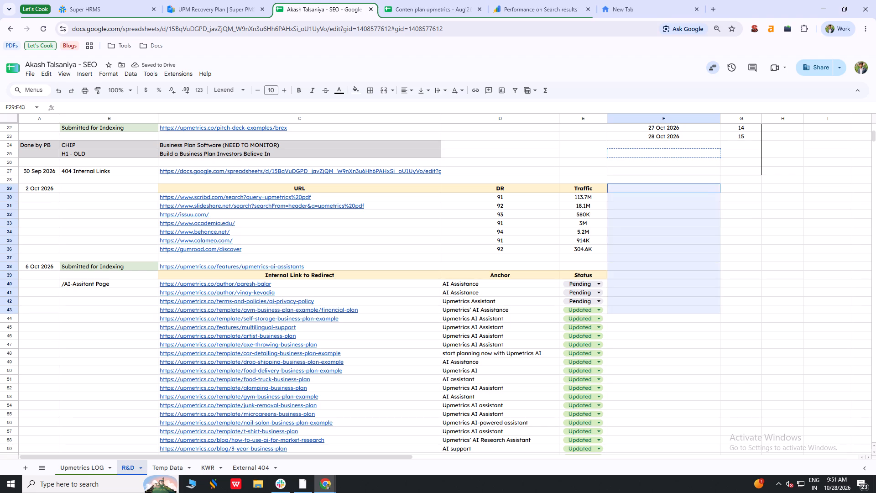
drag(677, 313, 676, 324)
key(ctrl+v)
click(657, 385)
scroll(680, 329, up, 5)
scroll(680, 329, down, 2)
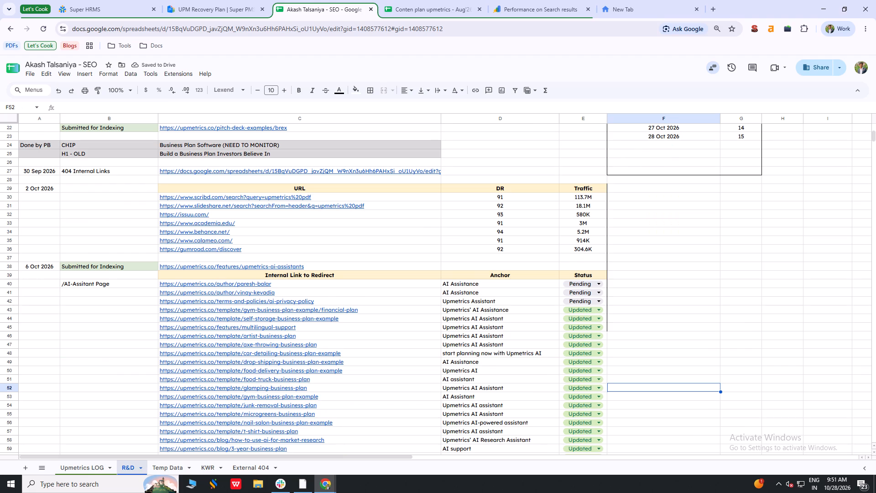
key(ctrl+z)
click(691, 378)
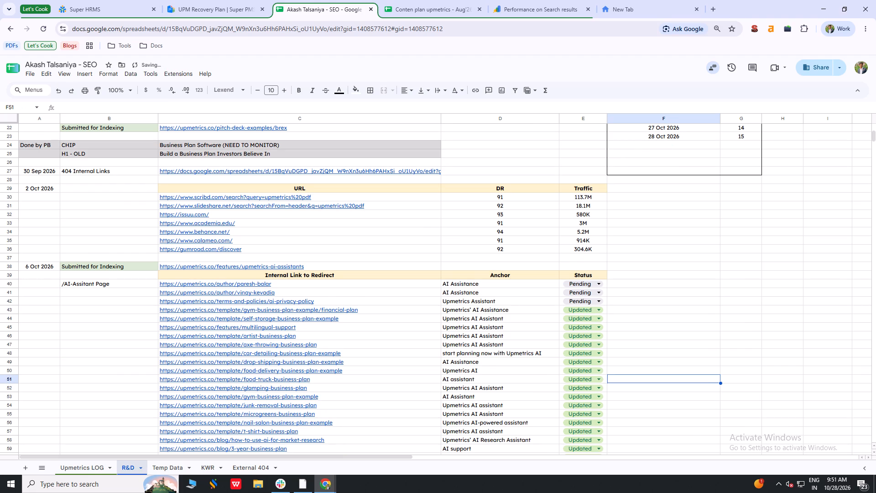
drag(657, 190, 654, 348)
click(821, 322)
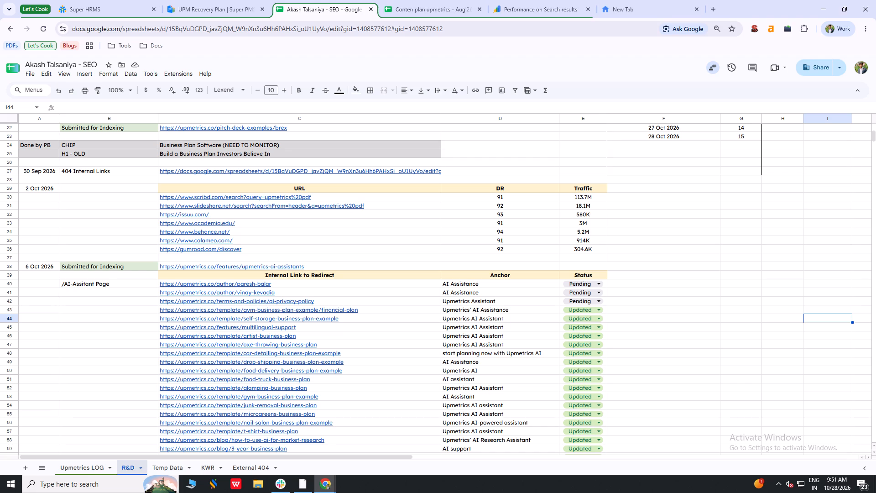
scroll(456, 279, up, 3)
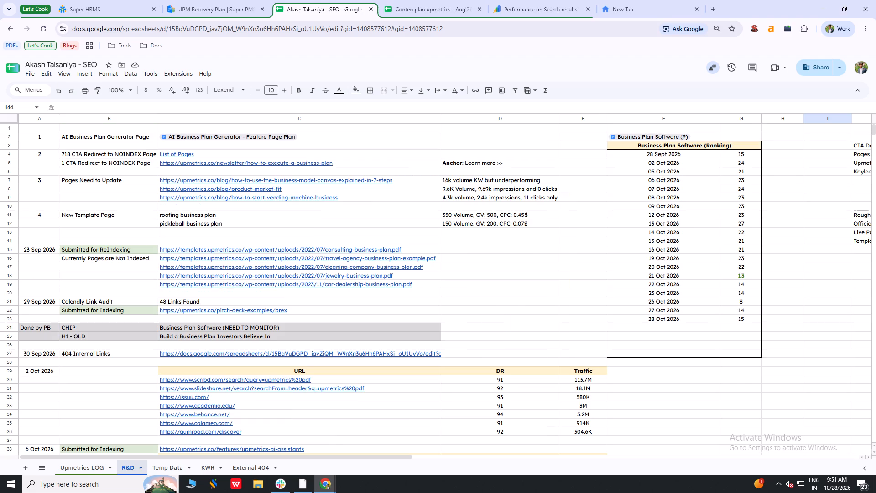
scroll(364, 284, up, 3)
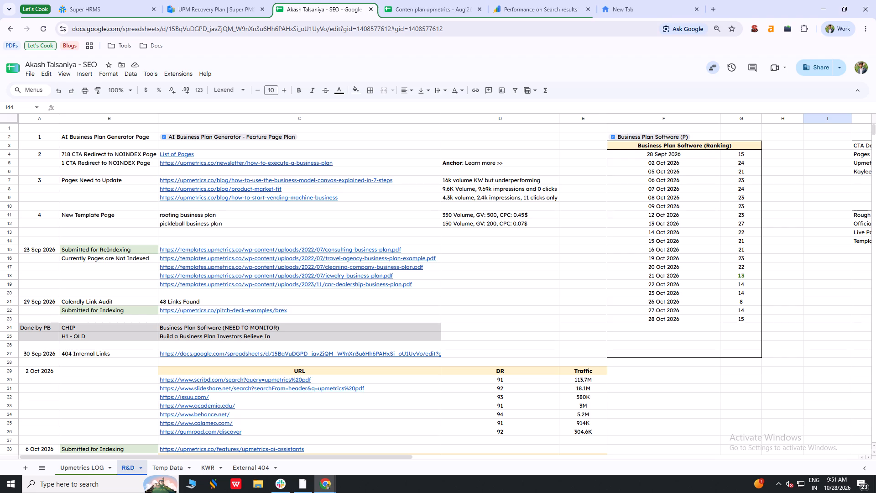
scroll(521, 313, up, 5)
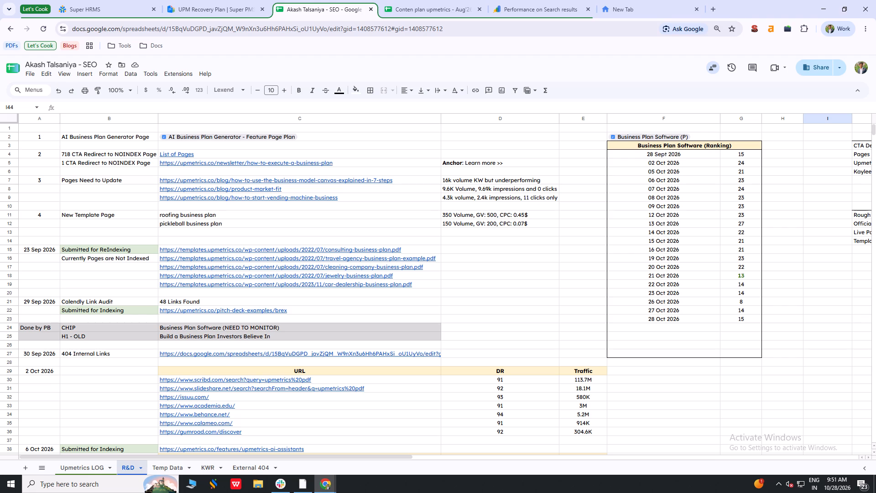
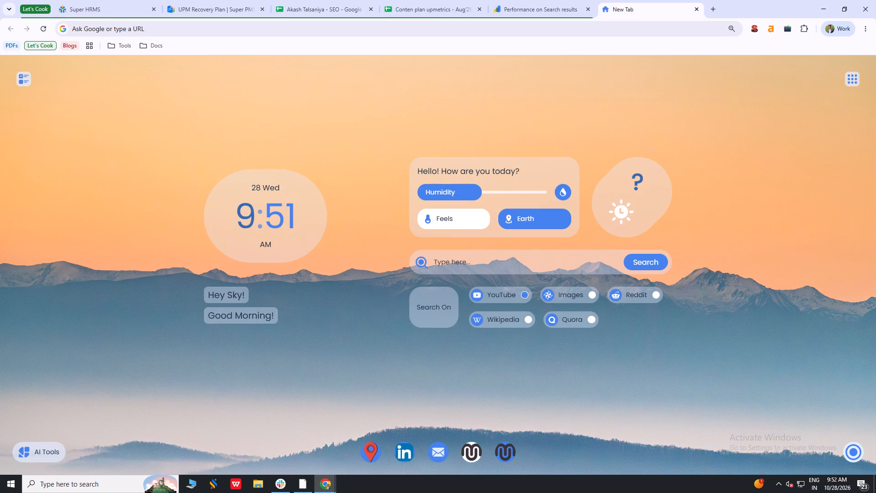
Open LinkedIn and look through all the pages of the Shopify freelancer event post at the start of the feed.
click(404, 450)
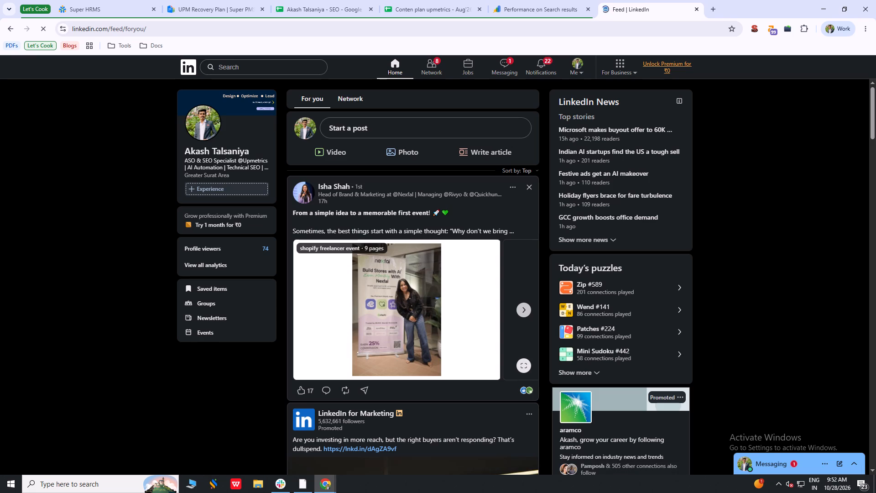
click(525, 311)
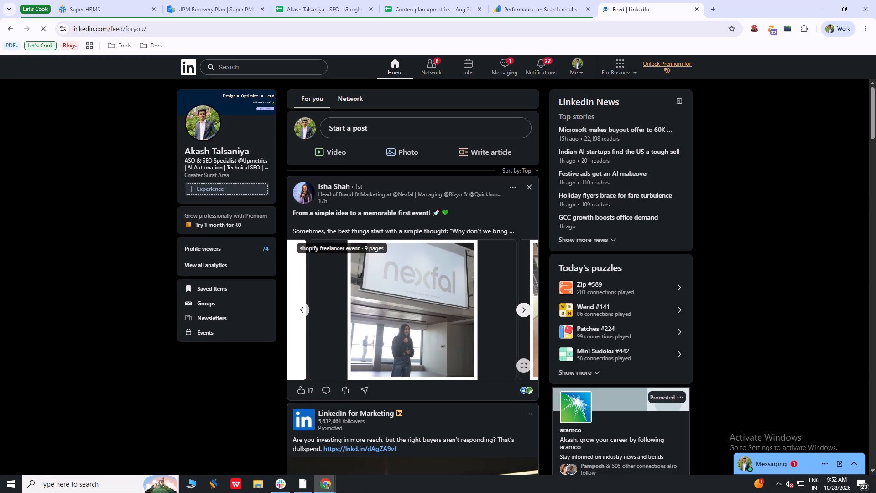
click(525, 311)
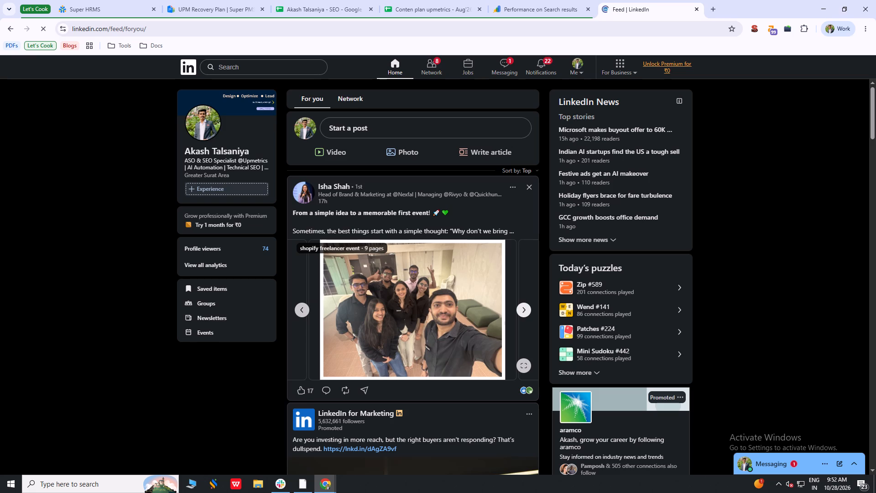
click(525, 311)
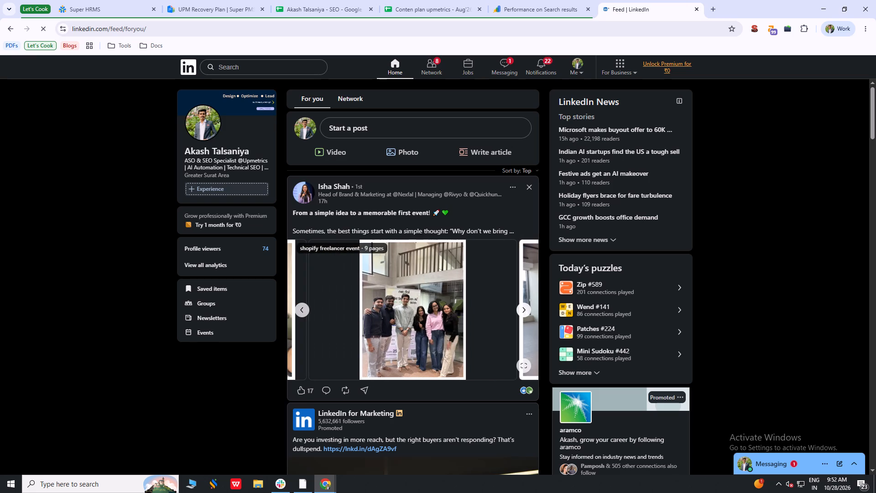
click(525, 311)
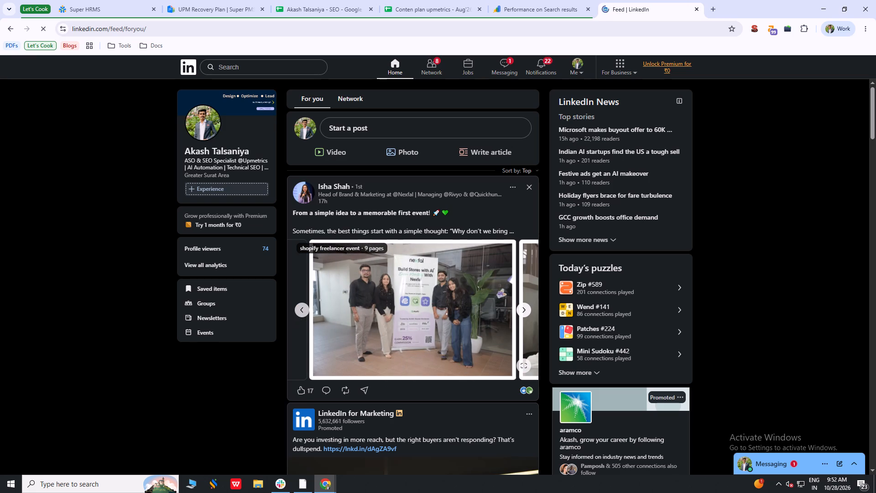
click(525, 311)
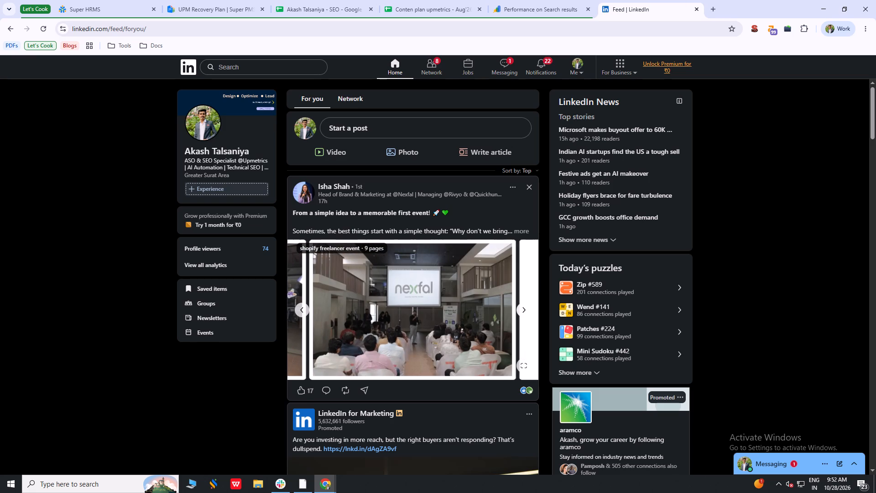
click(525, 311)
click(525, 311)
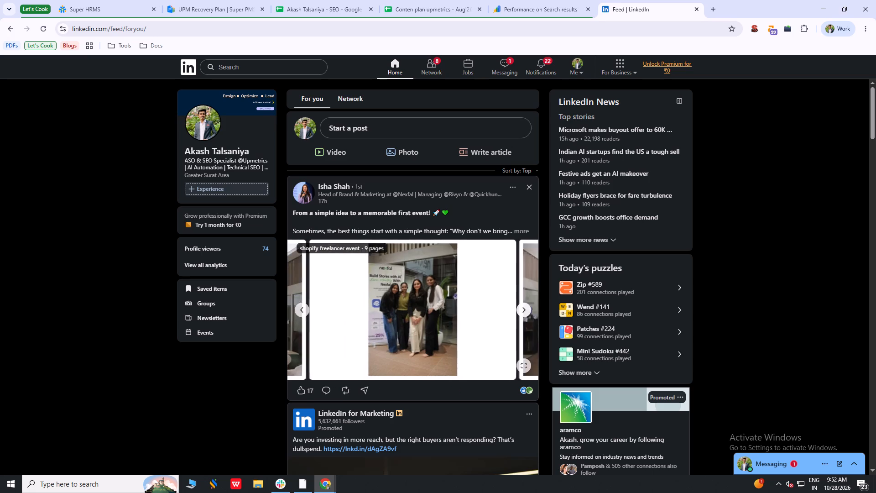
click(525, 311)
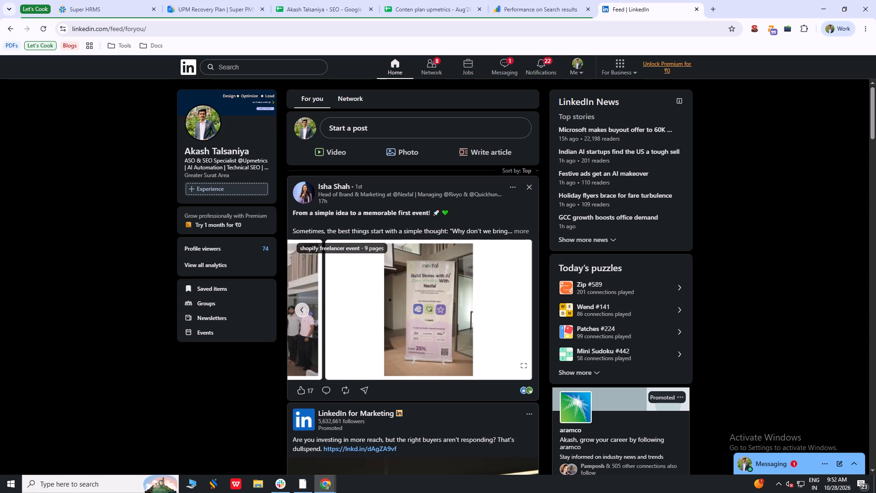
scroll(406, 281, down, 14)
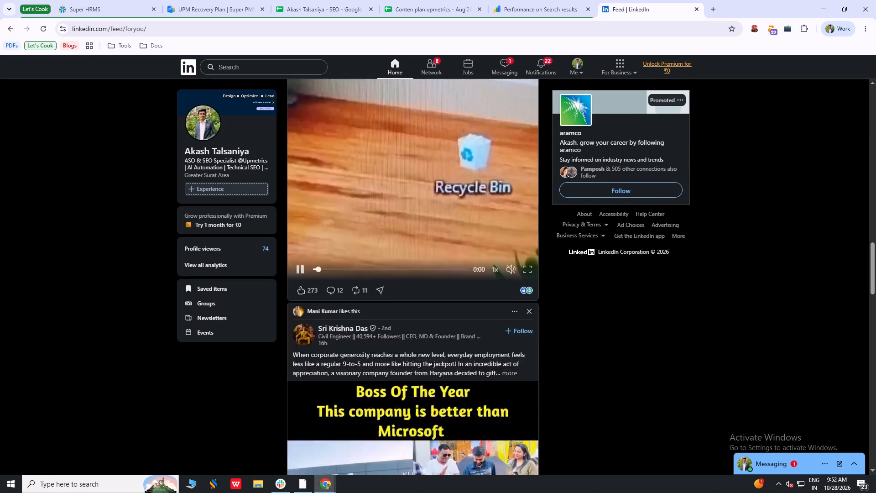
scroll(416, 293, up, 4)
scroll(417, 293, down, 1)
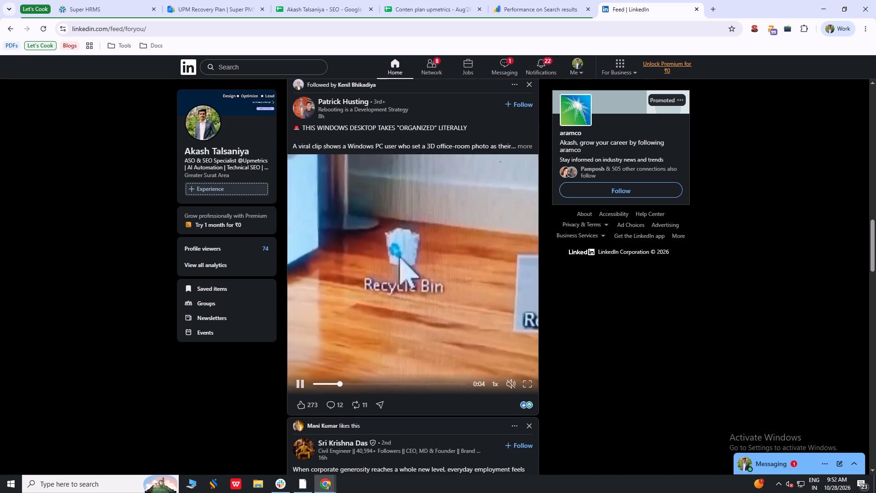
scroll(419, 291, down, 4)
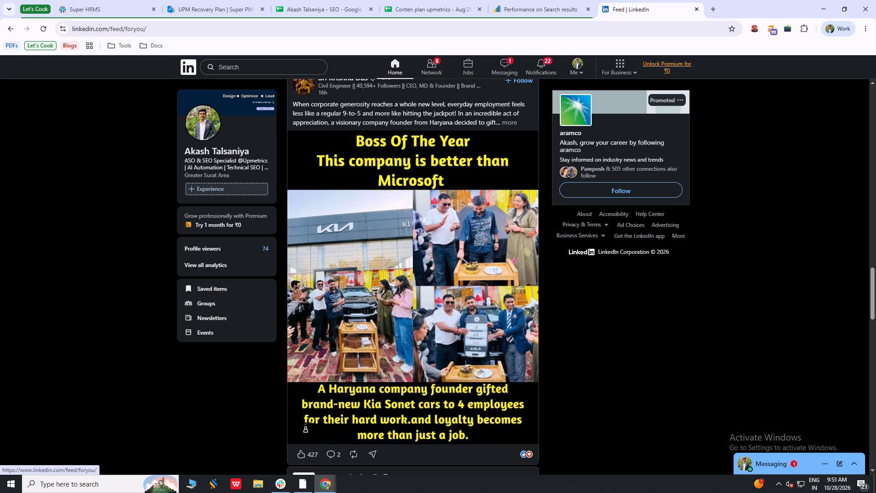
scroll(420, 292, down, 5)
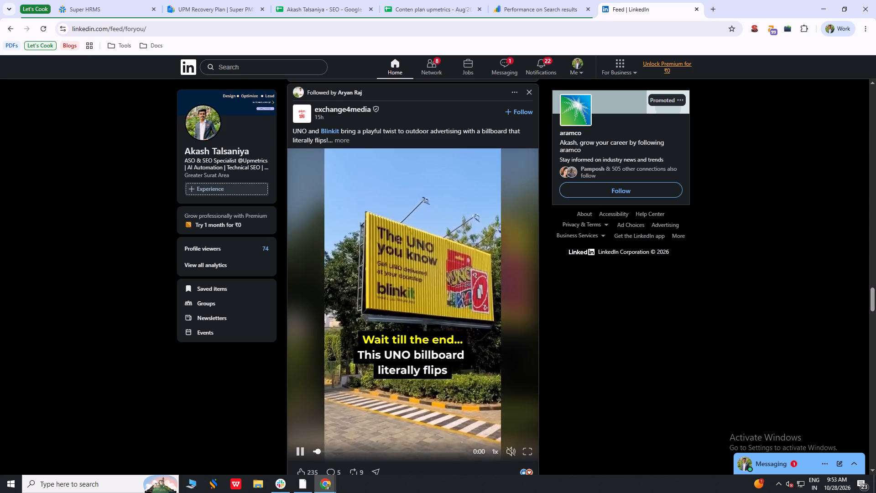
scroll(462, 268, down, 9)
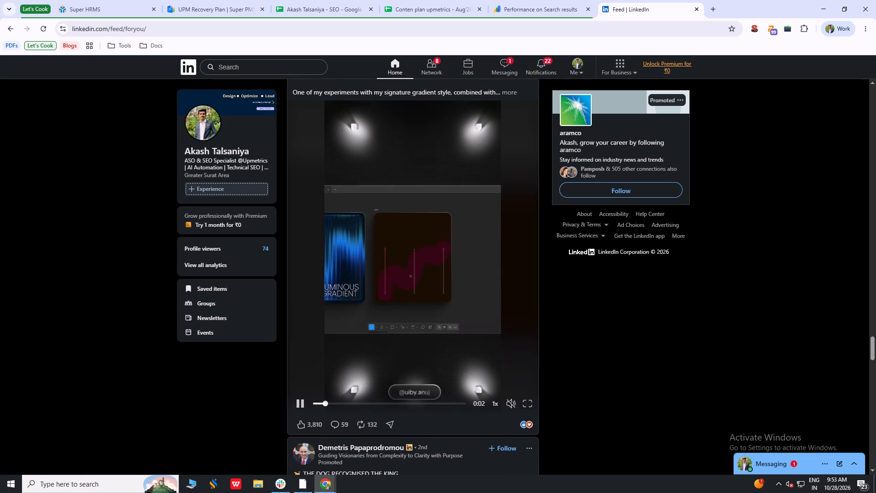
scroll(469, 271, down, 10)
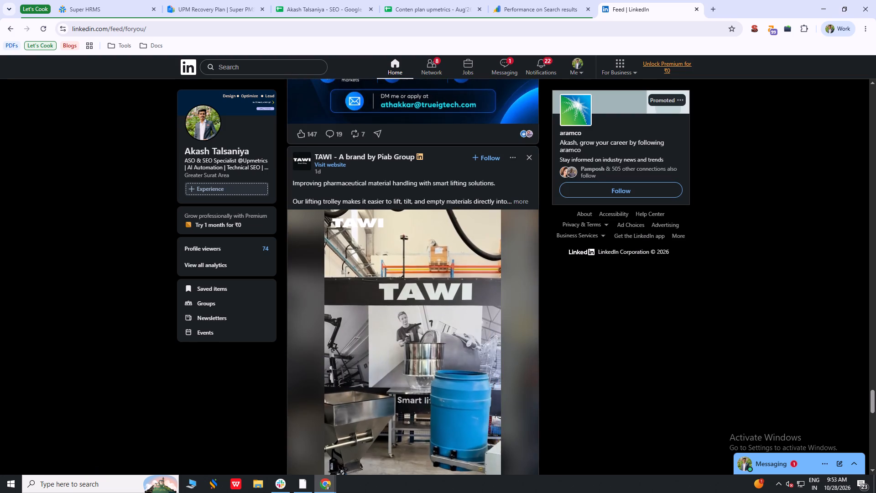
scroll(471, 268, down, 1)
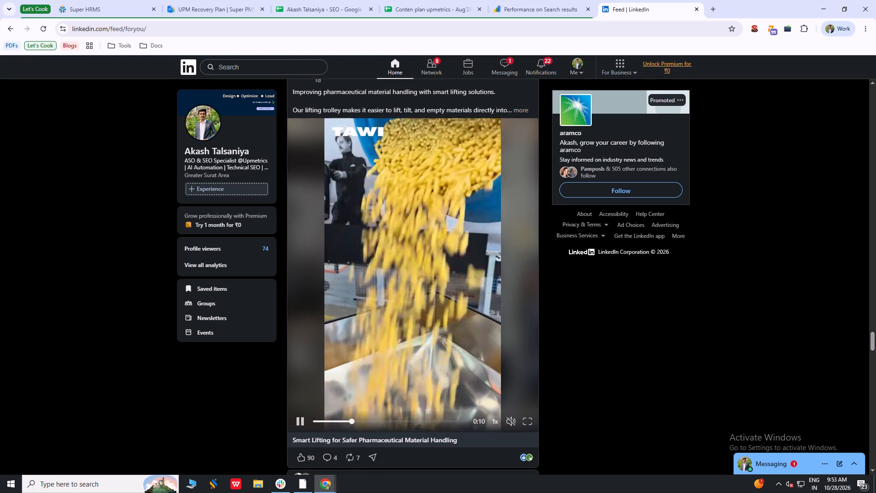
scroll(471, 268, down, 6)
scroll(471, 268, up, 1)
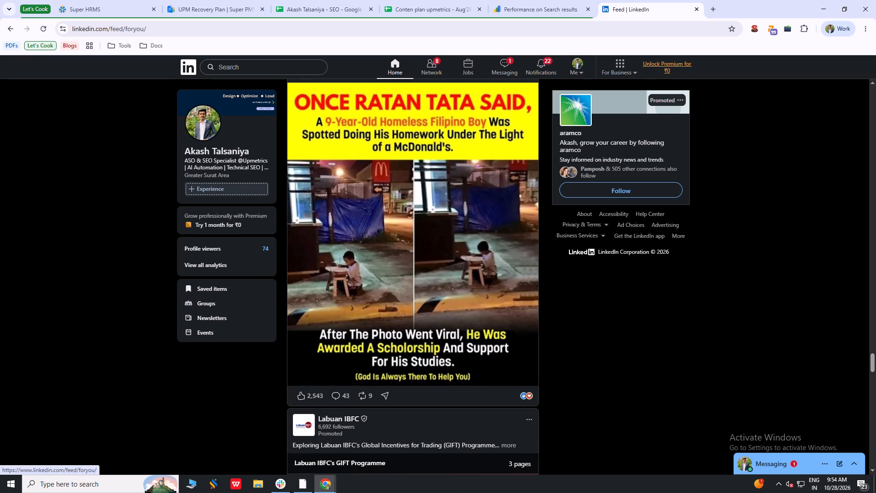
Search Google in a new tab for "filipino boy means?".
click(714, 9)
text(filipino)
key(space)
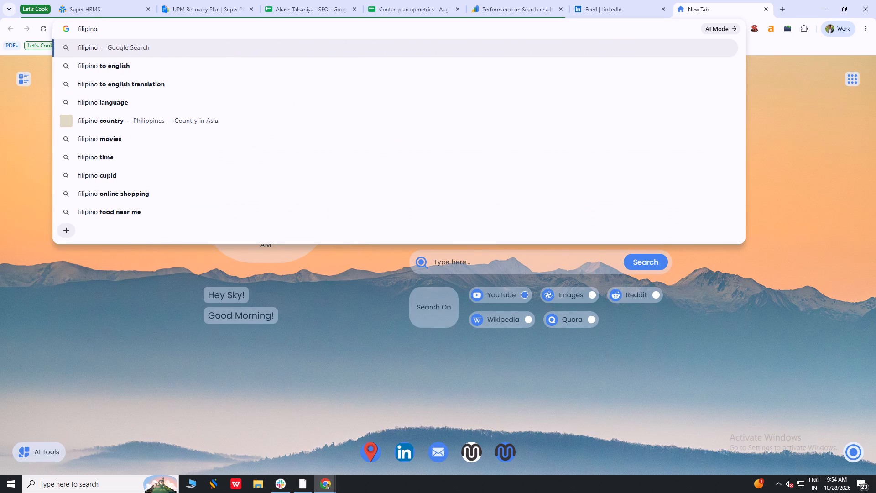
text(boy)
key(space)
text(me)
text(ans?)
key(Return)
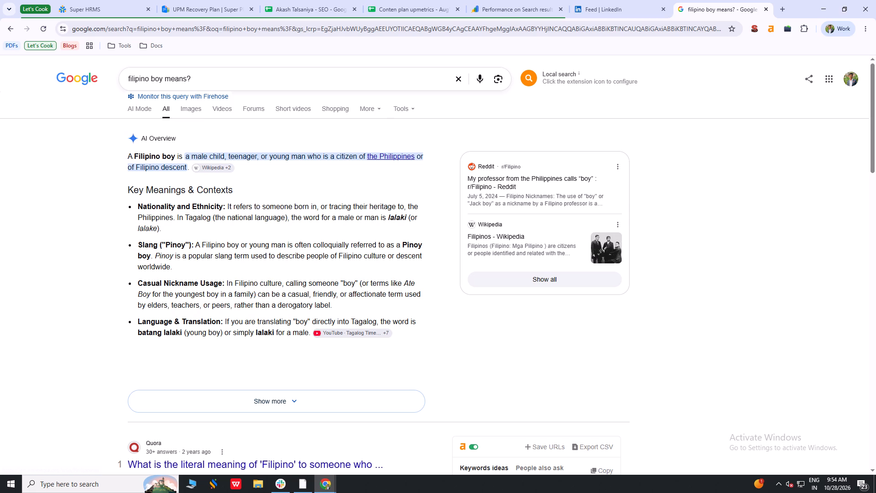
Read the AI Overview's nationality and slang explanations of "Filipino boy", and close the search tab.
drag(235, 205, 315, 207)
click(315, 207)
drag(335, 207, 398, 207)
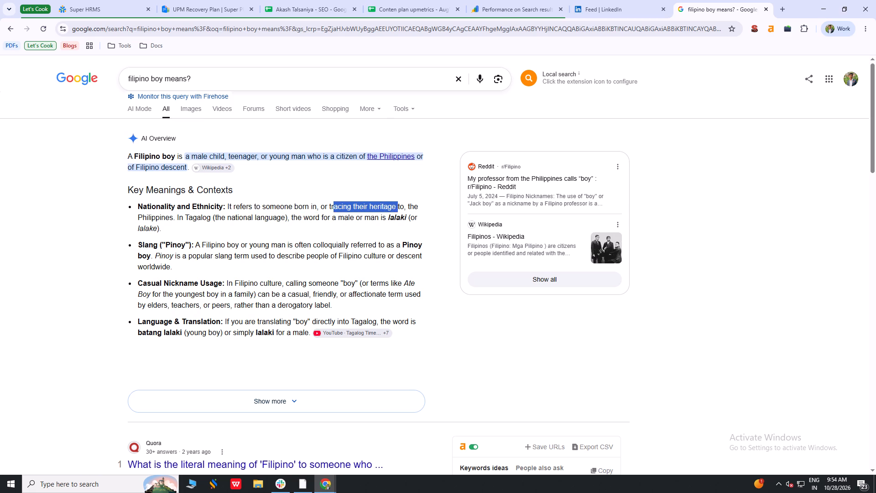
click(398, 207)
drag(146, 218, 172, 218)
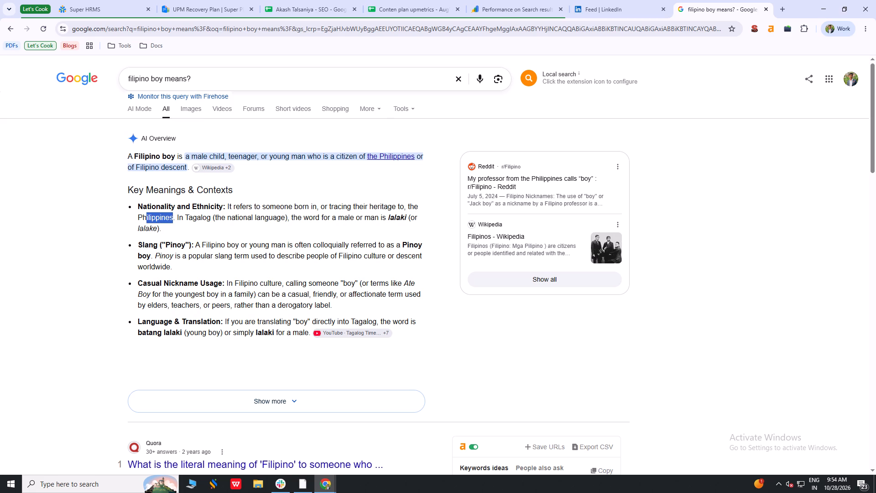
drag(172, 218, 172, 218)
drag(193, 218, 214, 218)
click(243, 218)
drag(226, 219, 284, 221)
click(284, 221)
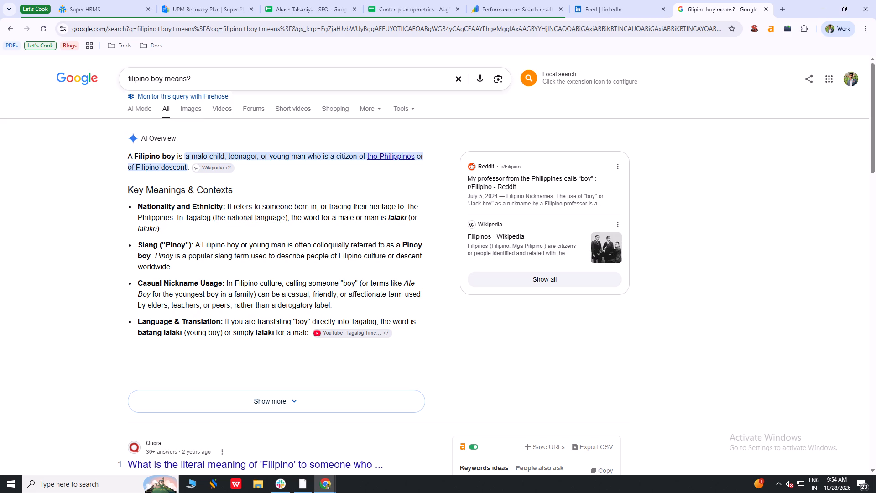
drag(310, 218, 390, 215)
click(398, 215)
double_click(398, 217)
click(151, 231)
drag(151, 247, 162, 246)
click(178, 246)
drag(209, 244, 242, 244)
click(273, 244)
drag(203, 245, 349, 246)
click(349, 246)
drag(355, 246, 396, 246)
click(396, 246)
middle_click(711, 0)
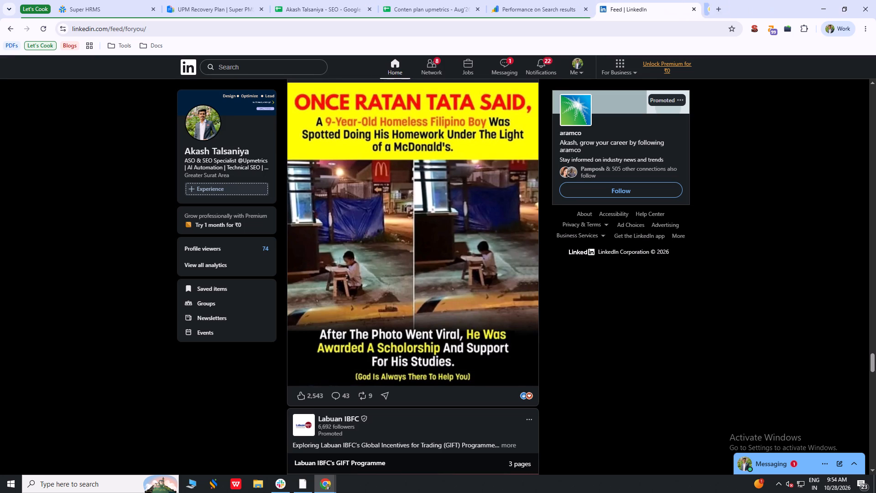
Continue browsing the LinkedIn feed past the Ratan Tata post, down to the post about Microsoft engineers.
scroll(420, 273, down, 7)
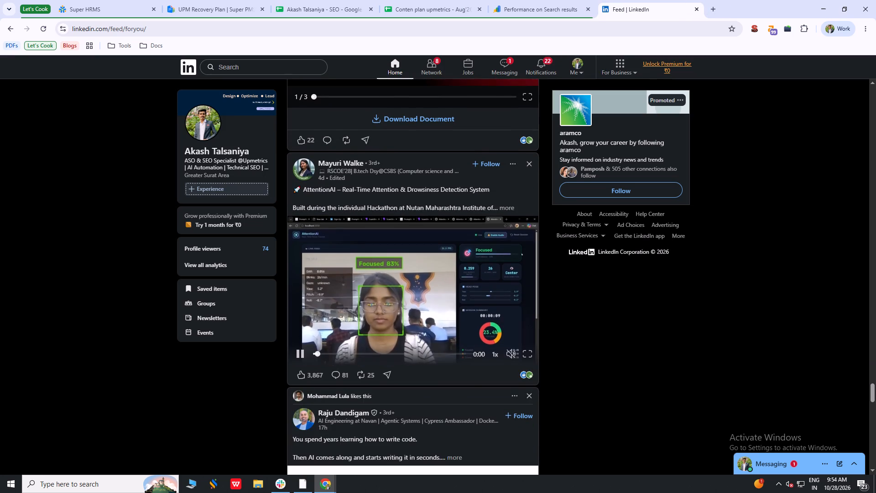
scroll(411, 262, down, 5)
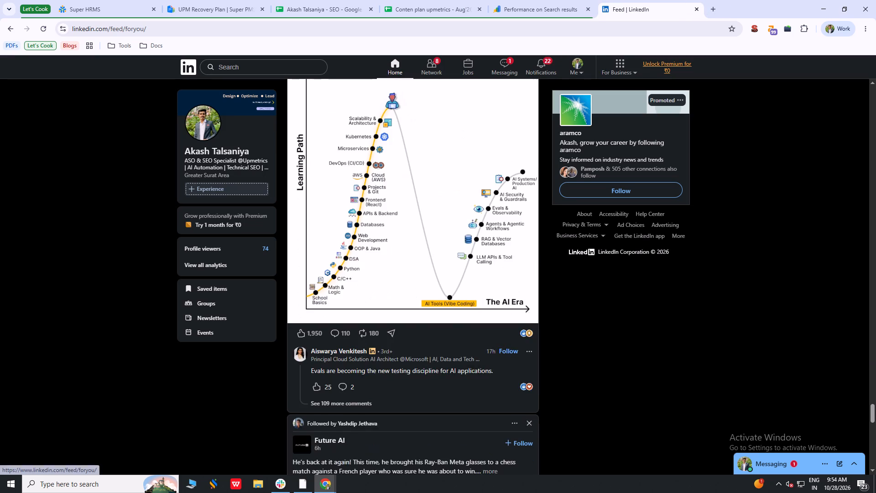
scroll(376, 165, down, 4)
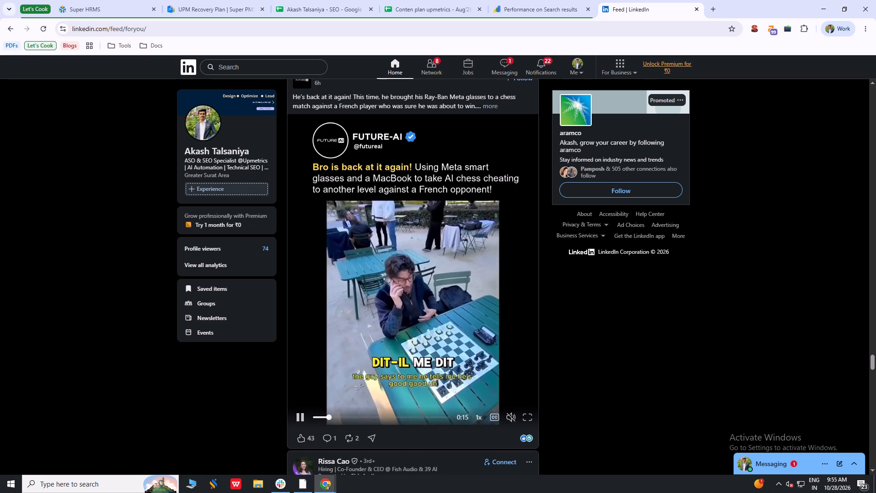
scroll(472, 122, down, 2)
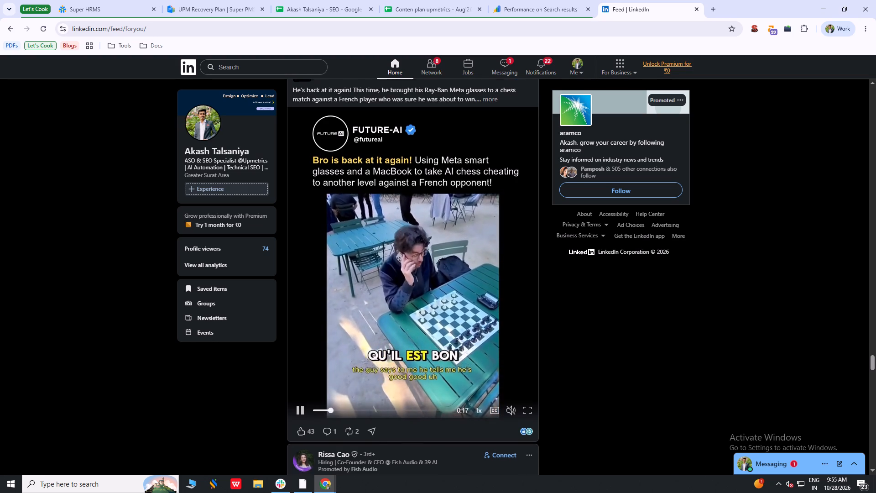
scroll(472, 123, down, 4)
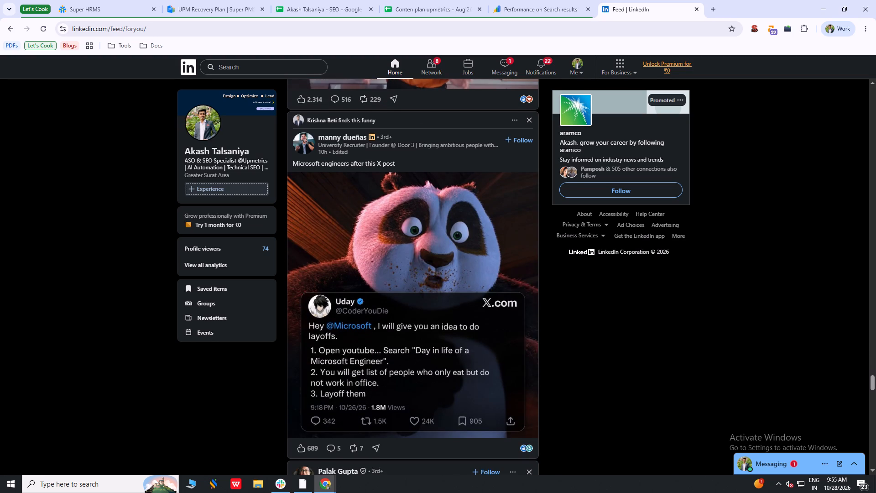
scroll(475, 123, down, 1)
scroll(487, 136, up, 1)
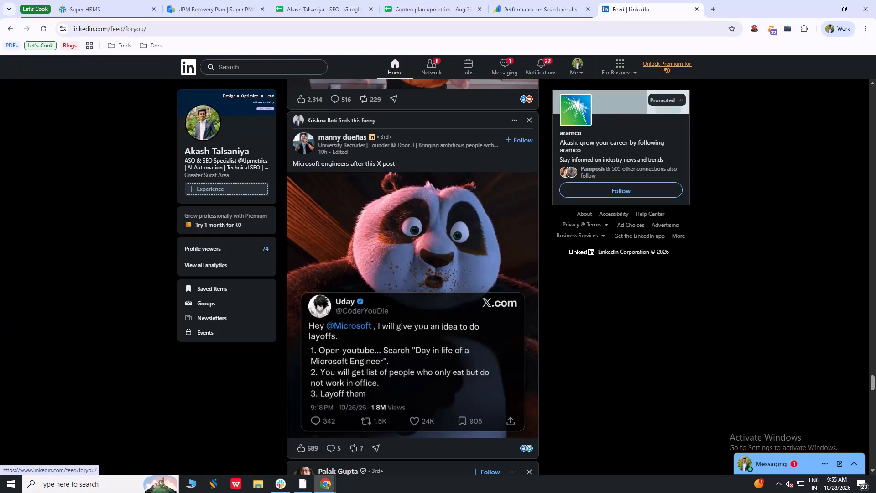
Continue browsing the LinkedIn feed, reading posts and watching the scrubber and never-give-up videos, down to the McDonald's versus Burger King post.
scroll(455, 279, down, 3)
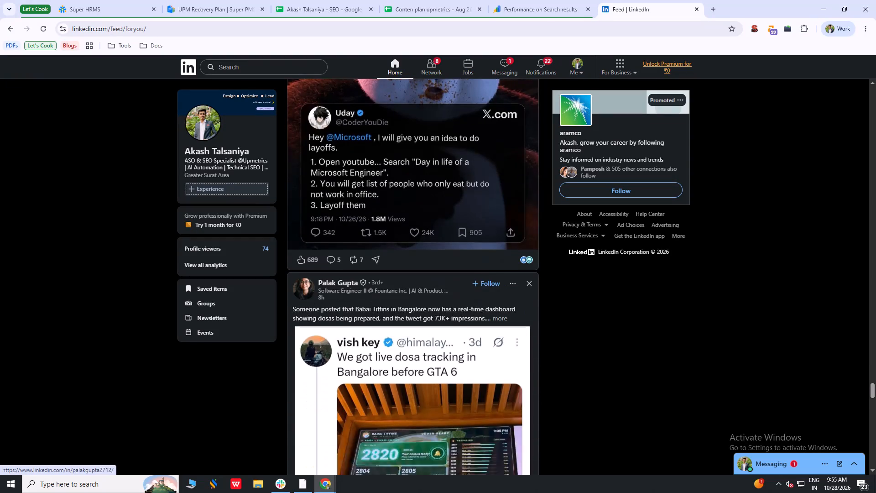
scroll(457, 285, down, 1)
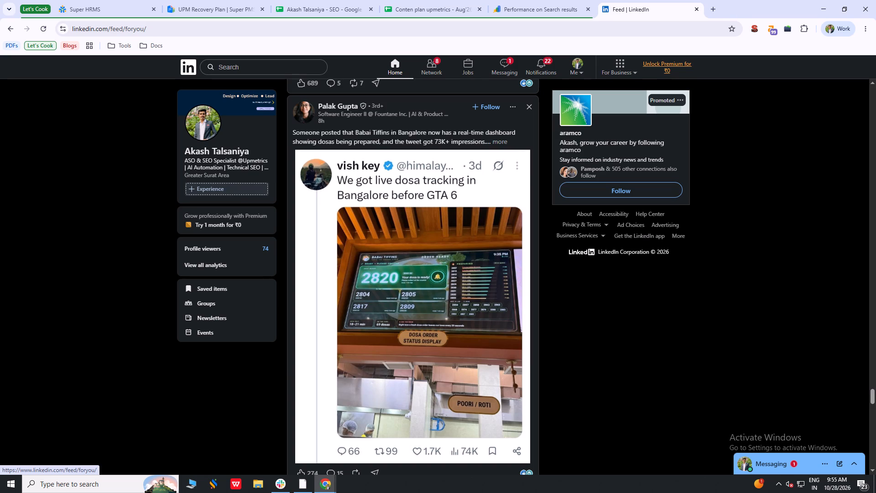
scroll(478, 304, down, 5)
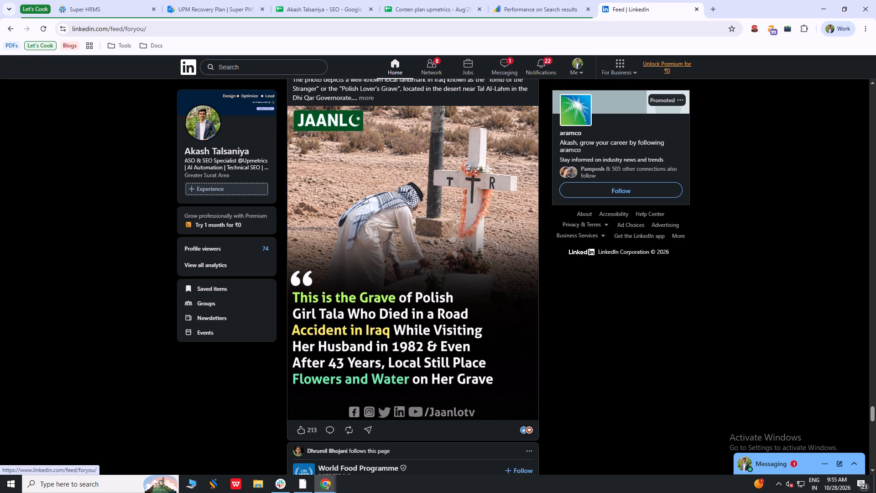
scroll(450, 278, down, 7)
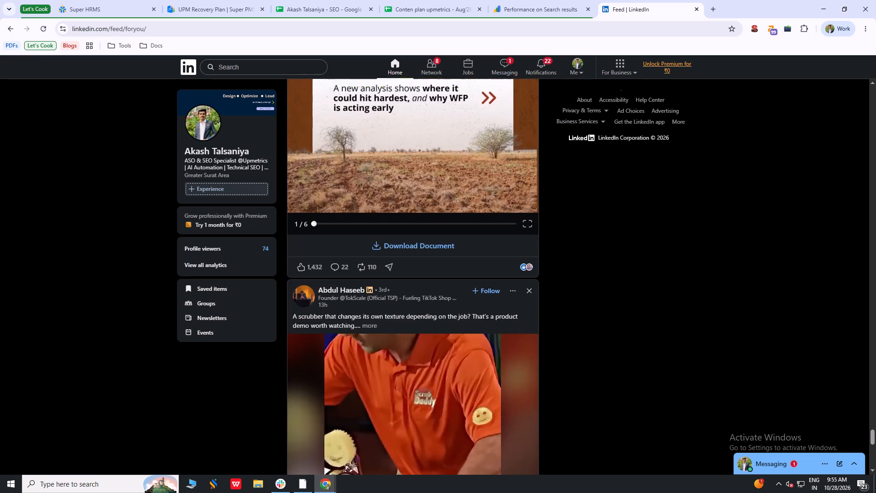
scroll(451, 278, down, 3)
scroll(452, 277, up, 1)
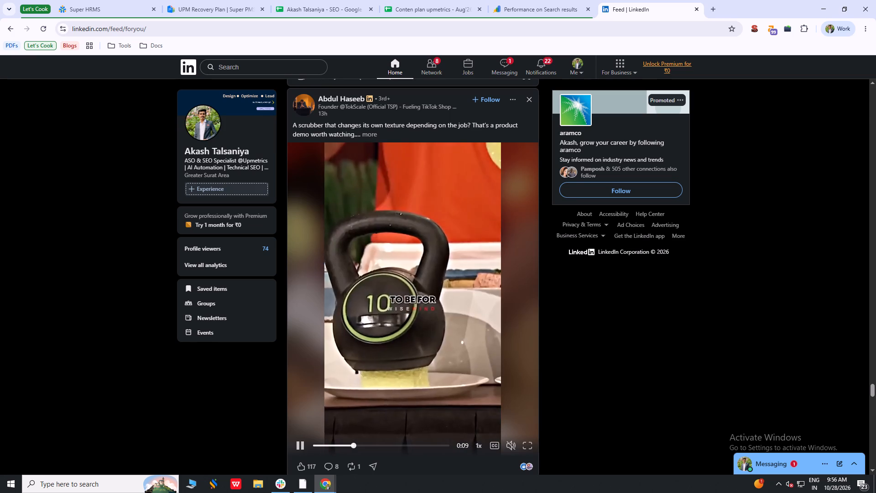
scroll(495, 308, down, 4)
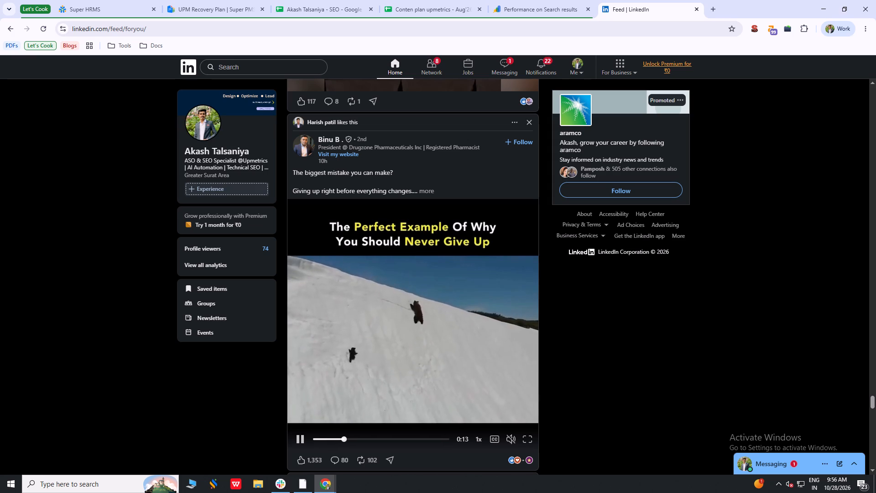
scroll(495, 308, down, 2)
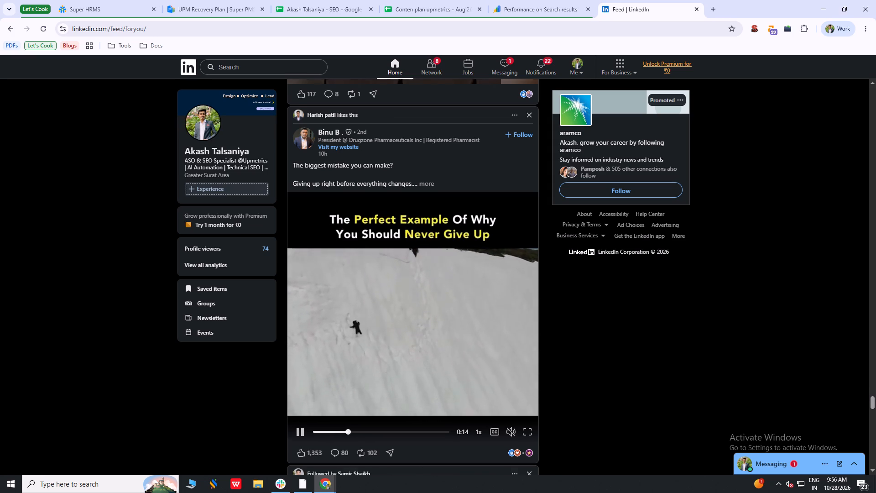
scroll(495, 308, down, 3)
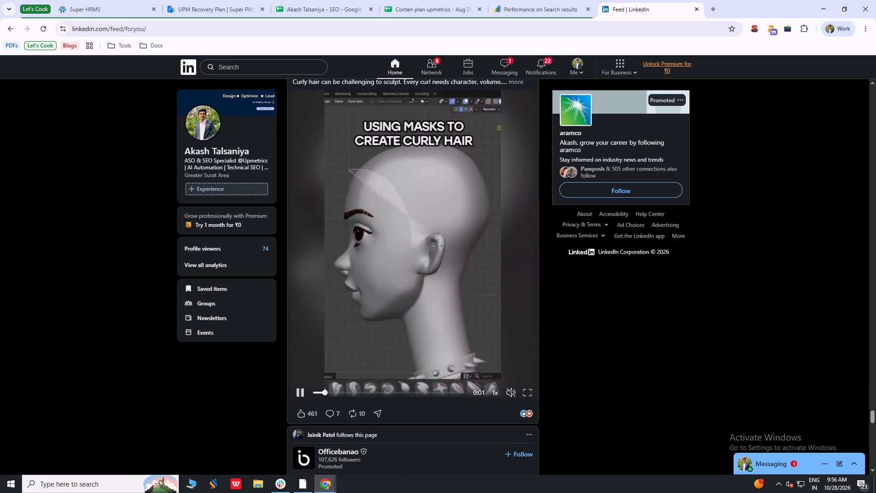
scroll(495, 309, down, 5)
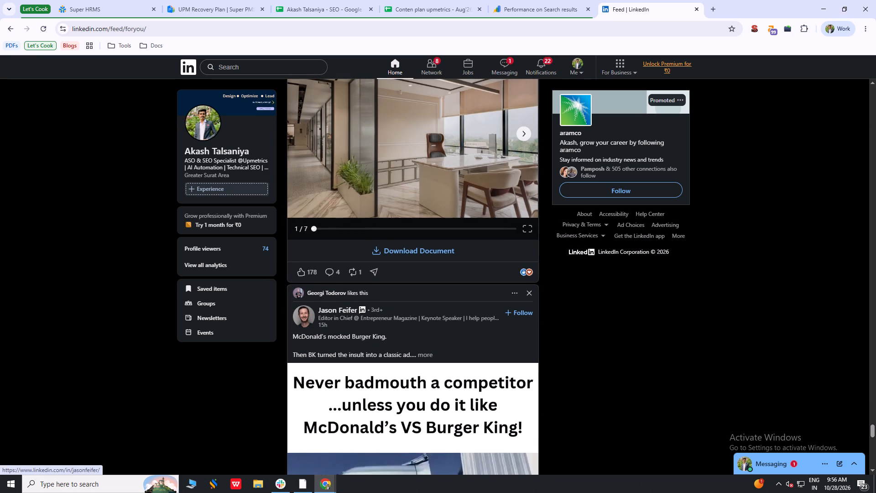
Return to the Google Search Console performance report for upmetrics.co.
click(523, 0)
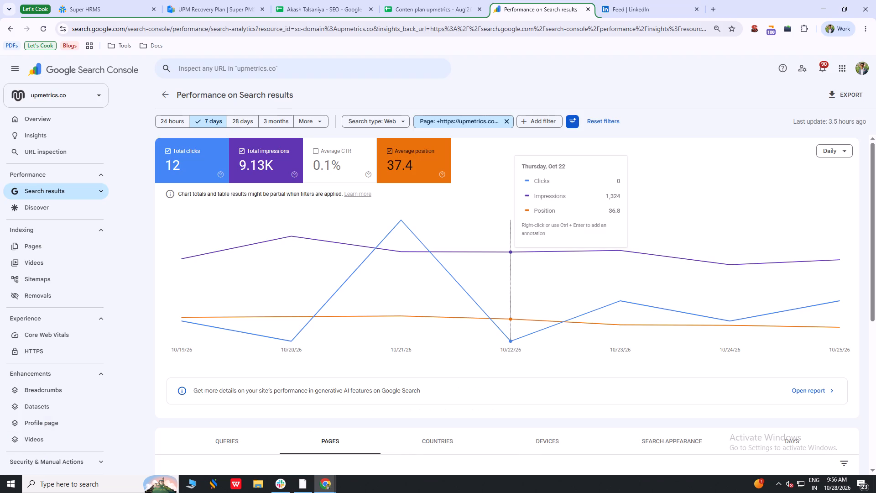
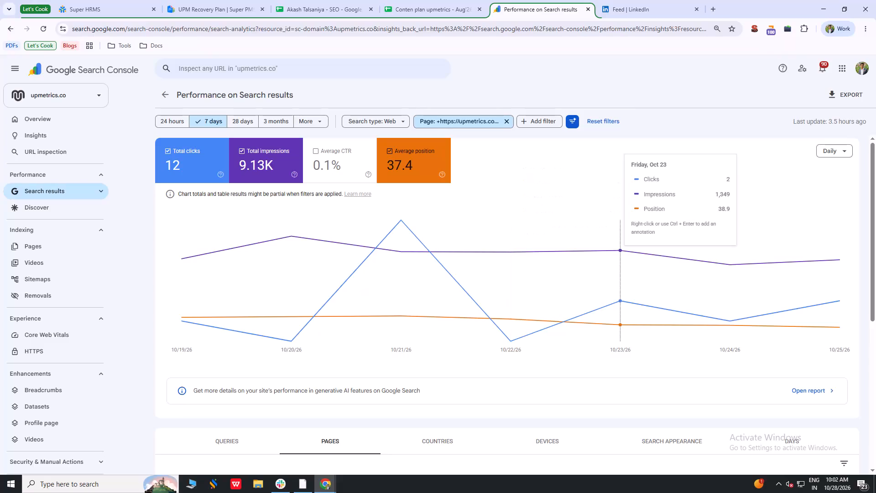
Return to the LinkedIn feed and browse past the McDonald's versus Burger King and AI cost posts, watching the screwdriver toolkit video.
click(660, 109)
click(619, 0)
scroll(461, 392, down, 5)
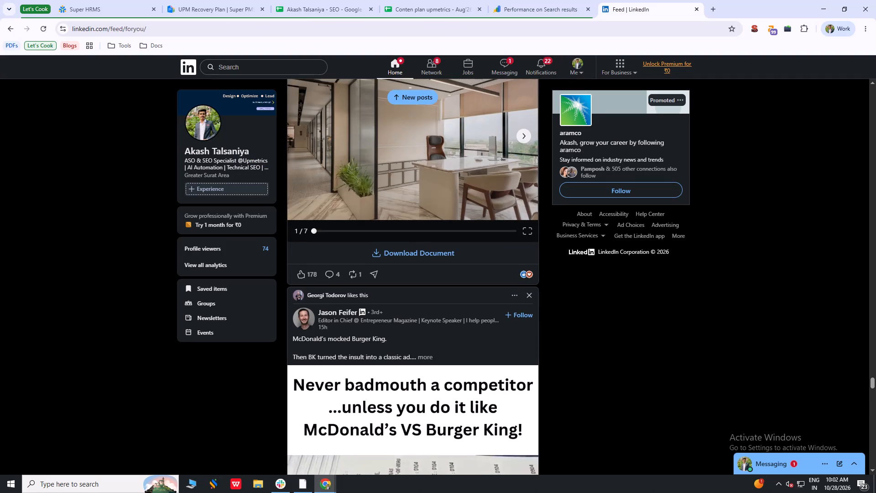
scroll(434, 375, down, 3)
scroll(426, 336, down, 7)
scroll(489, 285, down, 5)
scroll(400, 250, up, 2)
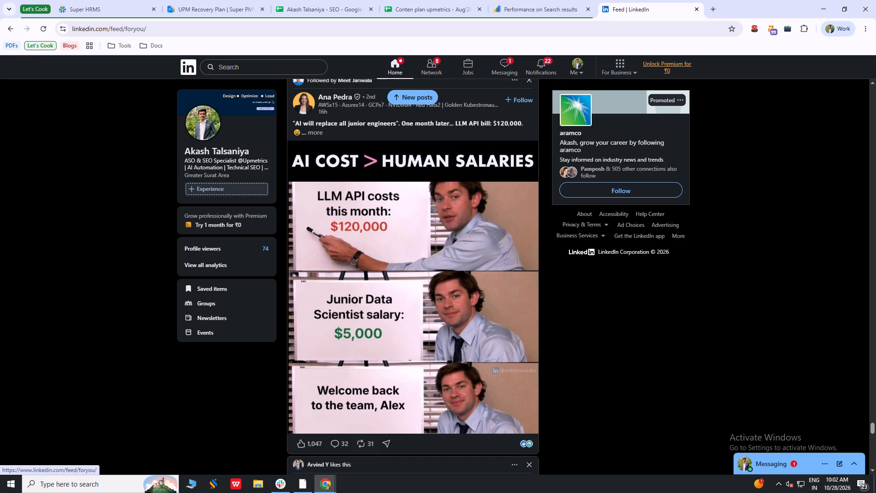
scroll(429, 279, down, 5)
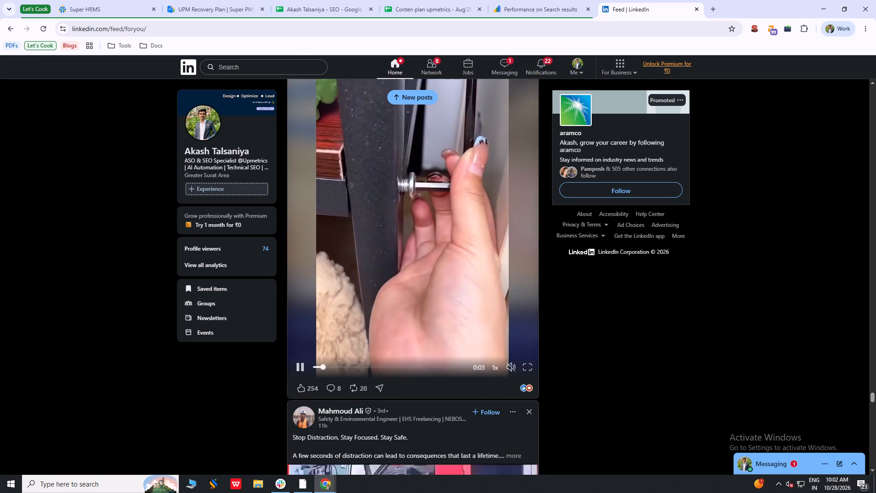
scroll(435, 280, up, 1)
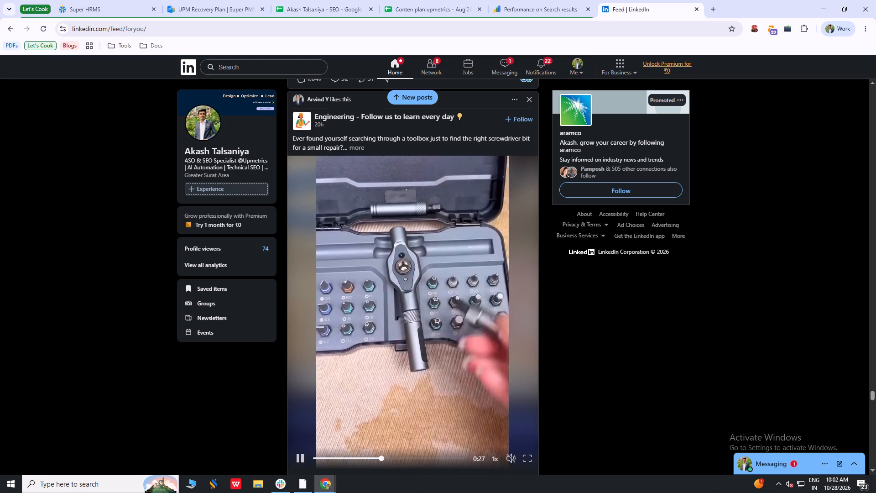
Continue browsing the LinkedIn feed past the full-stack developer hiring and precision machining posts, reading the Jio IPO allotment post.
scroll(440, 278, down, 6)
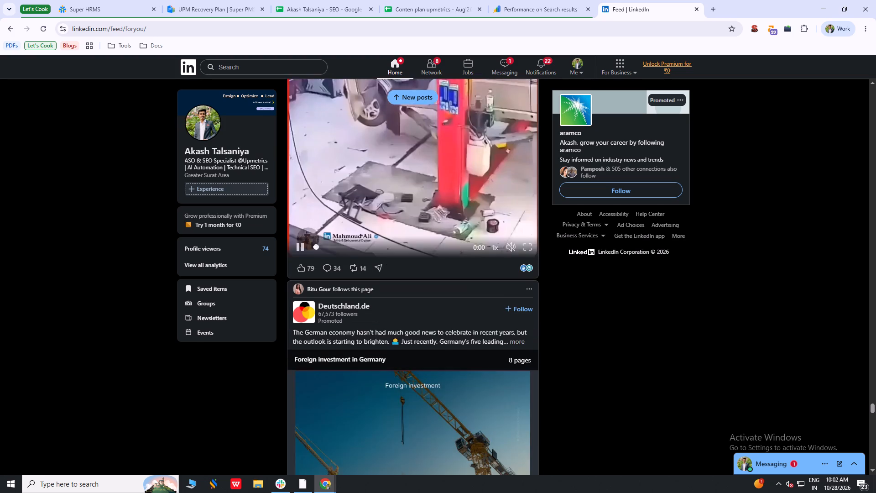
scroll(442, 281, down, 16)
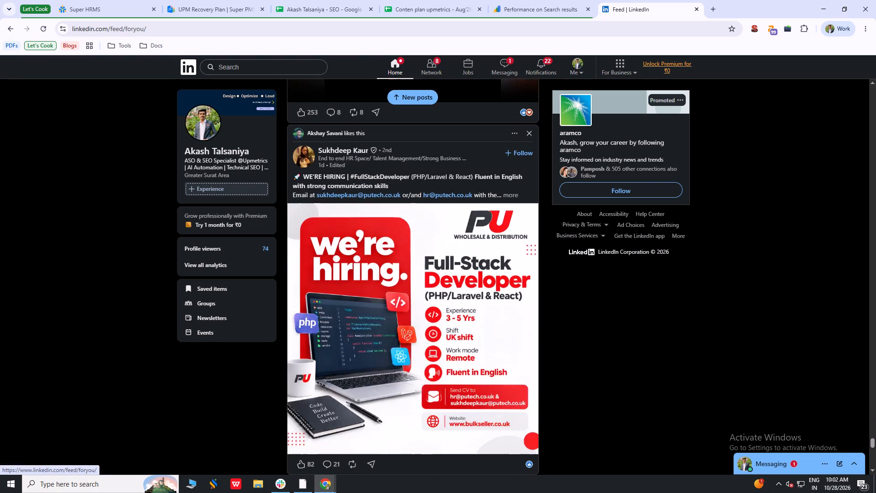
scroll(443, 281, down, 8)
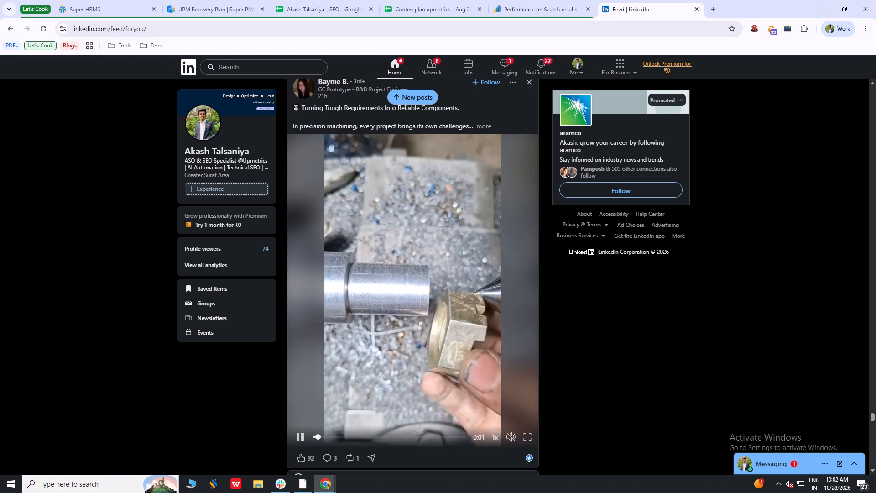
scroll(464, 283, down, 6)
scroll(464, 283, up, 1)
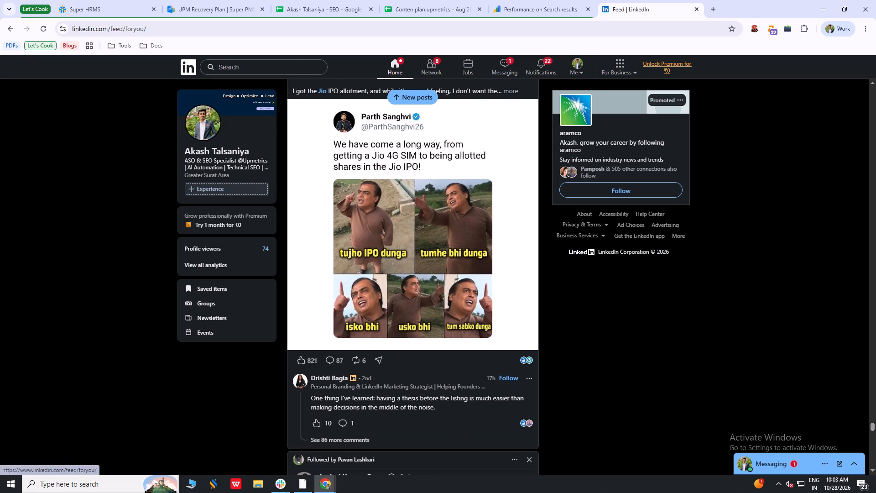
scroll(491, 277, up, 1)
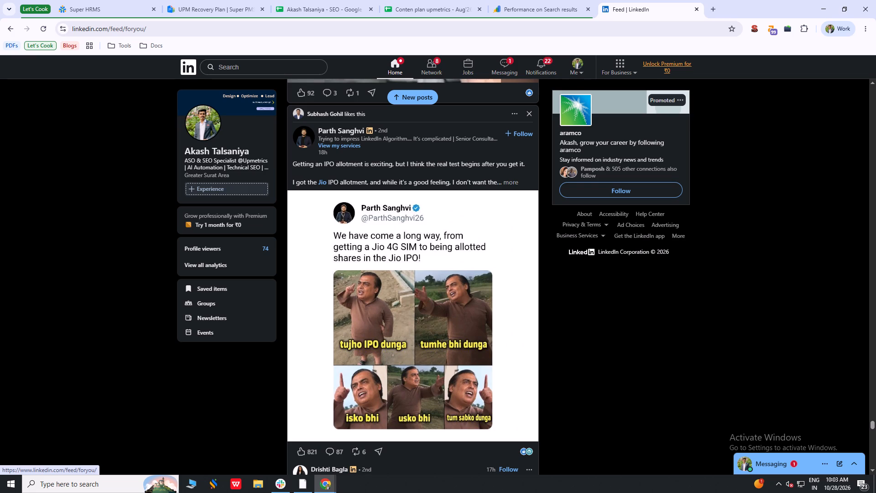
Browse the LinkedIn feed down to the "Day 1 of learning SEO" meme, and close the LinkedIn tab.
scroll(472, 249, down, 12)
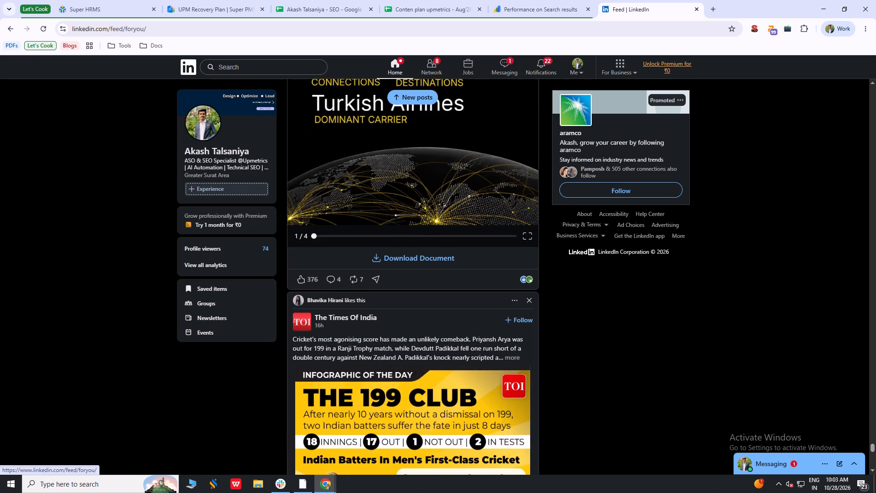
scroll(472, 249, down, 9)
scroll(472, 249, up, 1)
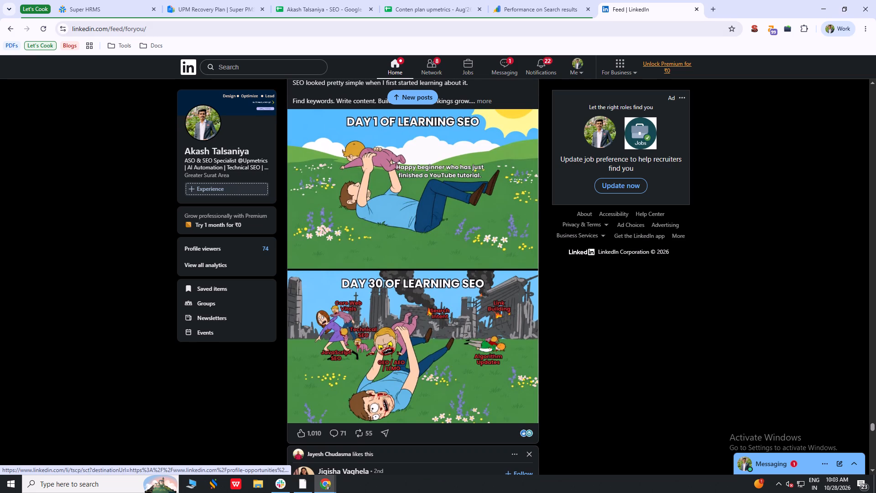
middle_drag(662, 0, 666, 0)
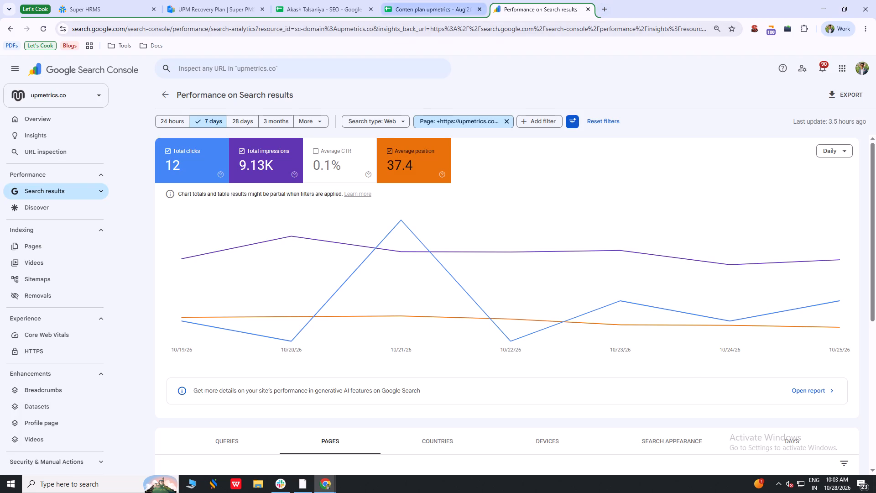
Switch back to the Upmetrics content plan spreadsheet, on the Oct 2026 sheet.
click(432, 0)
click(318, 0)
click(424, 5)
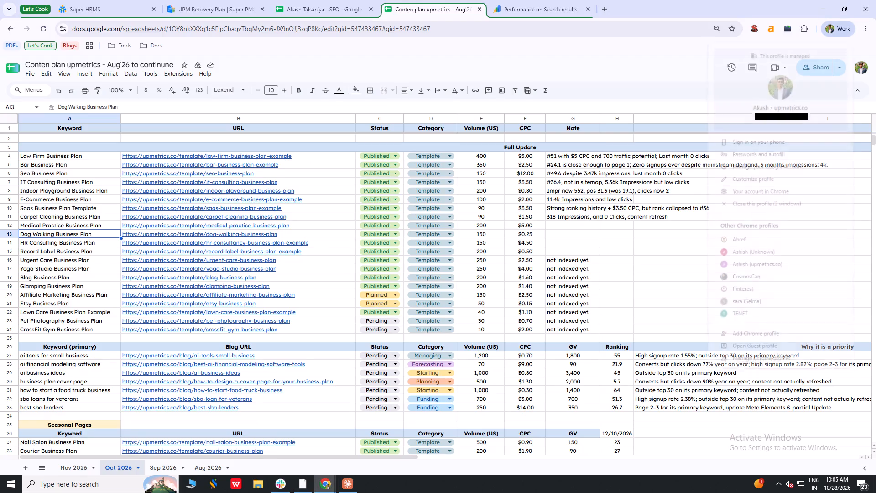
click(739, 242)
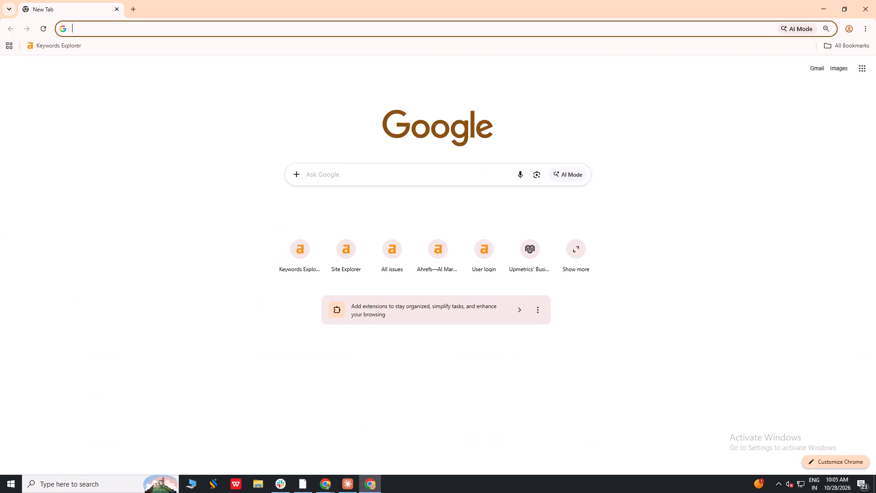
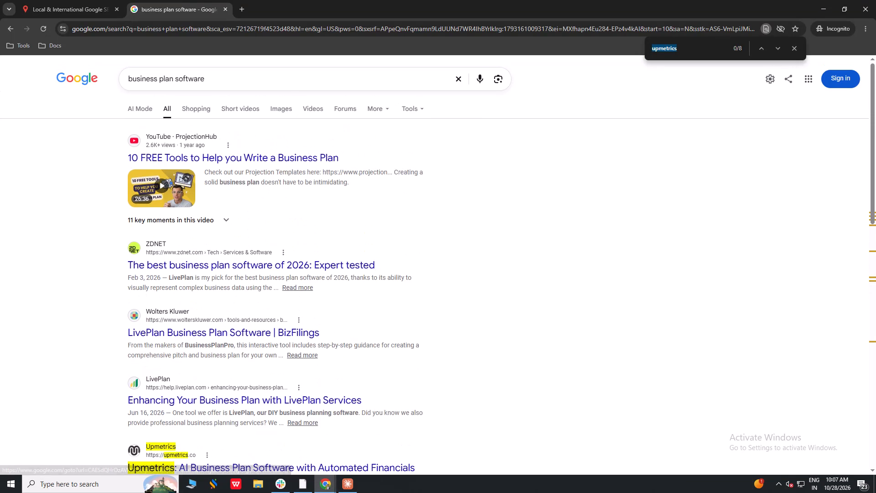
Open LivePlan's "Enhancing Your Business Plan with LivePlan Services" result in a new tab, read through the article, and close the tab.
scroll(225, 261, down, 1)
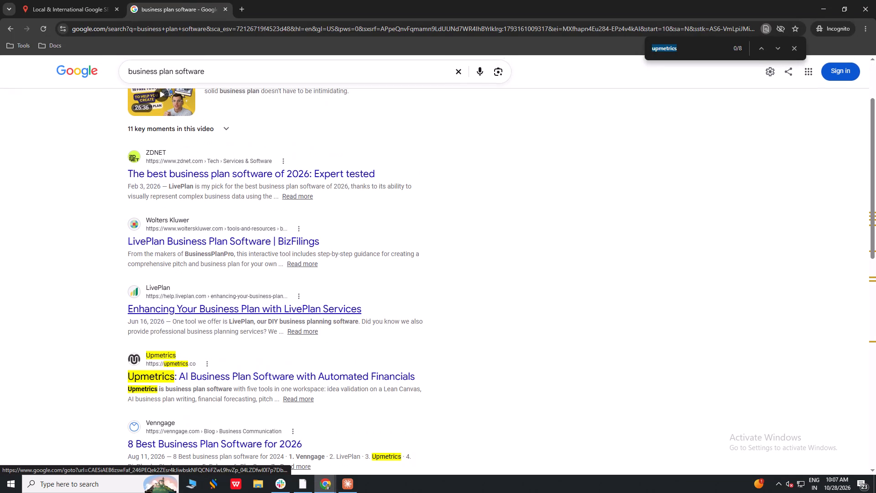
middle_click(229, 308)
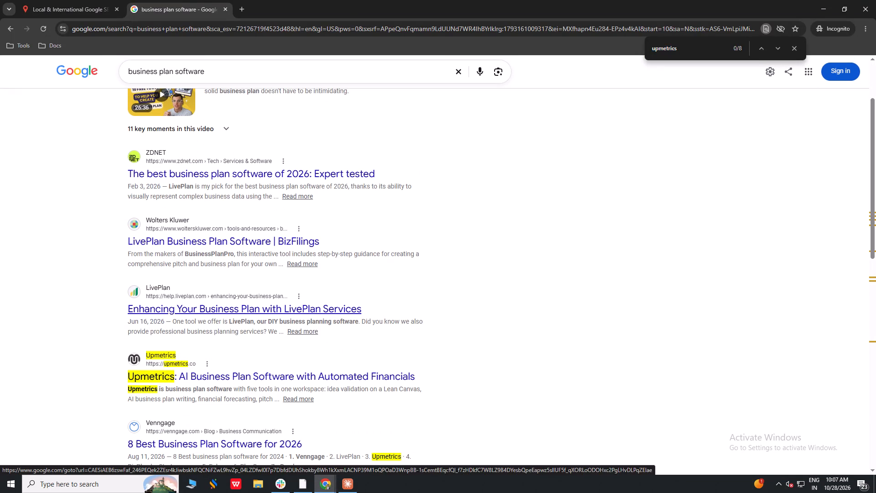
click(282, 0)
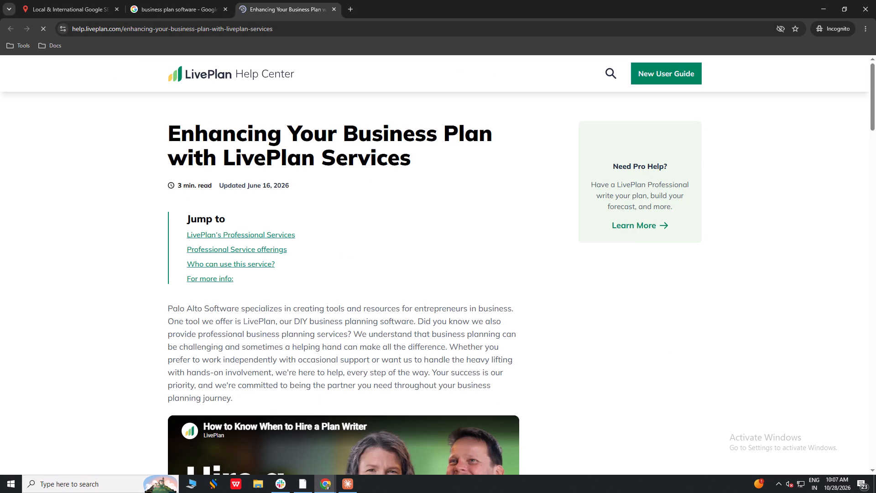
scroll(377, 217, down, 2)
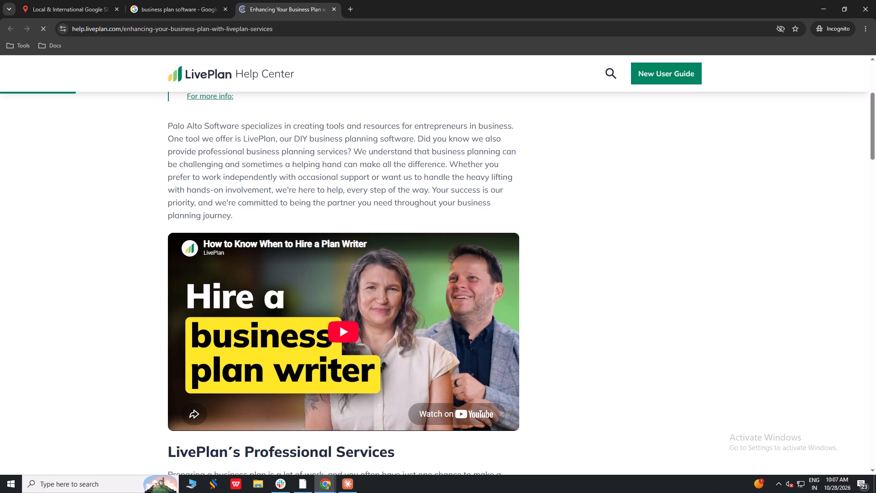
scroll(542, 173, down, 4)
scroll(543, 173, up, 2)
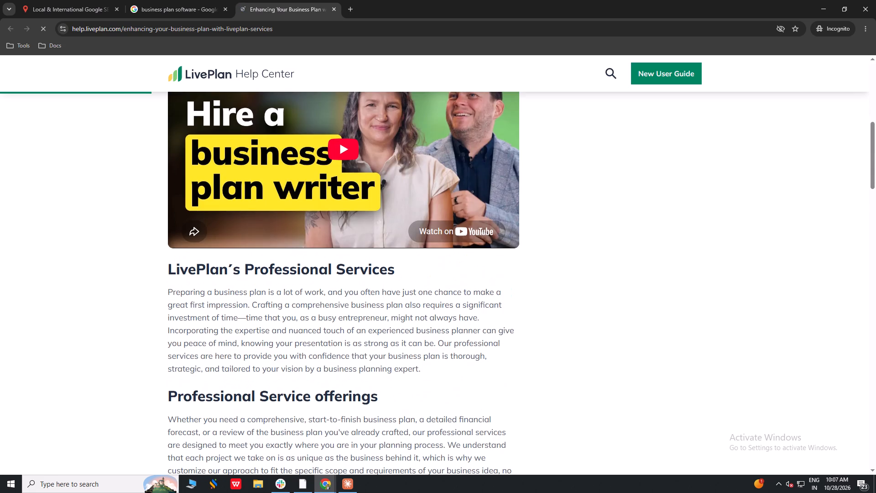
scroll(544, 173, down, 11)
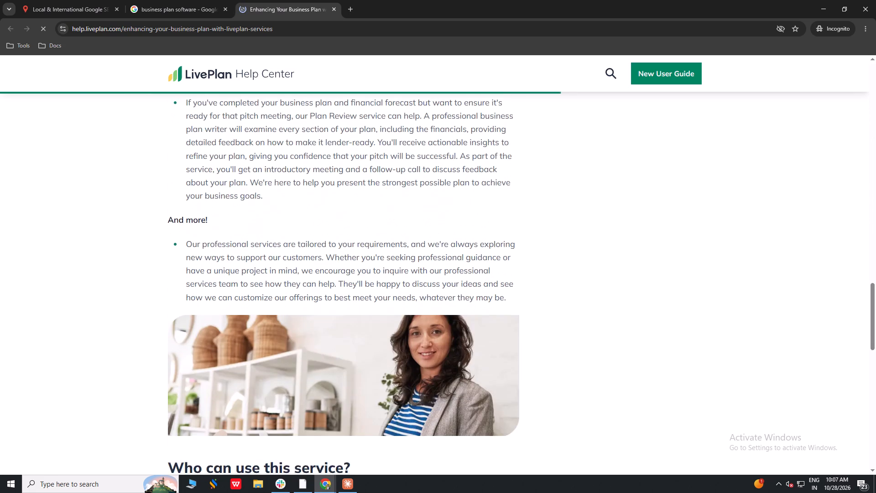
scroll(544, 173, down, 2)
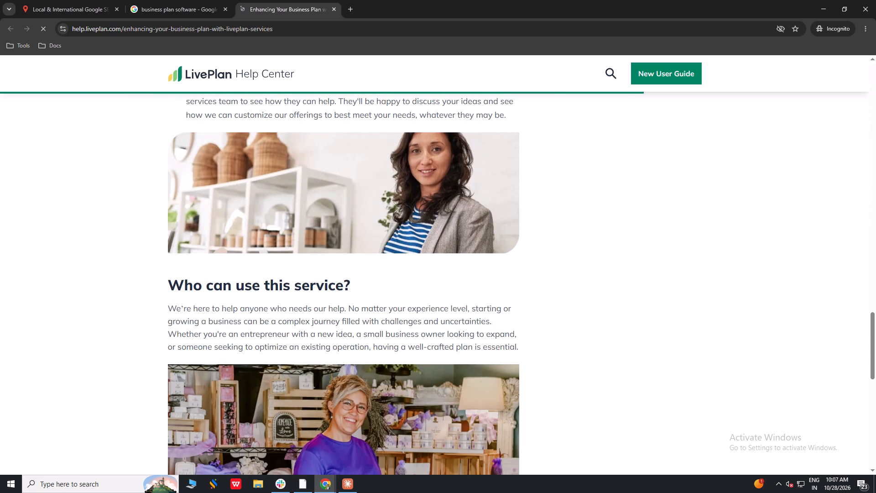
scroll(561, 168, down, 2)
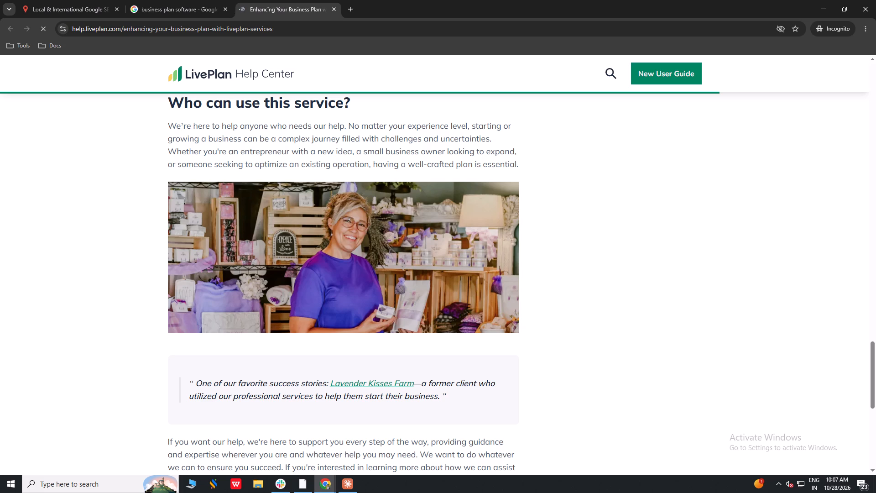
scroll(577, 131, down, 6)
scroll(474, 151, up, 4)
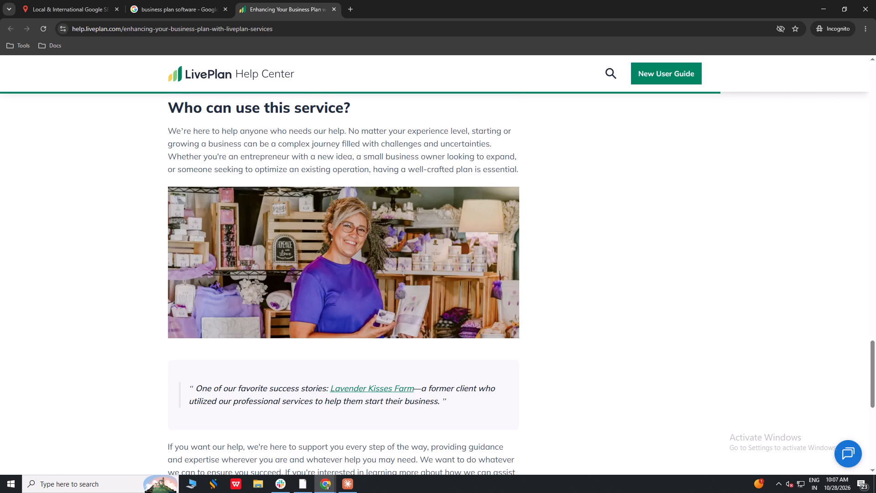
middle_click(267, 0)
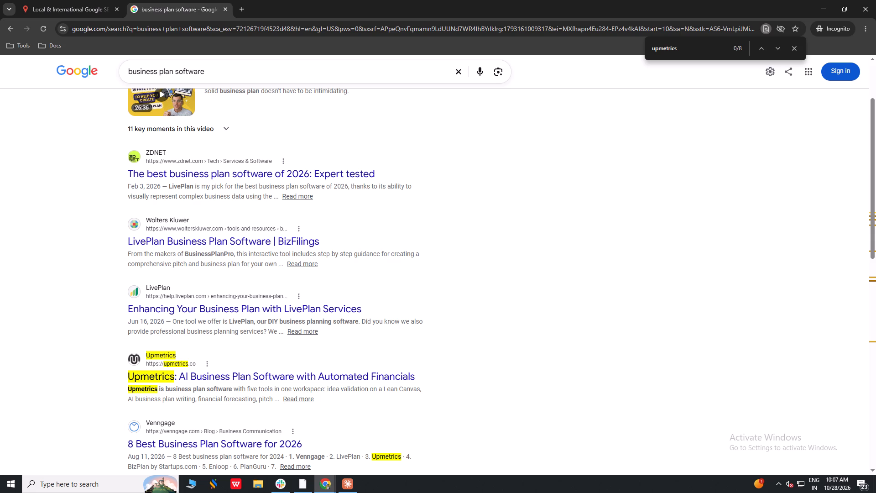
Examine the Google results page for "business plan software", comparing the highlighted Upmetrics listings with the competing results.
scroll(352, 181, up, 5)
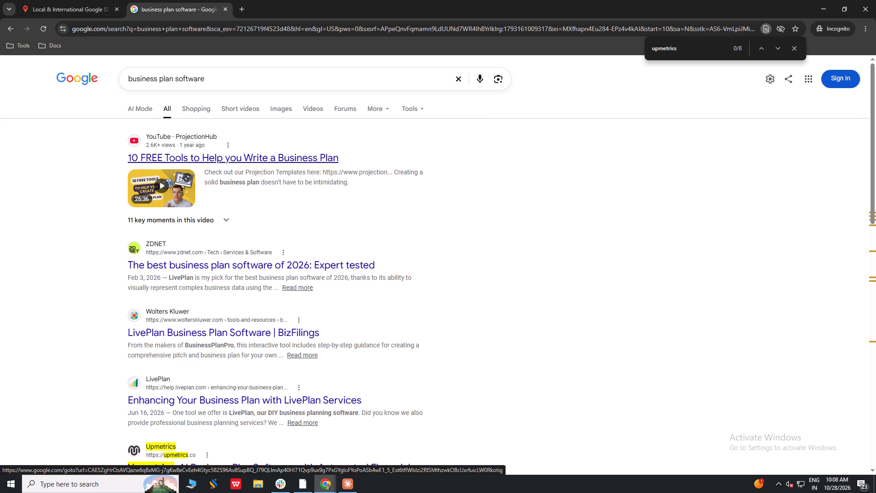
scroll(318, 163, down, 10)
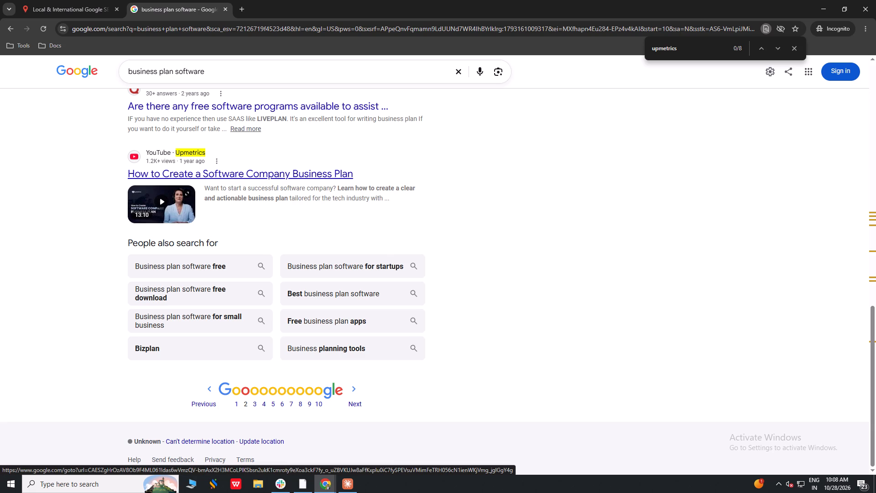
scroll(234, 172, up, 4)
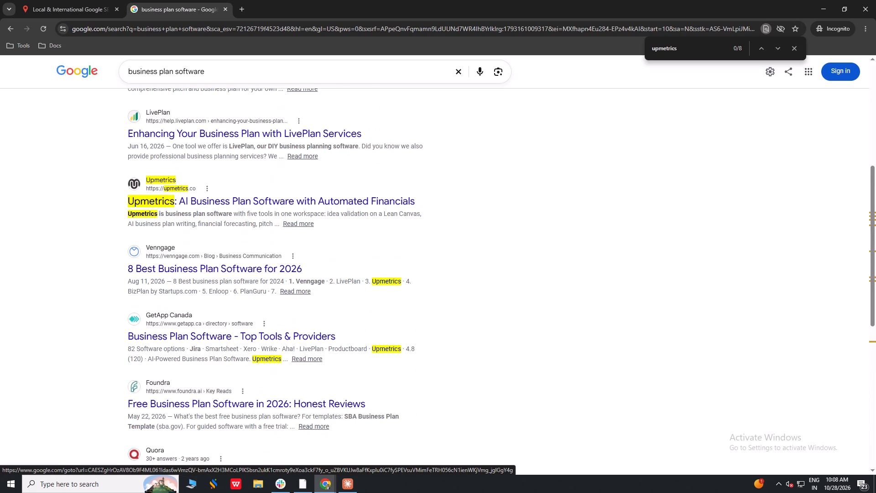
scroll(235, 172, up, 5)
scroll(189, 407, down, 1)
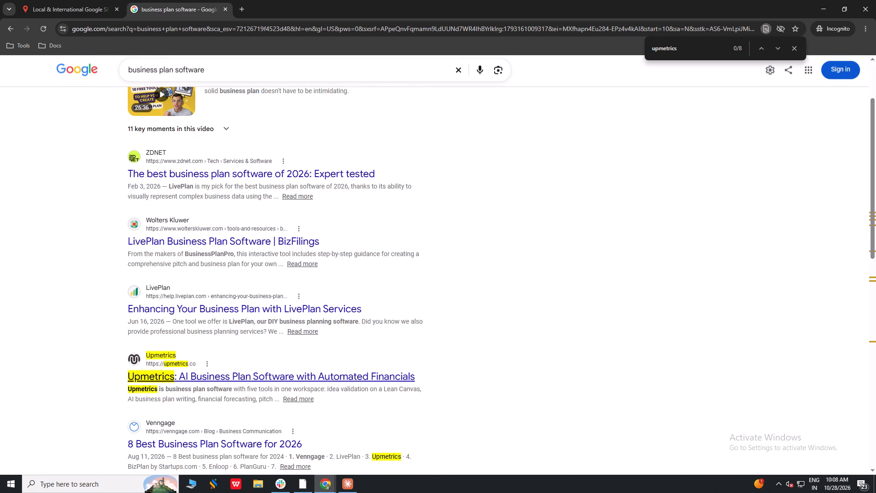
scroll(196, 369, down, 1)
scroll(238, 312, down, 1)
key(alt+Tab)
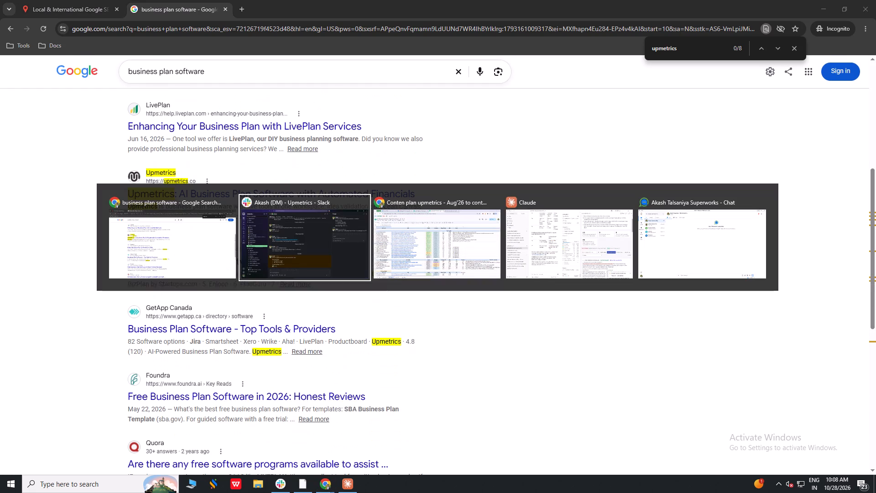
key(alt+Tab)
click(520, 0)
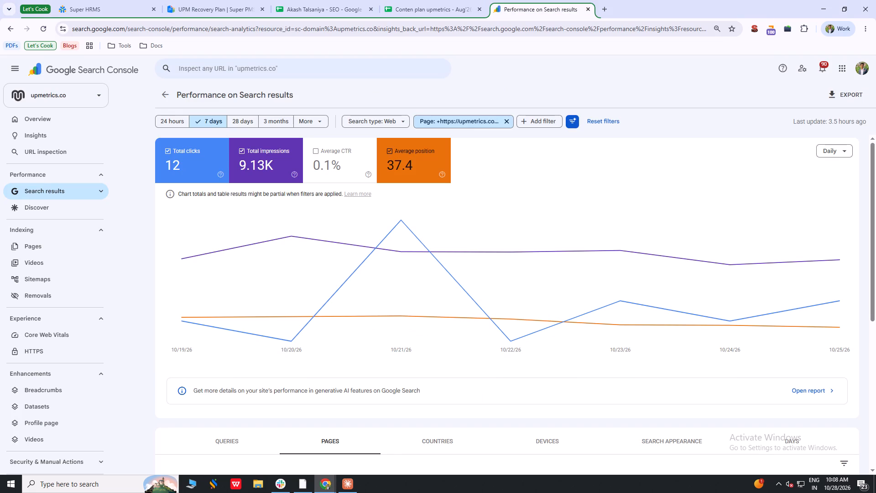
key(alt+Tab)
key(alt+Tab)
key(alt+Tab)
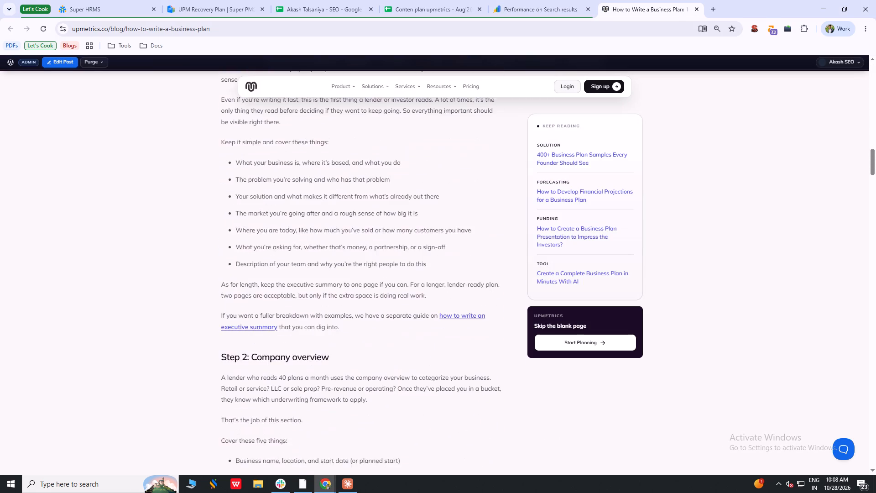
scroll(404, 195, down, 8)
scroll(399, 193, up, 2)
scroll(373, 256, down, 3)
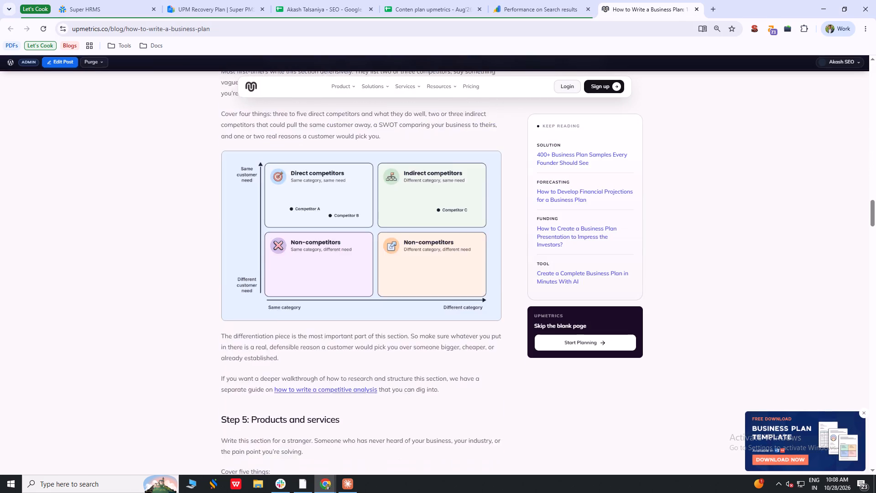
scroll(381, 211, down, 3)
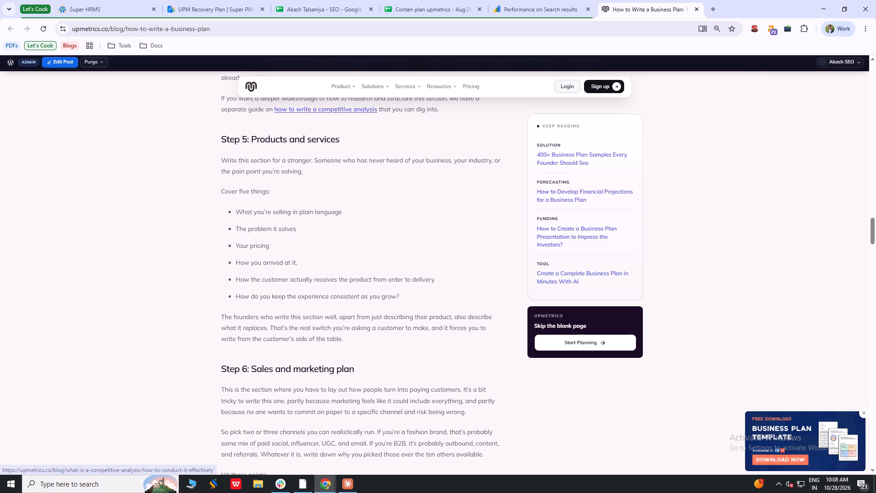
scroll(323, 117, down, 5)
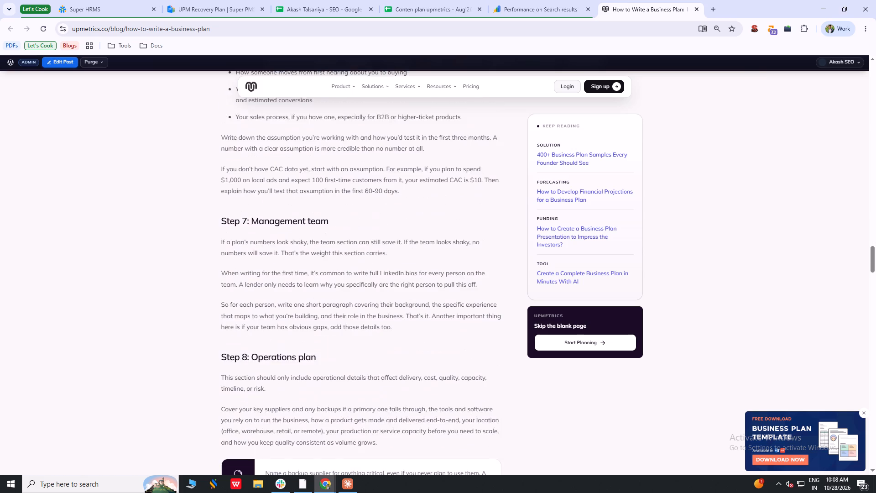
scroll(340, 155, down, 7)
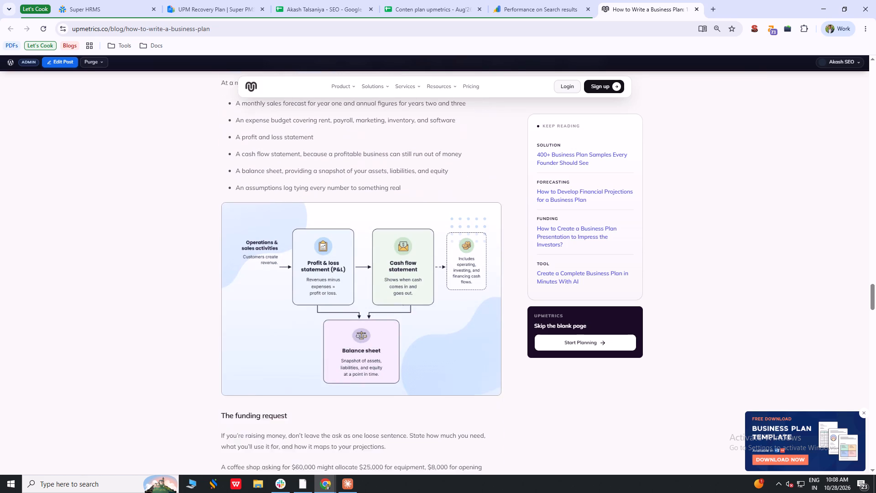
scroll(345, 157, down, 4)
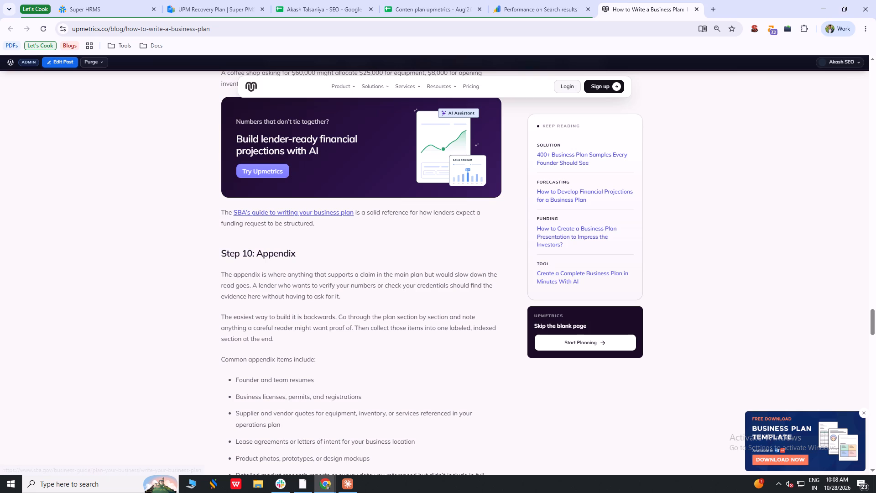
scroll(333, 206, down, 8)
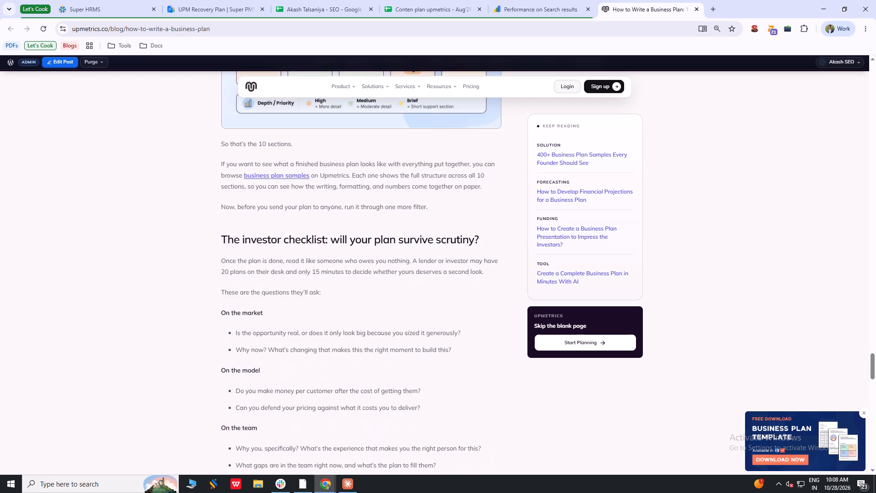
scroll(333, 206, down, 10)
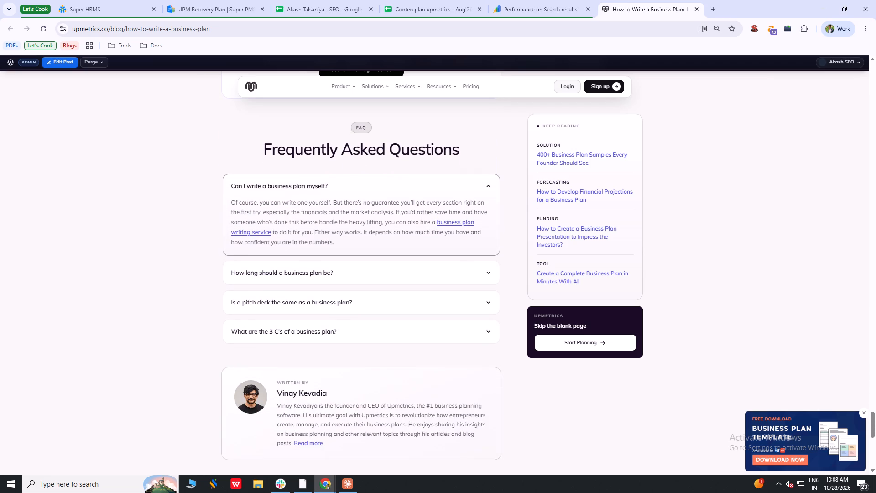
Check the answers and links under each Frequently Asked Questions entry of the article, leaving all the entries collapsed.
click(395, 280)
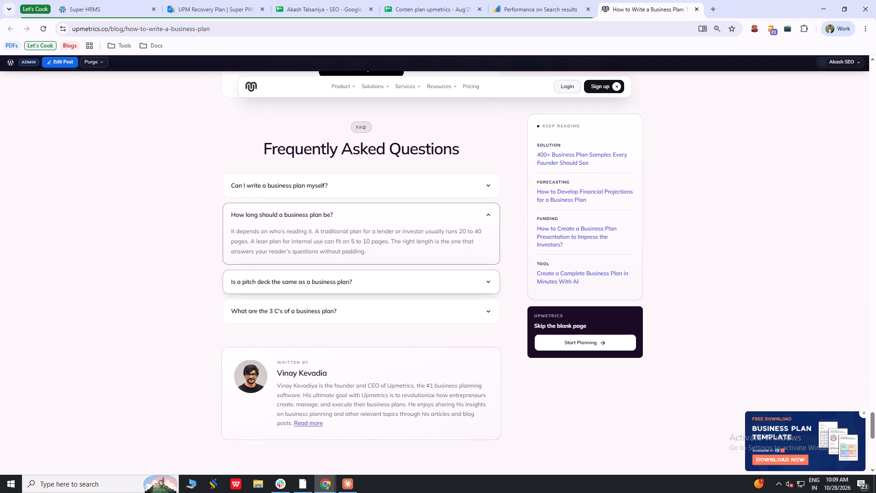
click(395, 285)
click(388, 312)
click(436, 188)
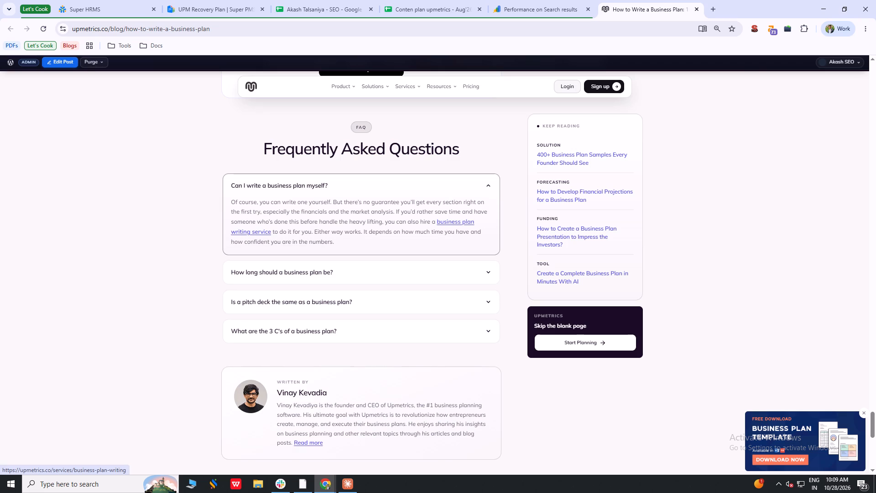
click(433, 271)
click(365, 280)
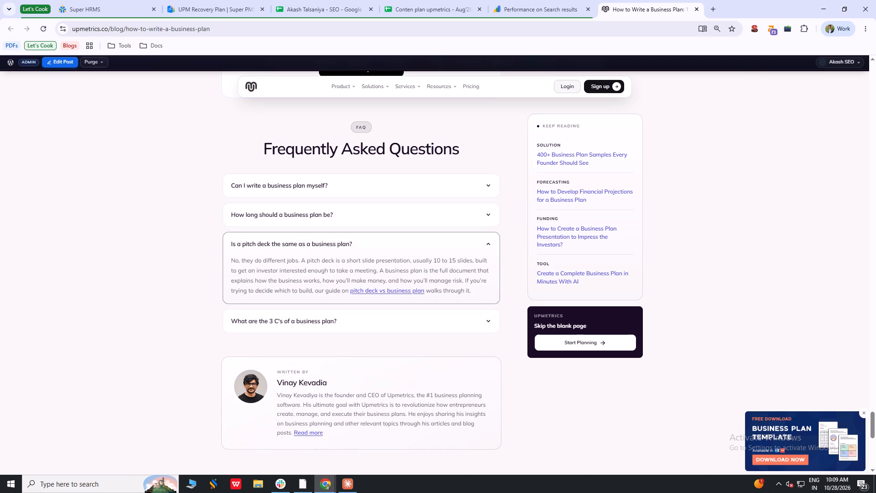
click(370, 319)
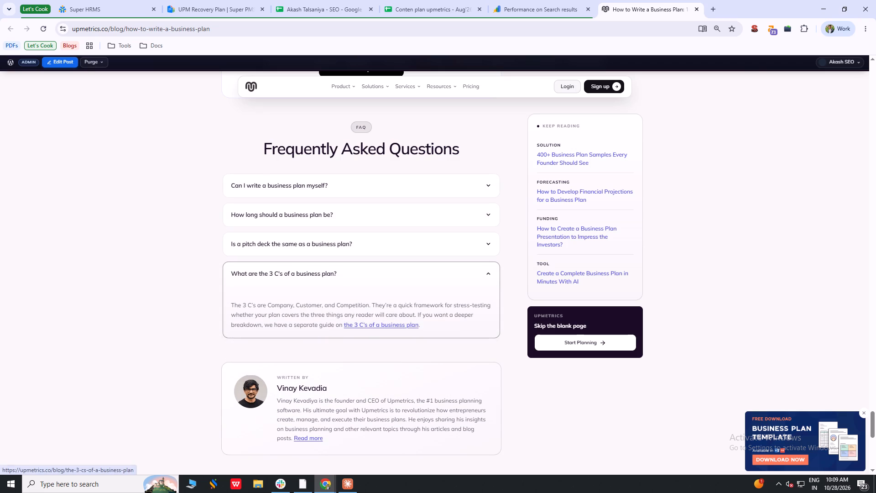
click(168, 262)
click(481, 273)
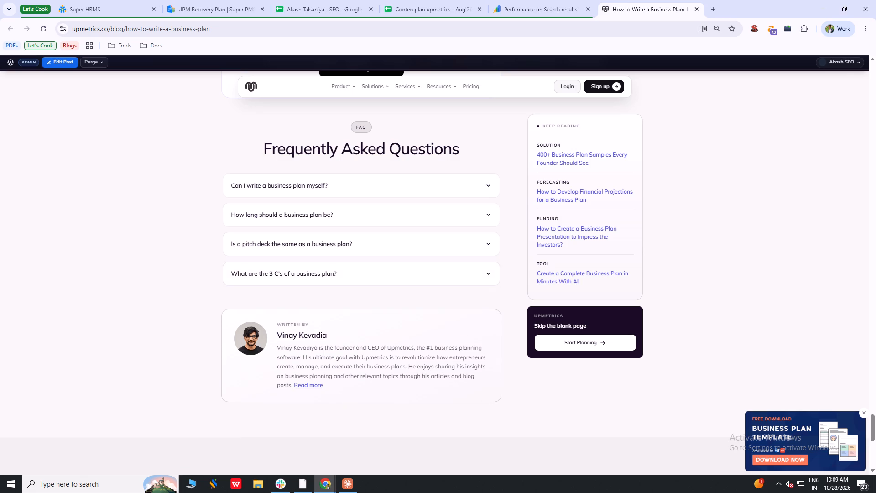
scroll(359, 188, up, 5)
scroll(290, 219, up, 15)
Switch to the SEO spreadsheet's Upmetrics LOG sheet and copy the five "Template Page Updated" URLs, from courier-business-plan through etsy-business-plan.
click(325, 0)
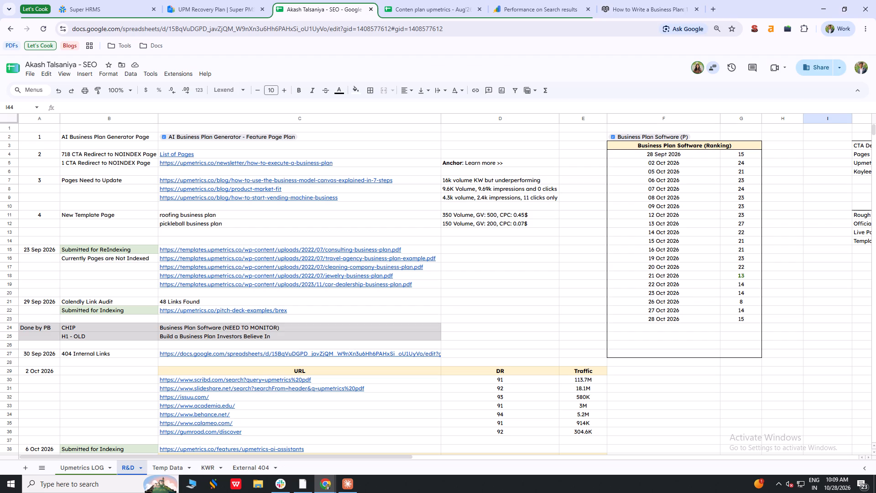
click(80, 469)
scroll(342, 246, down, 3)
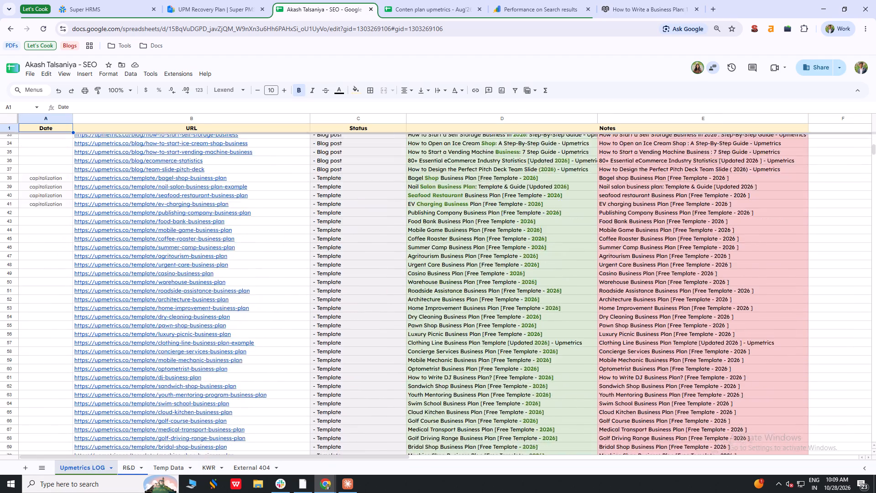
scroll(343, 246, down, 11)
scroll(344, 223, up, 1)
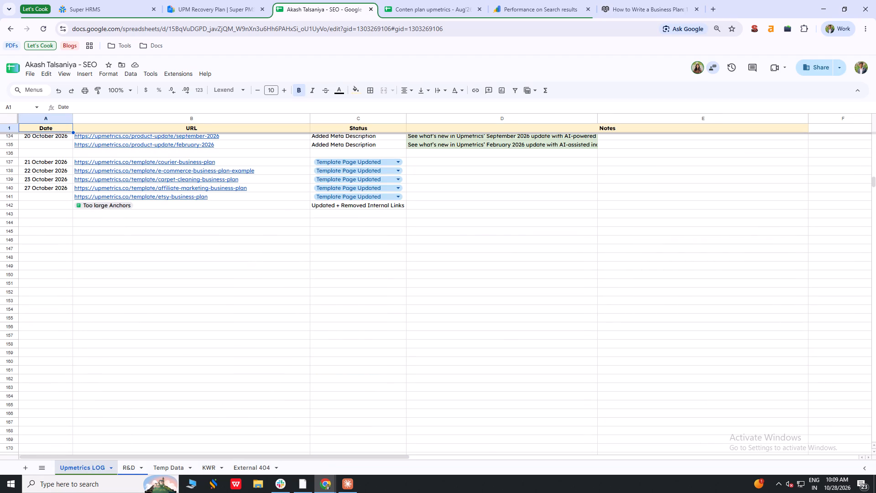
scroll(297, 231, up, 1)
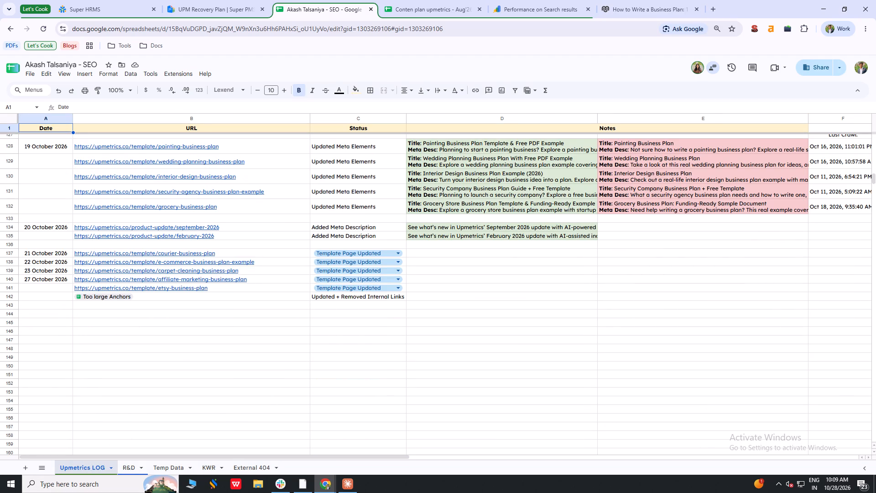
drag(258, 255, 260, 294)
click(237, 350)
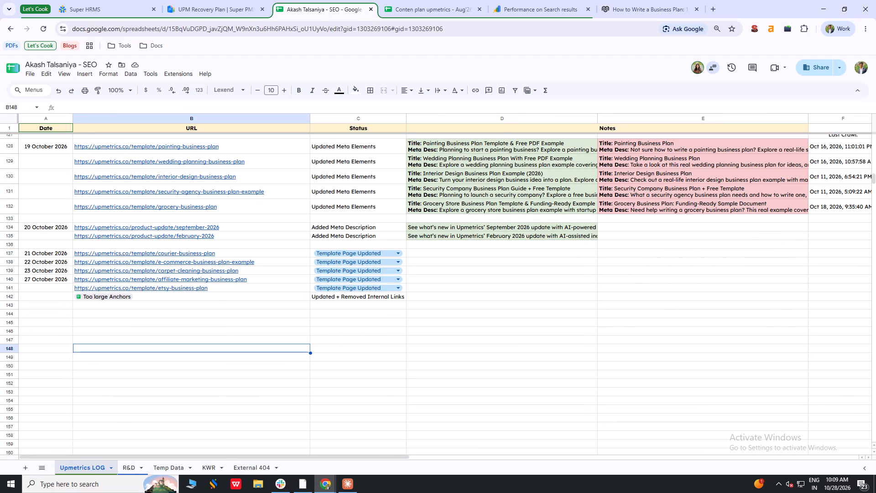
drag(254, 255, 261, 288)
key(ctrl+c)
key(ctrl+c)
key(ctrl+c)
key(ctrl+c)
key(ctrl+c)
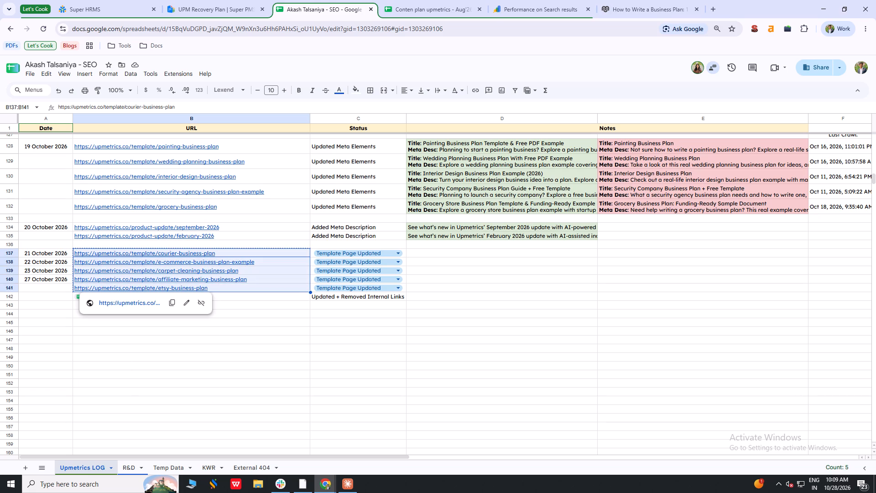
key(ctrl+c)
key(ctrl+c)
key(ctrl+c)
key(ctrl+c)
key(ctrl+c)
key(ctrl+c)
key(ctrl+c)
key(ctrl+c)
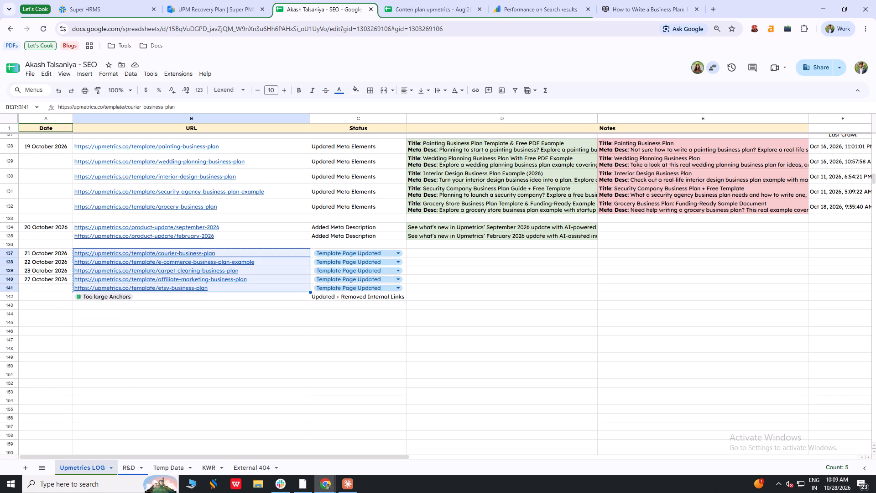
key(ctrl+c)
key(ctrl+c)
Open all five copied template page URLs in separate tabs of a new browser window.
key(ctrl+n)
click(787, 26)
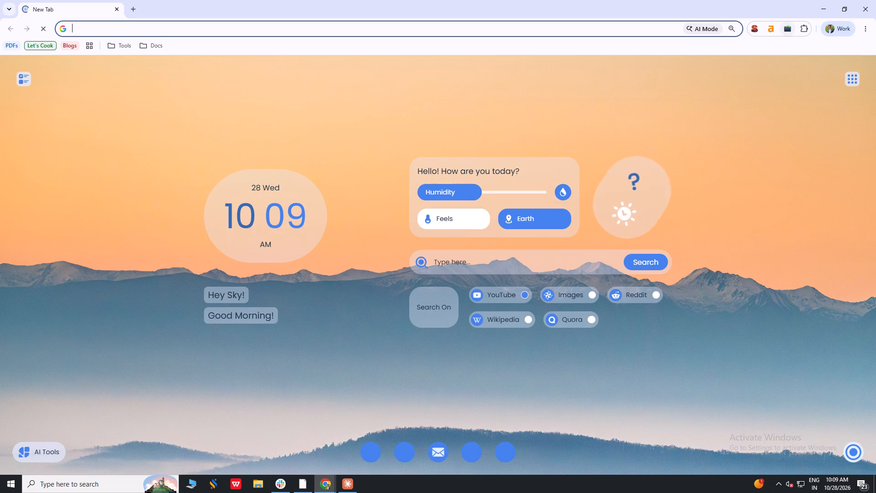
key(ctrl+v)
click(545, 192)
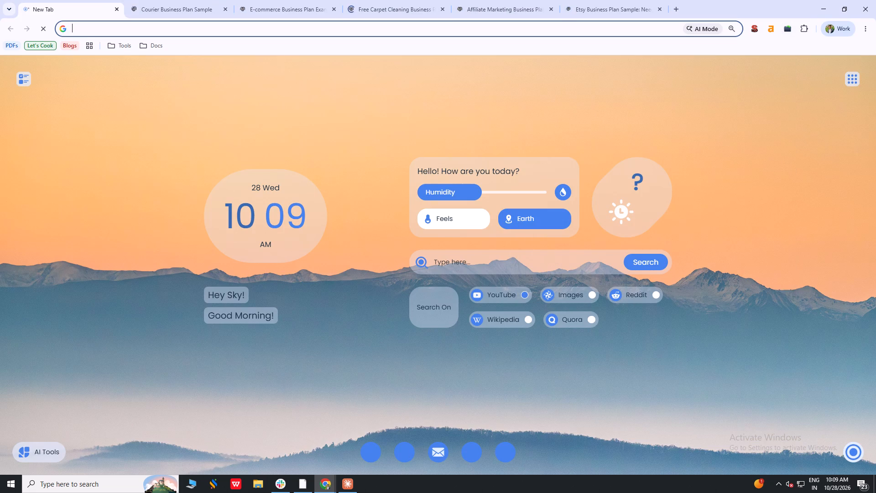
click(168, 0)
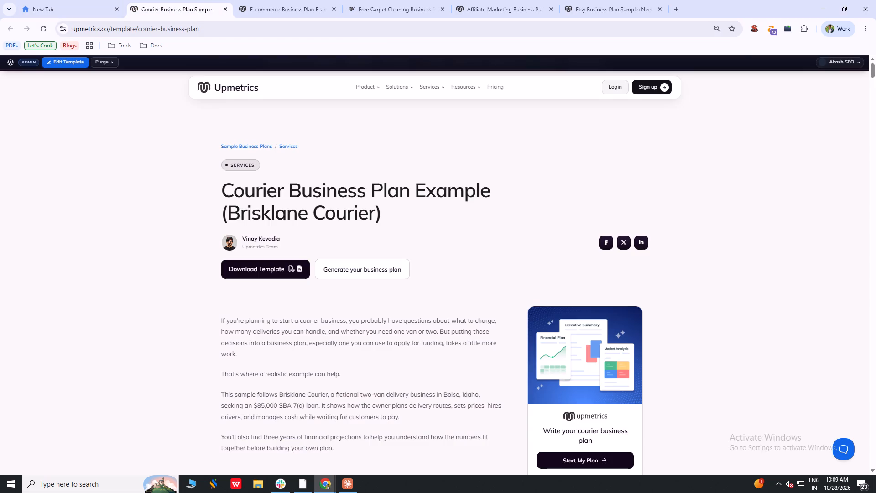
click(228, 28)
key(ctrl+Left)
key(ctrl+Left)
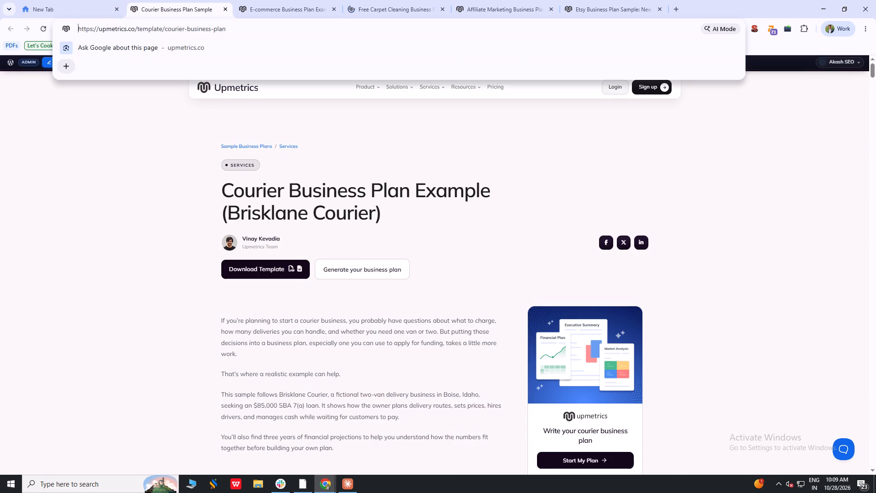
text(site)
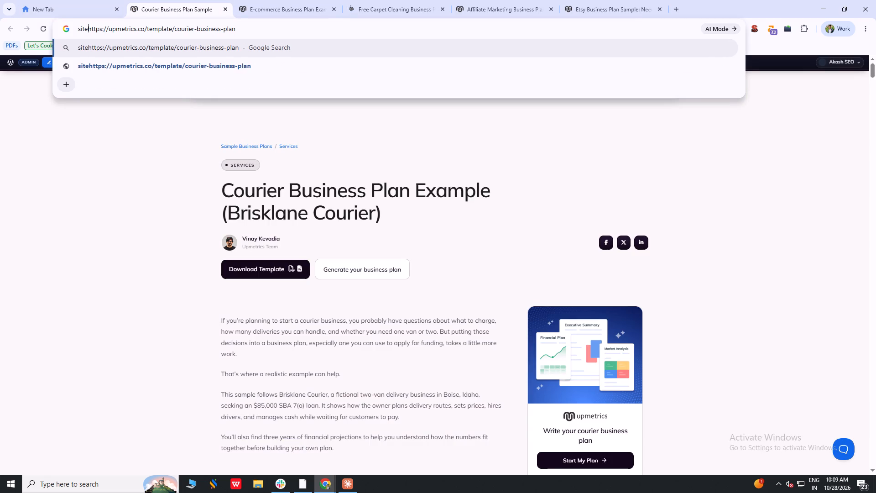
key(shift+colon)
key(ctrl+shift+Left)
key(ctrl+c)
key(ctrl+c)
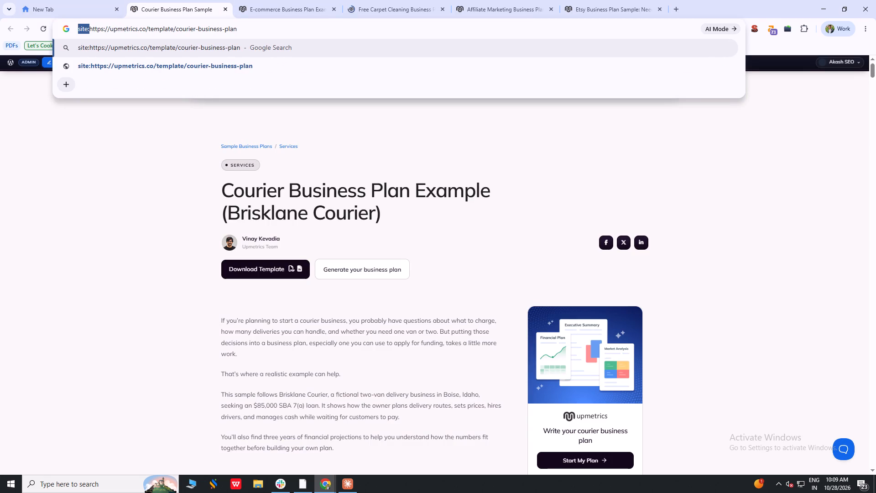
key(Return)
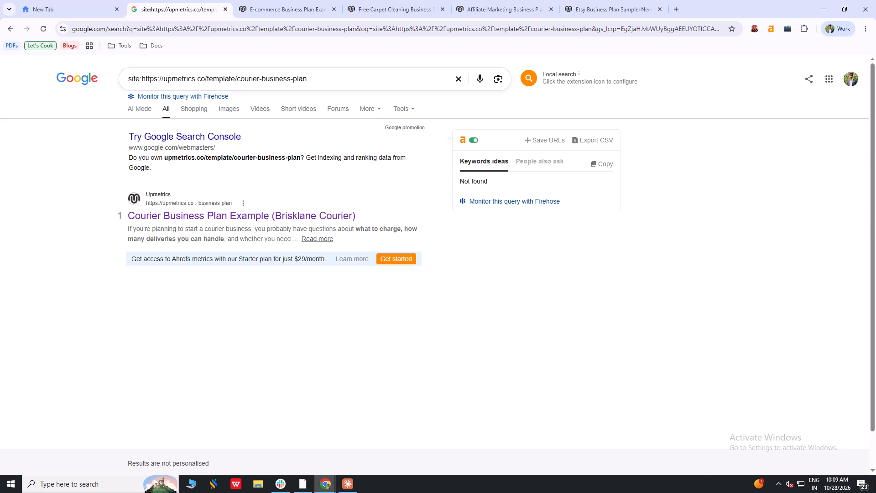
key(ctrl+Tab)
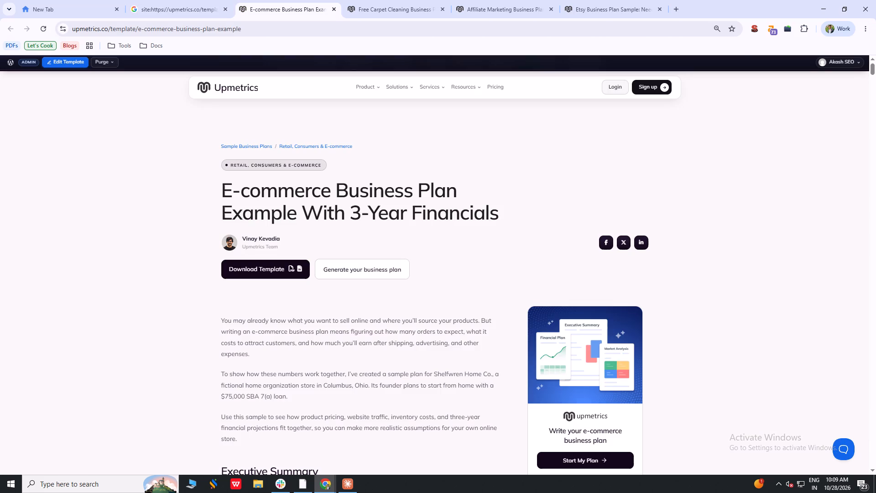
key(alt+d)
key(ctrl+Left)
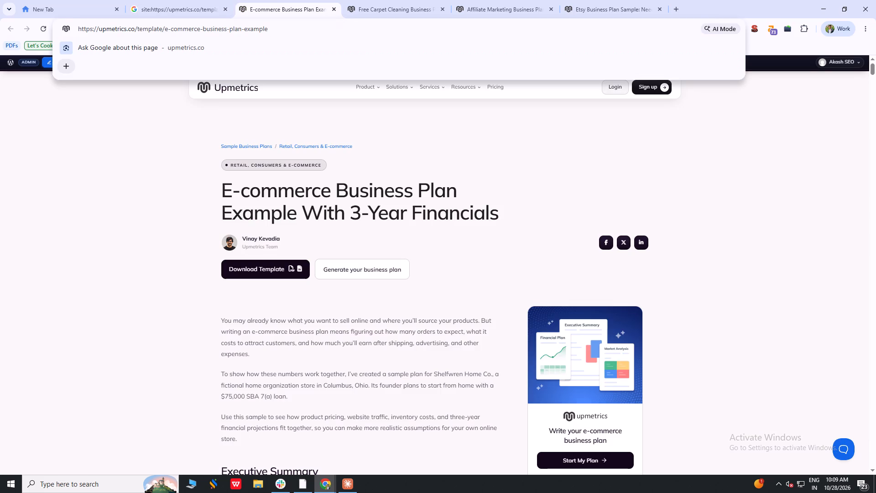
key(ctrl+v)
key(Return)
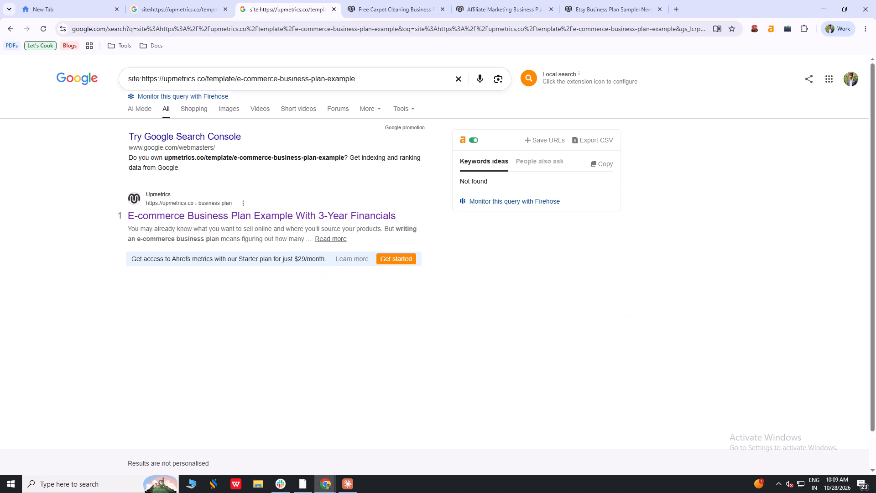
key(ctrl+Tab)
key(alt+q)
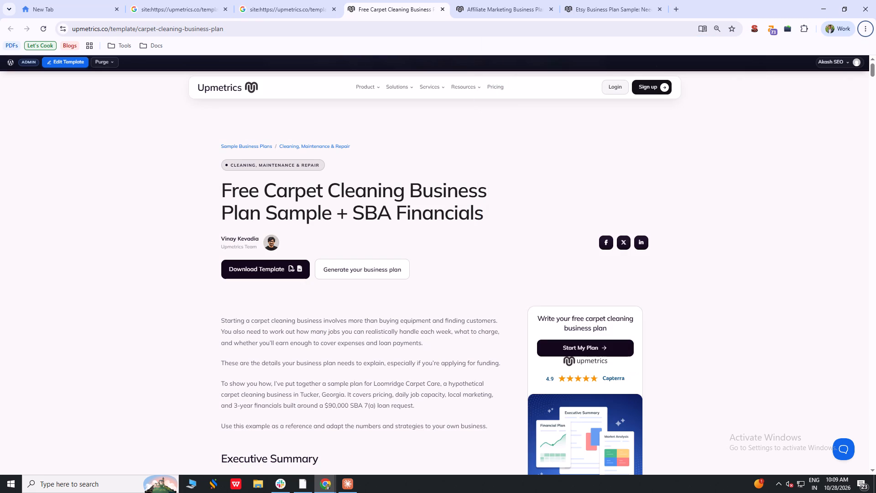
key(alt+d)
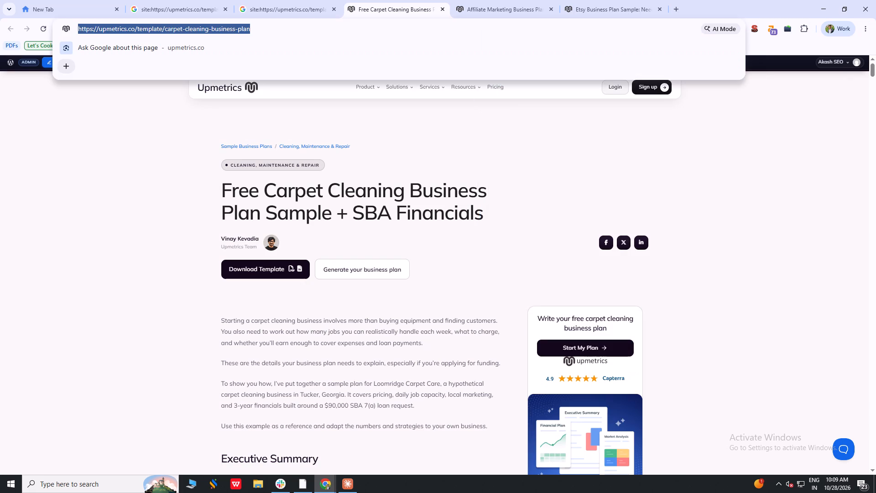
key(ctrl+Left)
key(ctrl+v)
key(Return)
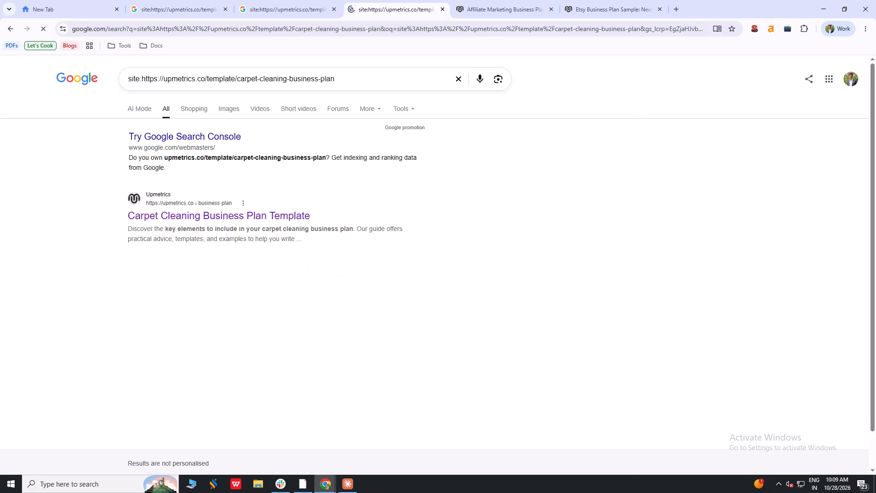
key(ctrl+Tab)
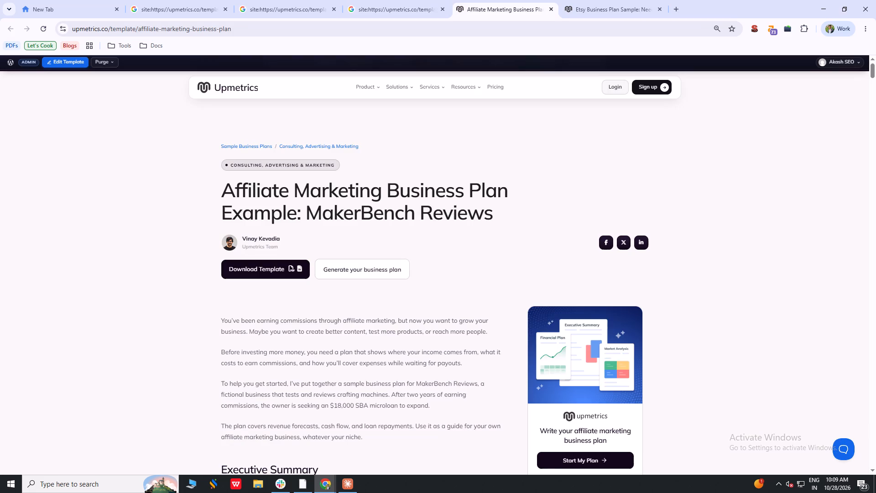
key(alt+d)
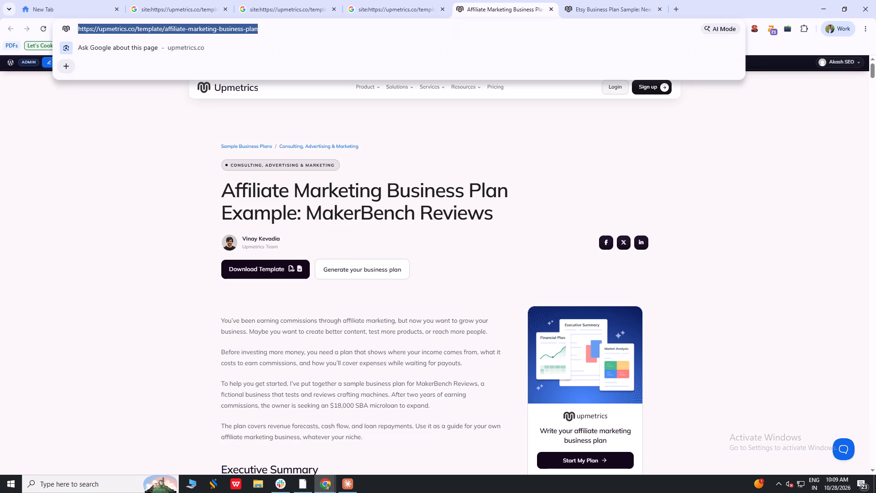
key(ctrl+Left)
key(ctrl+v)
key(Return)
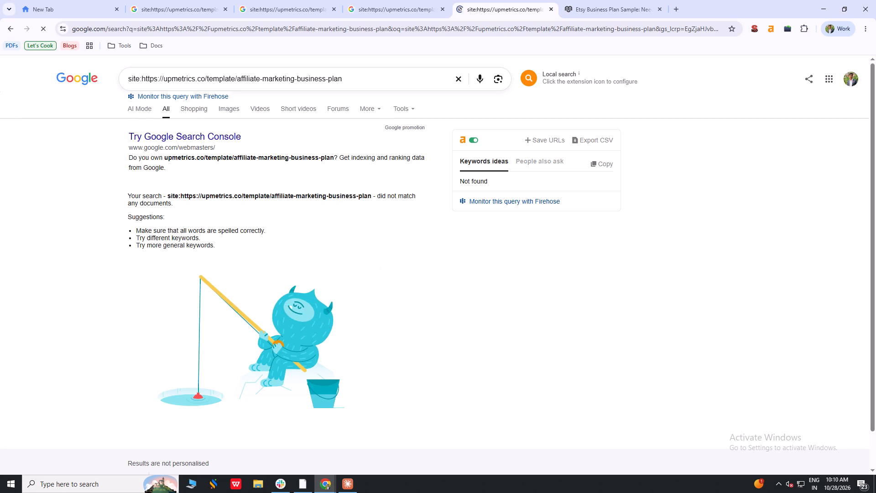
key(ctrl+Tab)
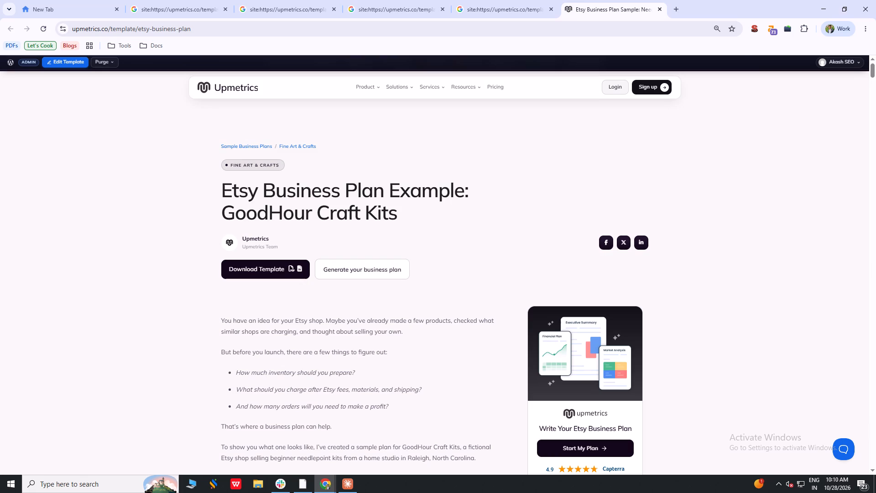
key(alt+d)
key(ctrl+Left)
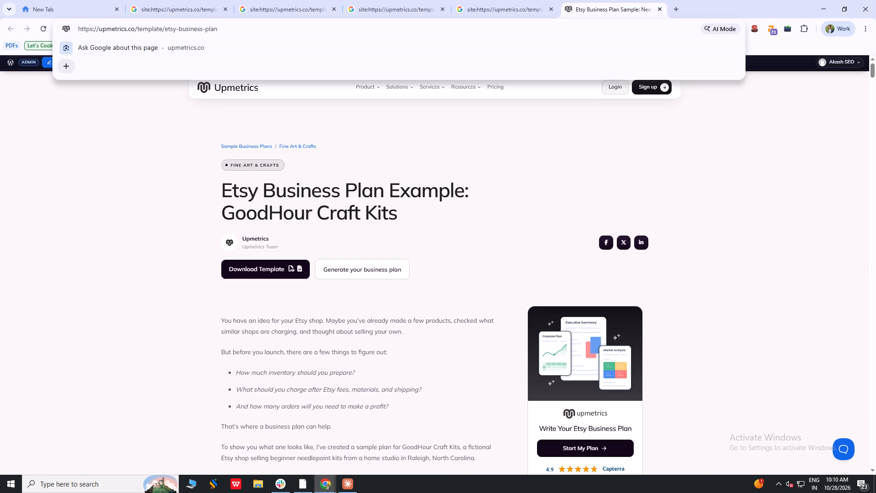
key(ctrl+v)
key(Return)
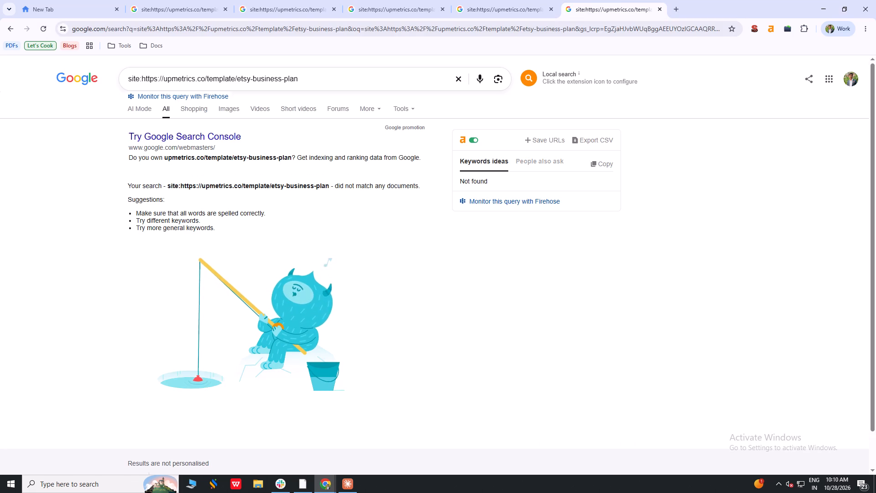
Recheck the affiliate marketing search result, then return to the Upmetrics LOG sheet and copy the affiliate-marketing-business-plan URL.
click(527, 0)
key(alt+Tab)
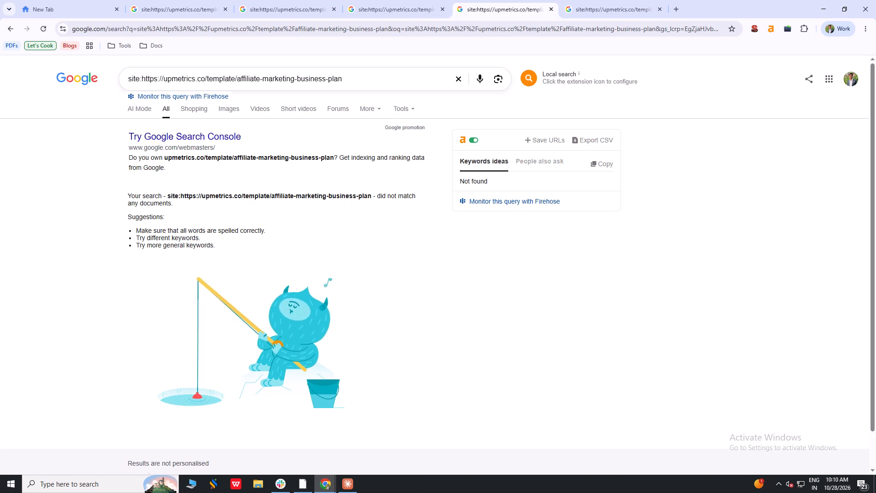
click(222, 329)
click(246, 279)
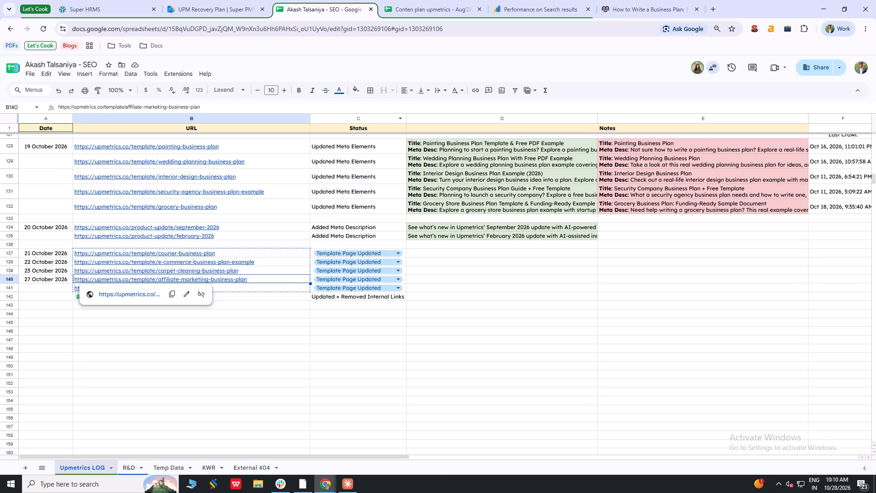
click(255, 270)
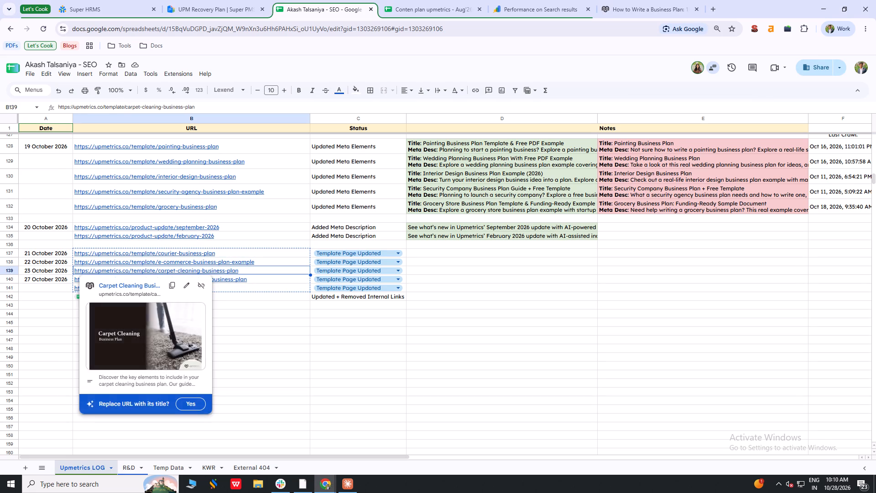
click(255, 281)
key(ctrl+c)
key(ctrl+c)
key(ctrl+c)
key(ctrl+c)
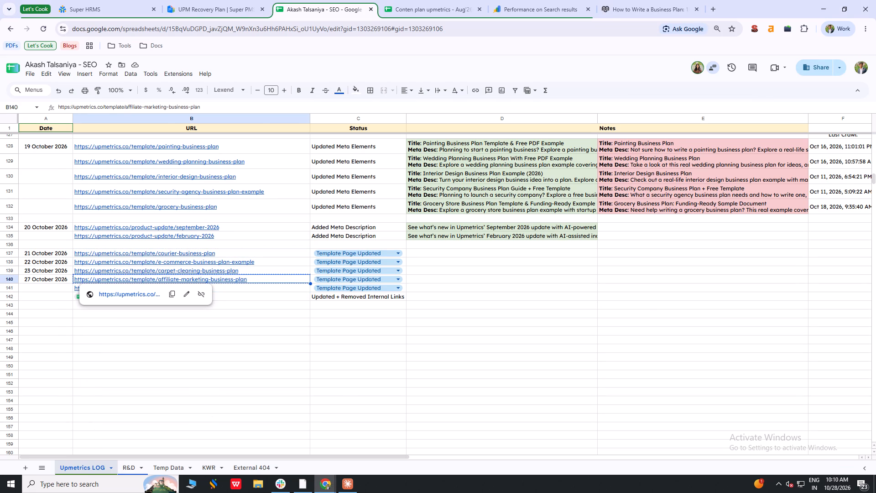
key(ctrl+c)
key(ctrl+c)
click(540, 0)
click(326, 76)
key(ctrl+v)
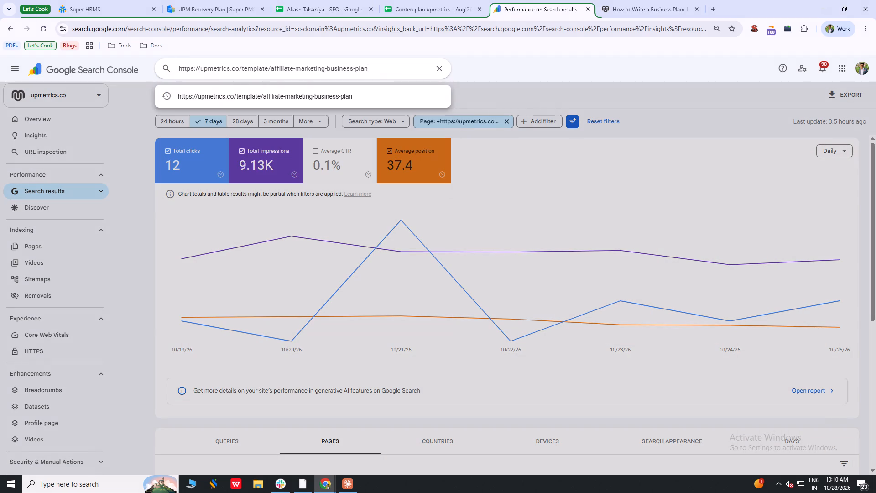
key(Return)
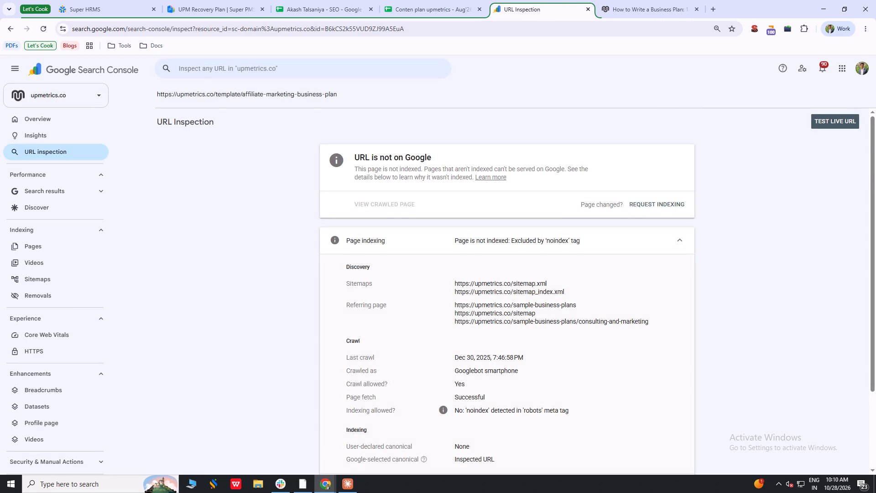
scroll(702, 226, down, 1)
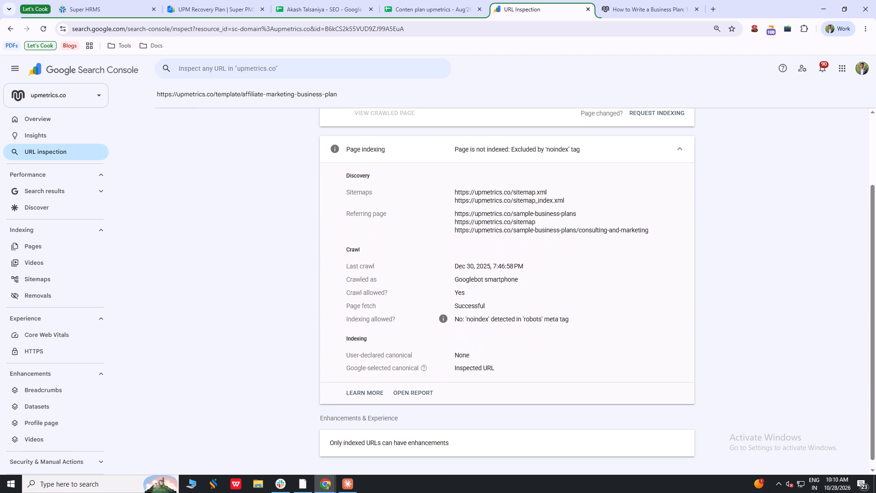
scroll(719, 265, up, 1)
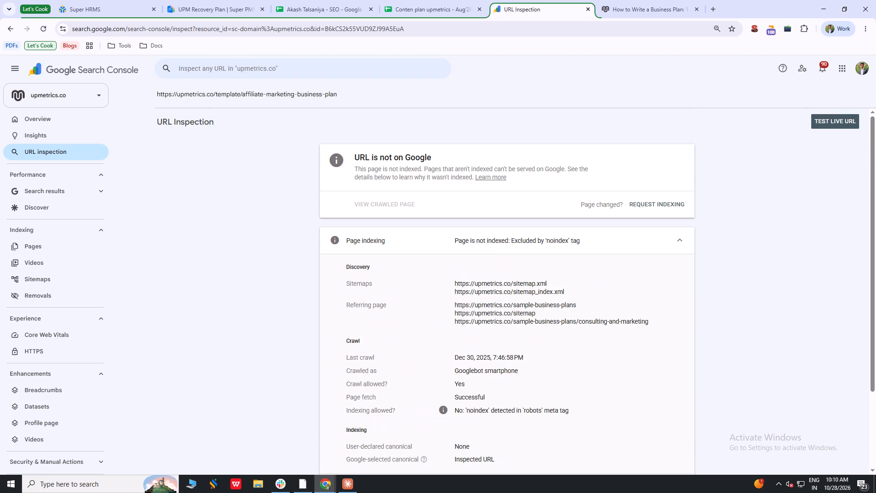
Run a live URL test on the inspected affiliate marketing business plan page.
click(828, 116)
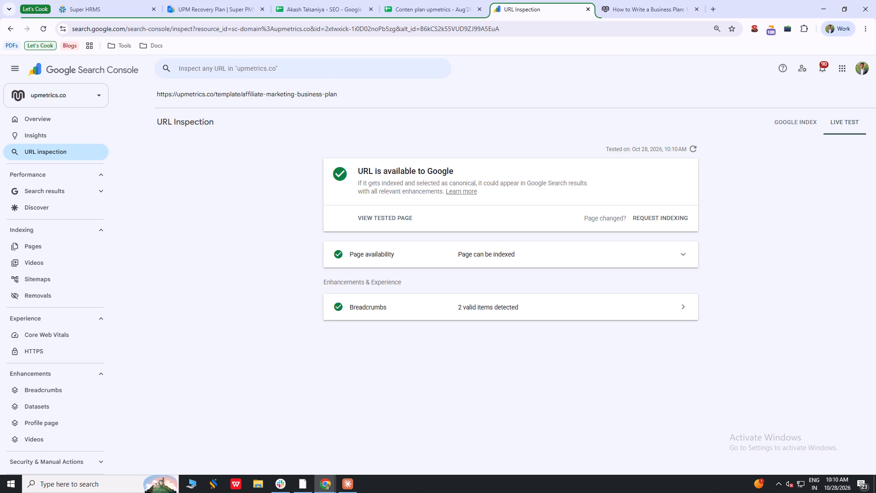
Request Google indexing for the tested affiliate marketing business plan page.
click(667, 215)
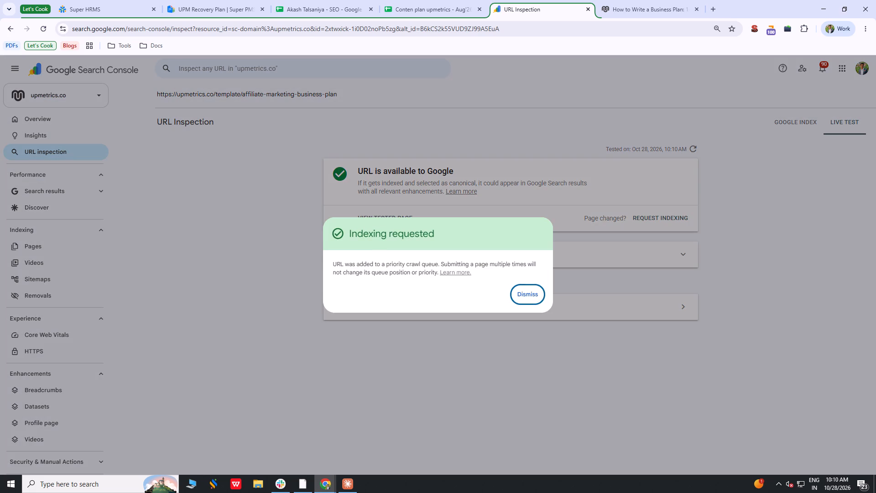
click(533, 298)
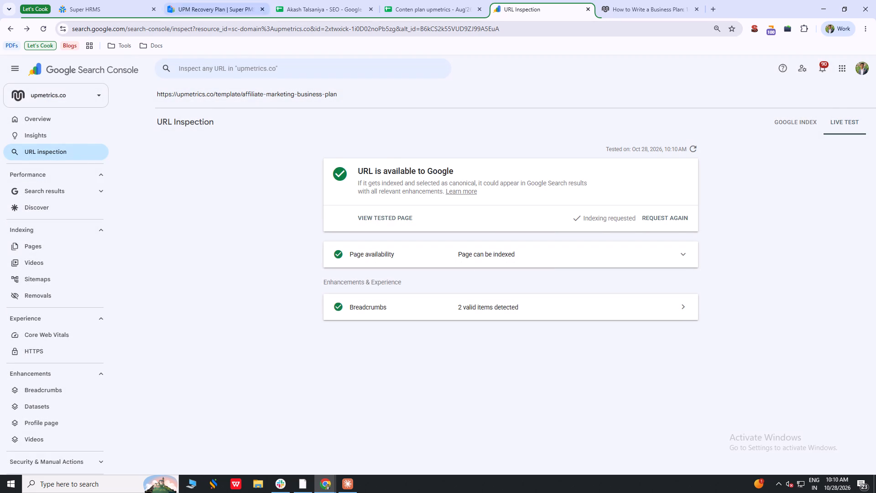
Add the copied affiliate-marketing-business-plan URL to the R&D sheet, in the row below the blog-business-plan entry.
click(303, 0)
click(141, 460)
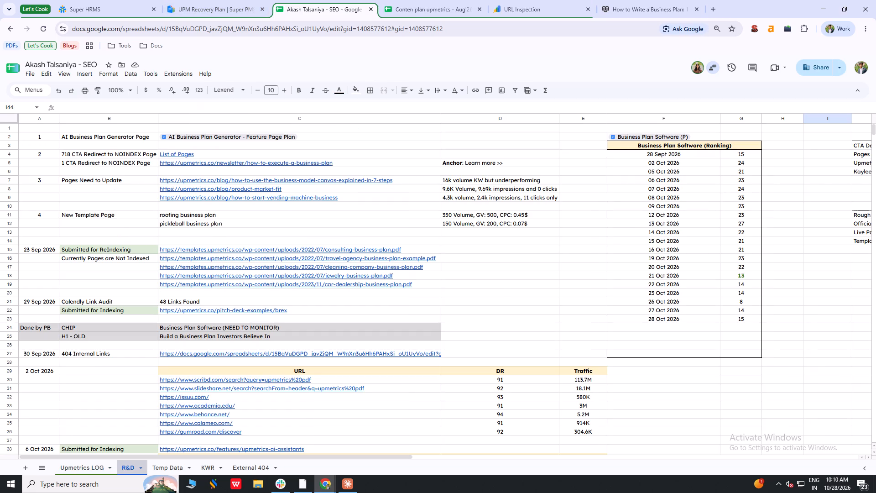
scroll(156, 353, down, 12)
scroll(185, 325, down, 4)
scroll(188, 327, up, 2)
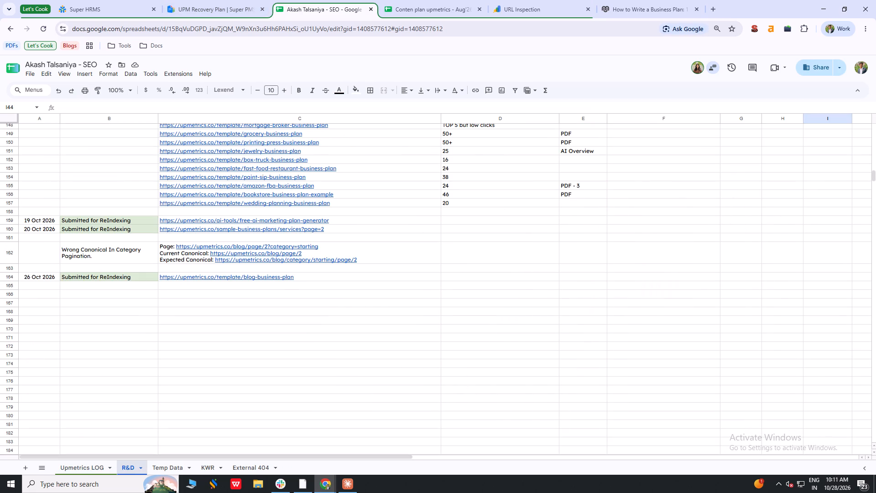
click(214, 285)
key(ctrl+v)
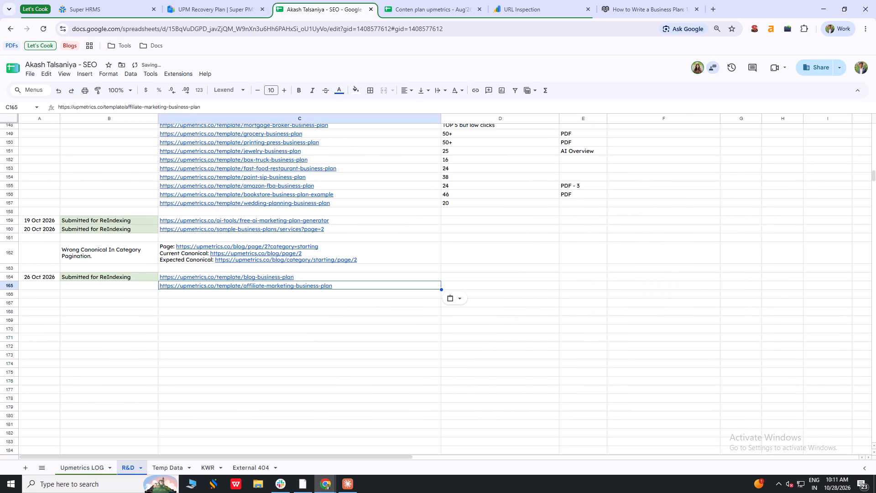
Mark the affiliate marketing entry as Submitted for ReIndexing and date it 28 Oct 2026.
click(133, 275)
key(ctrl+c)
click(123, 287)
key(ctrl+v)
click(45, 281)
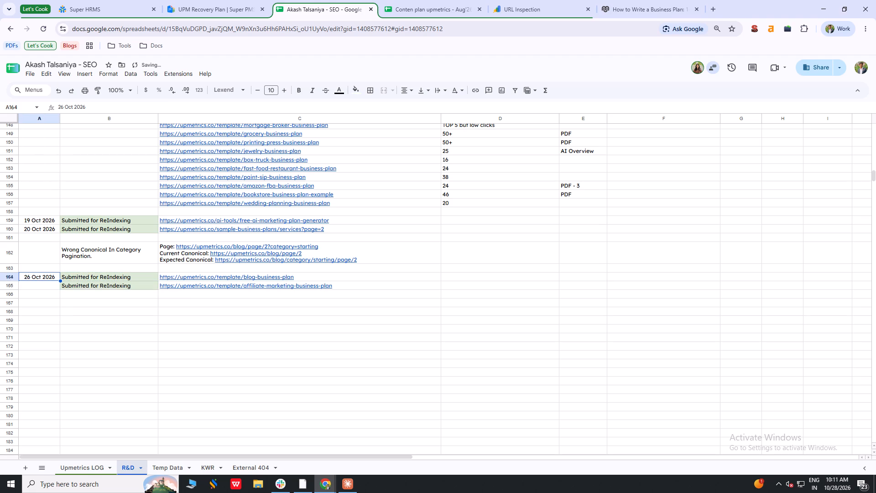
key(ctrl+c)
click(44, 286)
key(ctrl+v)
double_click(42, 286)
click(16, 393)
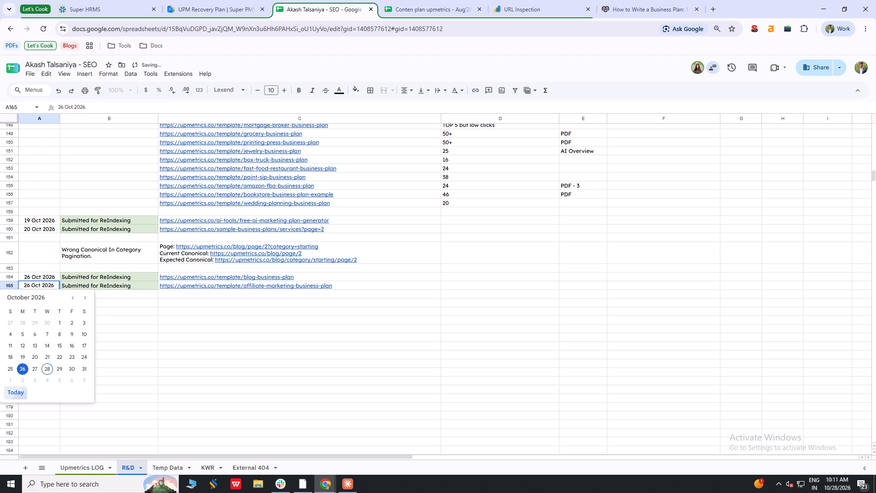
click(115, 323)
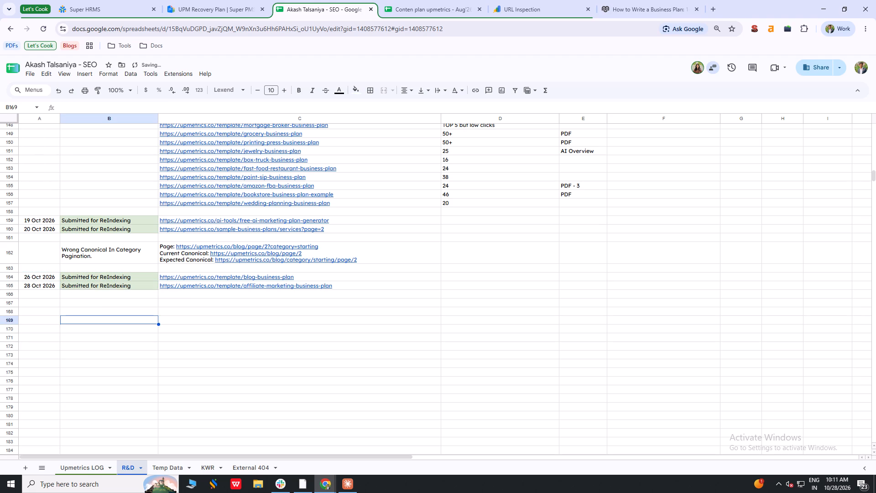
Copy the Submitted for ReIndexing status into the empty row below the affiliate marketing entry.
click(139, 284)
key(ctrl+c)
click(136, 293)
key(ctrl+v)
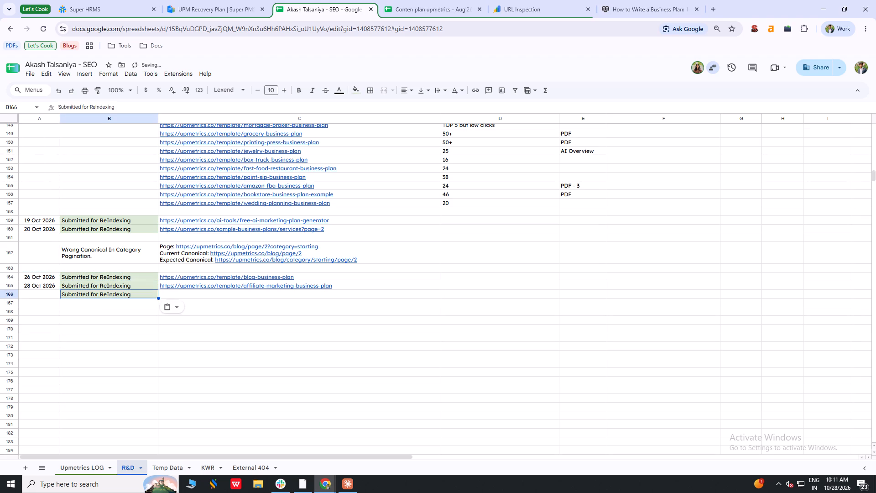
click(187, 294)
Copy the etsy-business-plan URL from the Upmetrics LOG sheet and inspect it in Google Search Console.
click(86, 470)
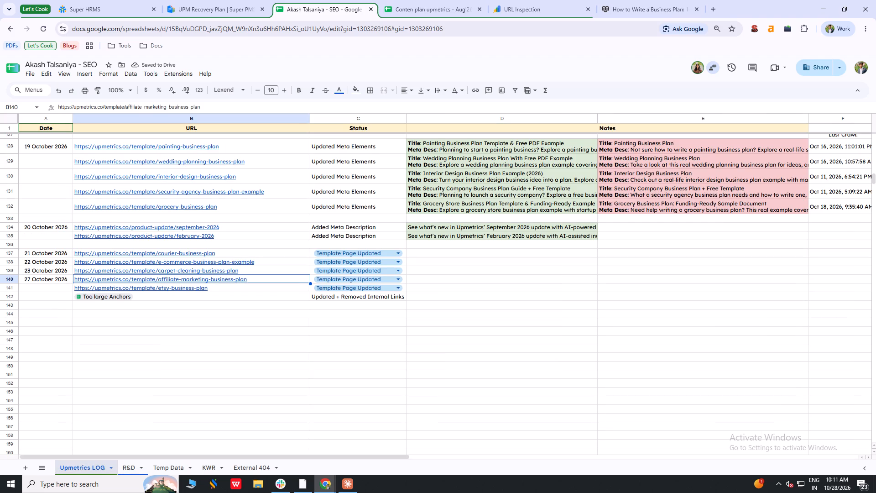
click(200, 285)
key(ctrl+c)
key(ctrl+c)
key(ctrl+c)
key(ctrl+c)
key(ctrl+c)
click(511, 6)
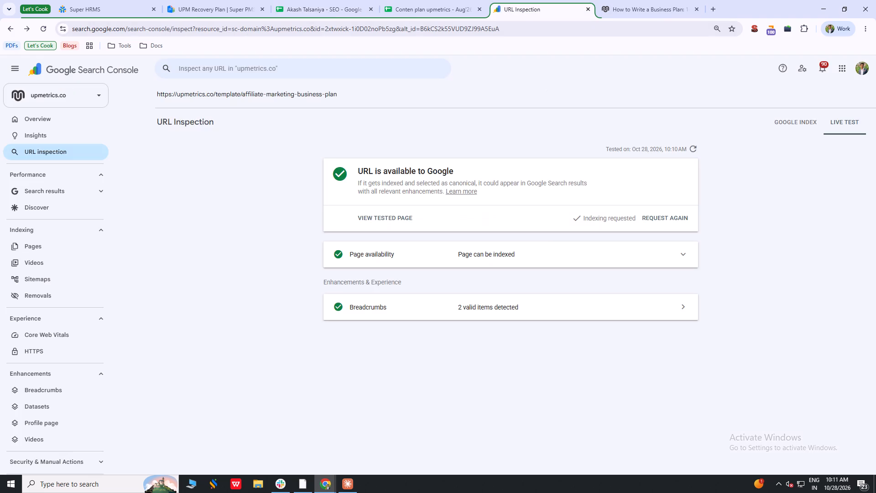
click(332, 63)
key(ctrl+v)
key(Return)
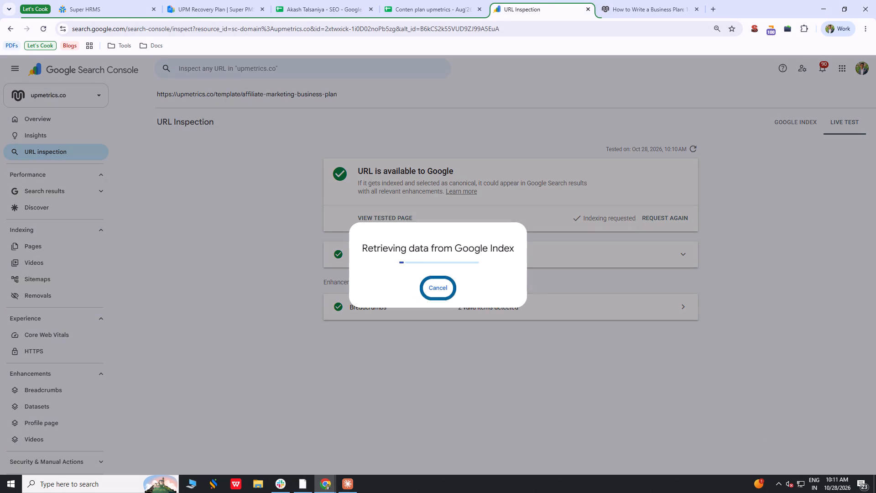
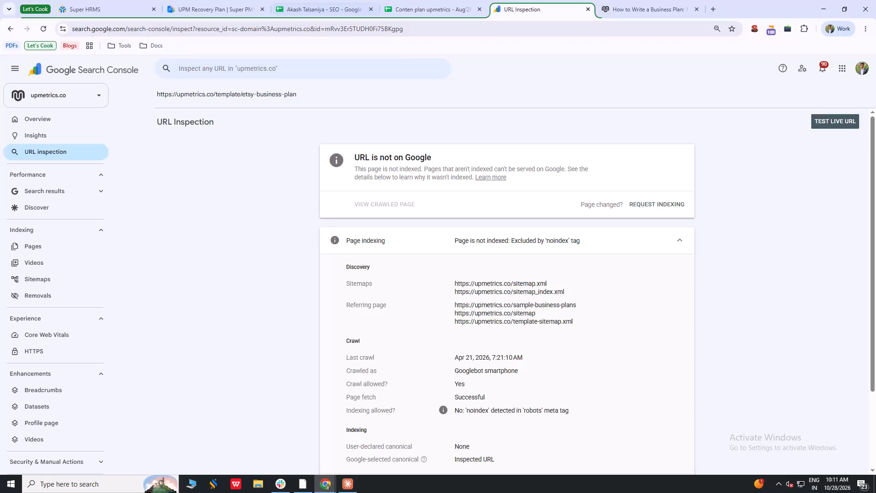
Test the live etsy-business-plan URL in Google Search Console and request indexing for it.
click(826, 120)
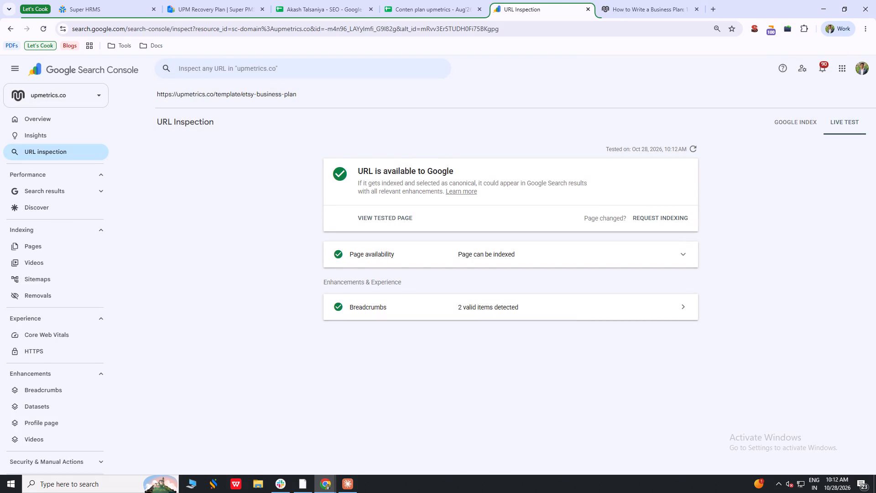
click(683, 261)
click(683, 261)
click(663, 220)
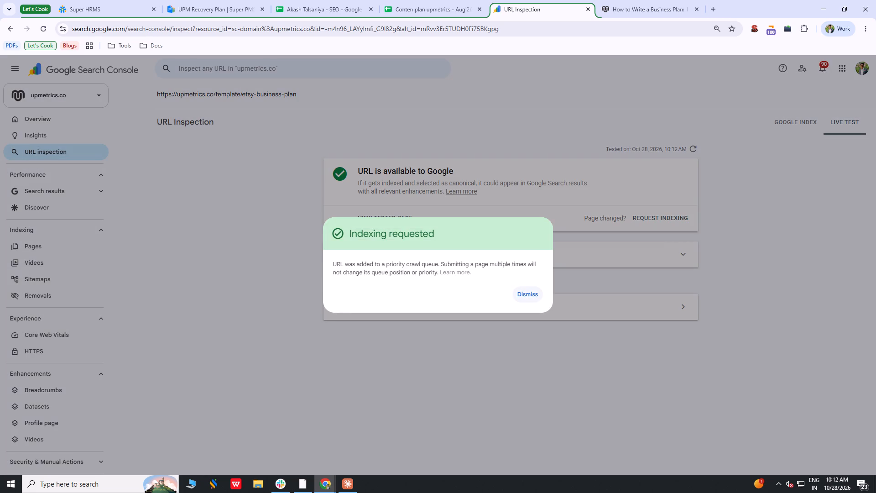
click(532, 297)
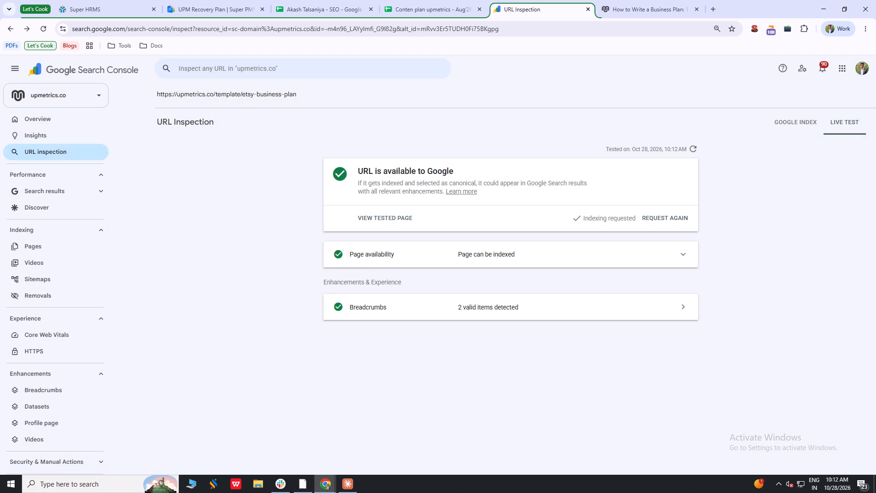
Copy the etsy-business-plan URL from the Upmetrics LOG sheet into the R&D sheet, in the row below the affiliate-marketing-business-plan entry.
click(331, 0)
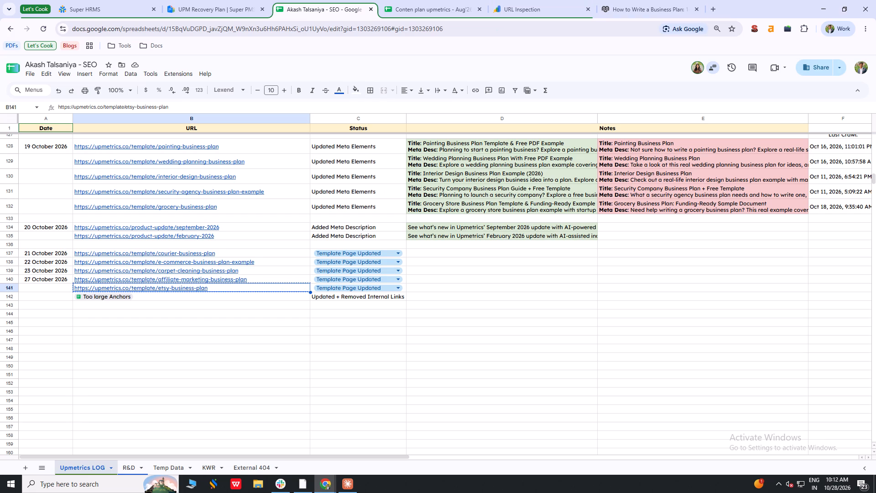
key(ctrl+c)
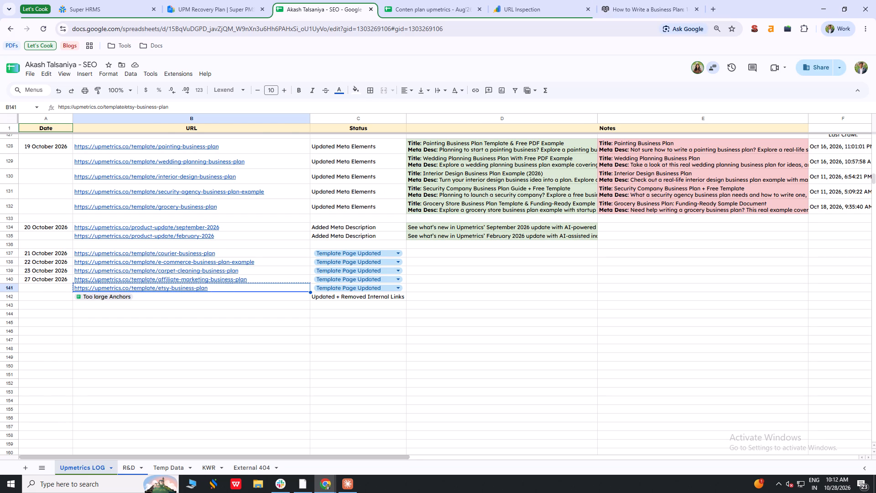
click(136, 470)
key(ctrl+v)
click(376, 338)
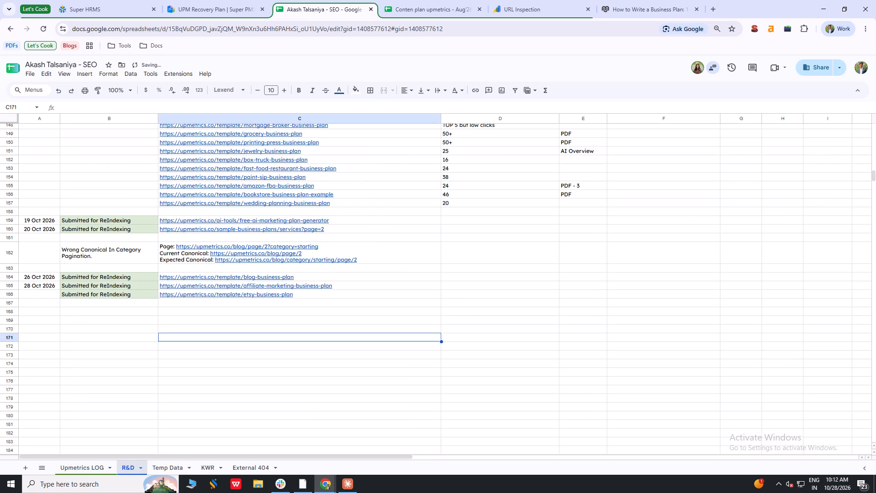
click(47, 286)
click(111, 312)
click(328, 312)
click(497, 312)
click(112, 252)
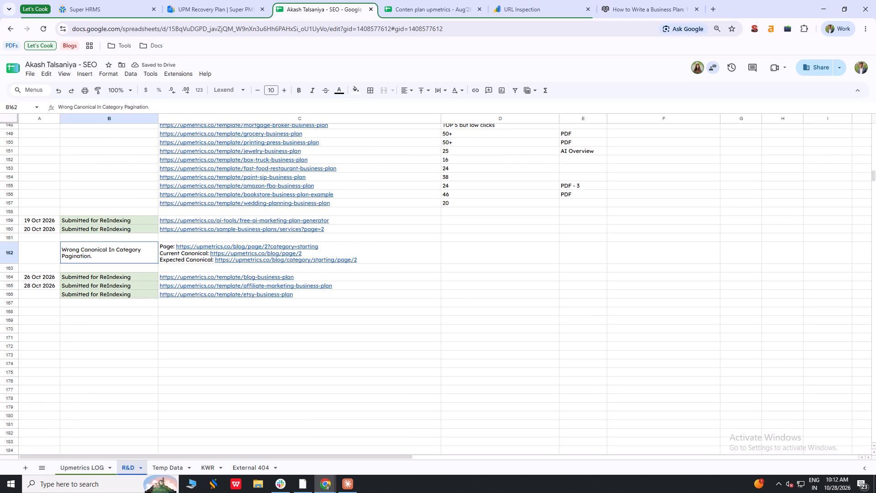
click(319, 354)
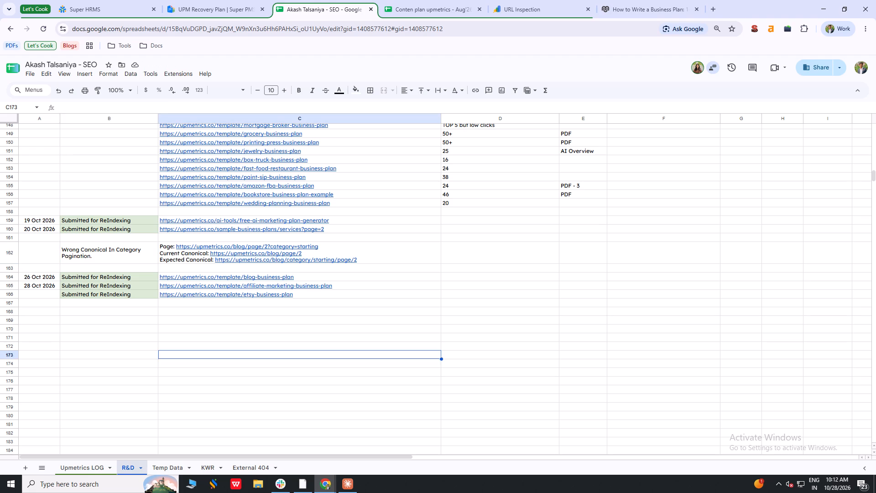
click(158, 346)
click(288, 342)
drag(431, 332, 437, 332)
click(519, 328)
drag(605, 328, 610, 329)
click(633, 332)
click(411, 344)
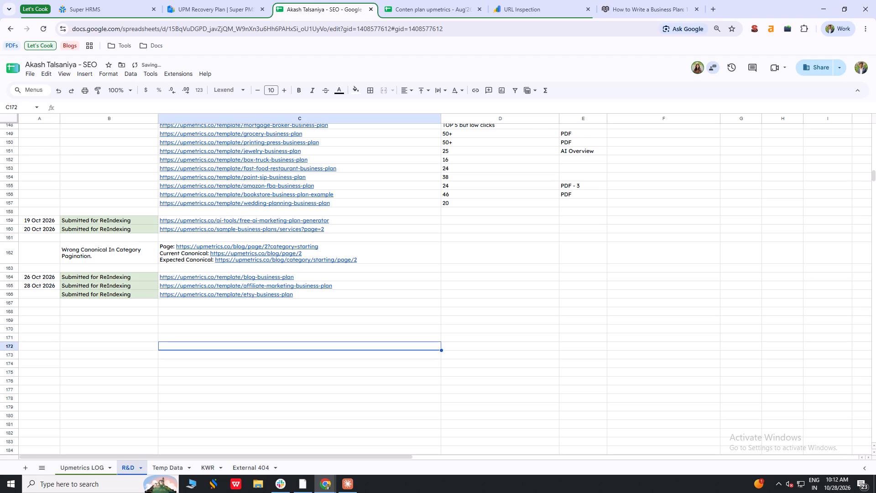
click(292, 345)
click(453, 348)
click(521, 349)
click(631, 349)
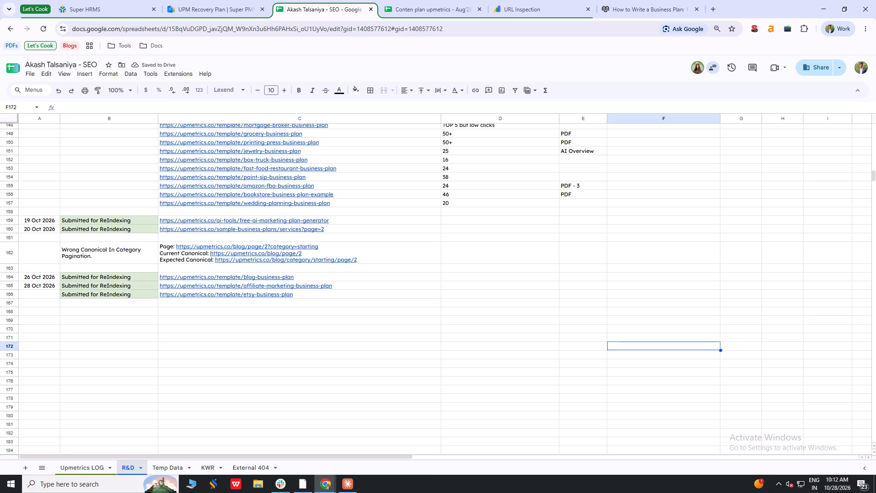
Open the business-model-canvas page listed under Dead share button in the R&D sheet and test its Pocket share link.
scroll(146, 298, up, 3)
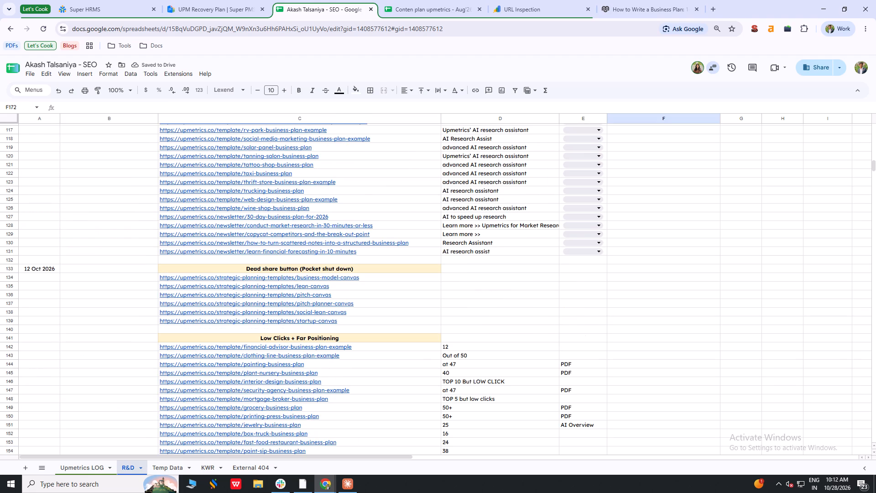
click(364, 275)
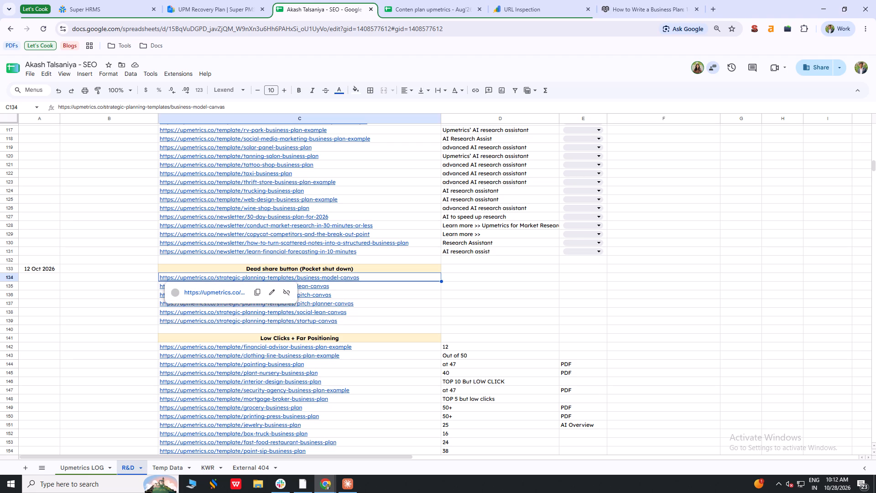
click(212, 294)
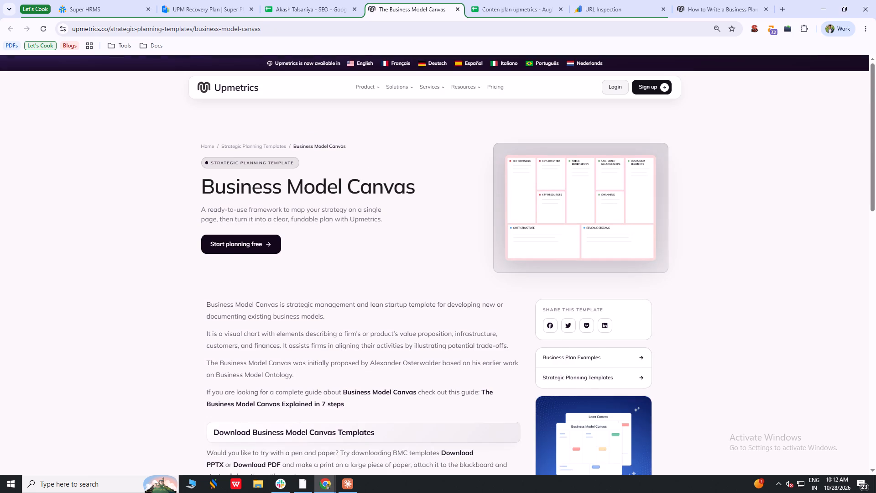
scroll(511, 193, down, 1)
click(591, 233)
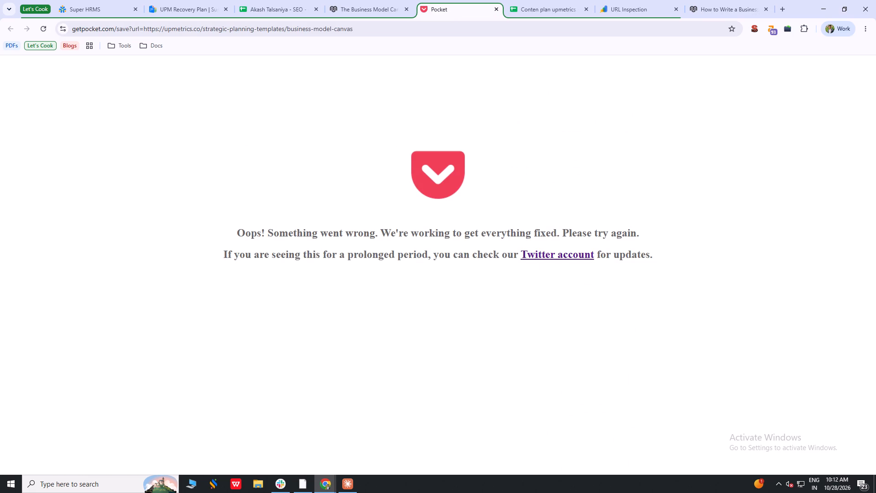
drag(236, 231, 490, 231)
click(490, 231)
drag(378, 236, 661, 246)
click(661, 246)
drag(662, 246, 287, 211)
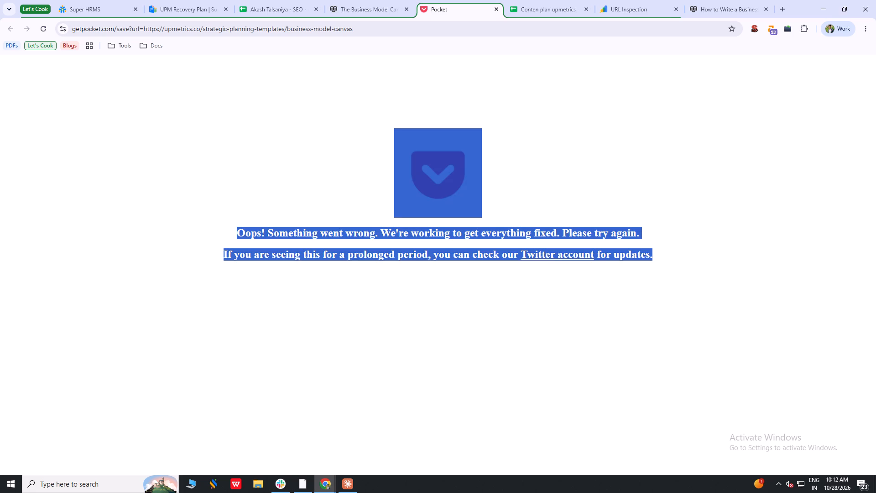
drag(287, 211, 232, 206)
click(232, 206)
middle_click(443, 0)
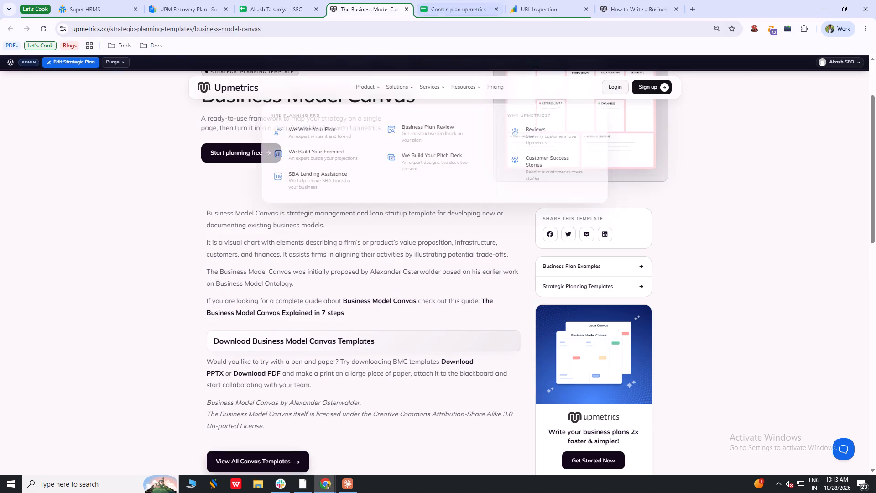
Review the Business Model Canvas page's body text, template download section and closing call to action.
click(238, 224)
drag(192, 203, 378, 306)
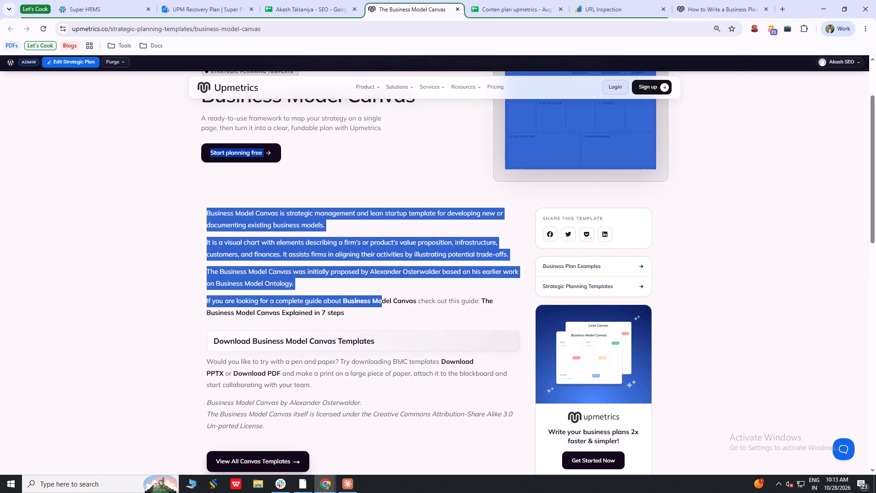
drag(378, 306, 371, 304)
click(371, 304)
scroll(323, 270, down, 3)
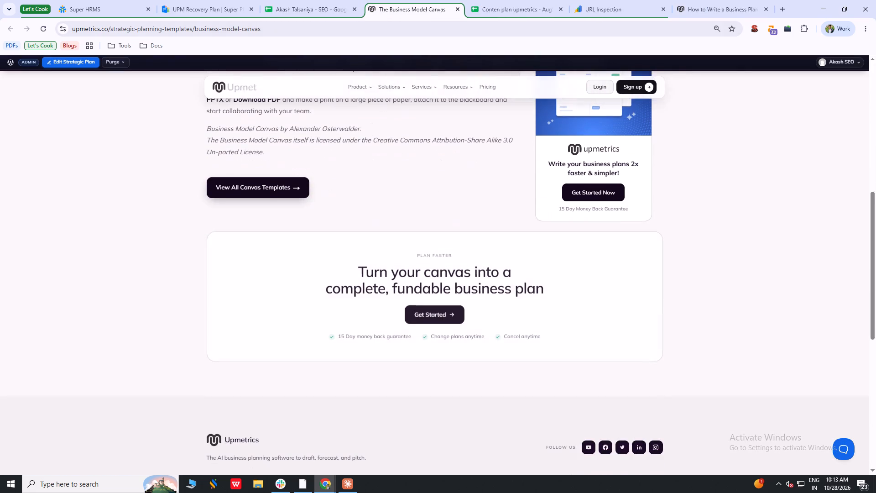
drag(358, 272, 446, 275)
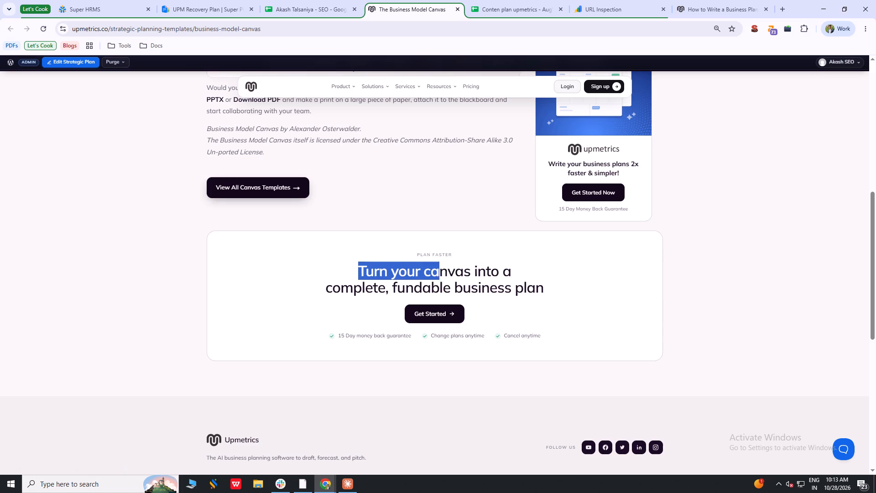
drag(446, 275, 551, 295)
click(551, 295)
click(554, 292)
click(520, 287)
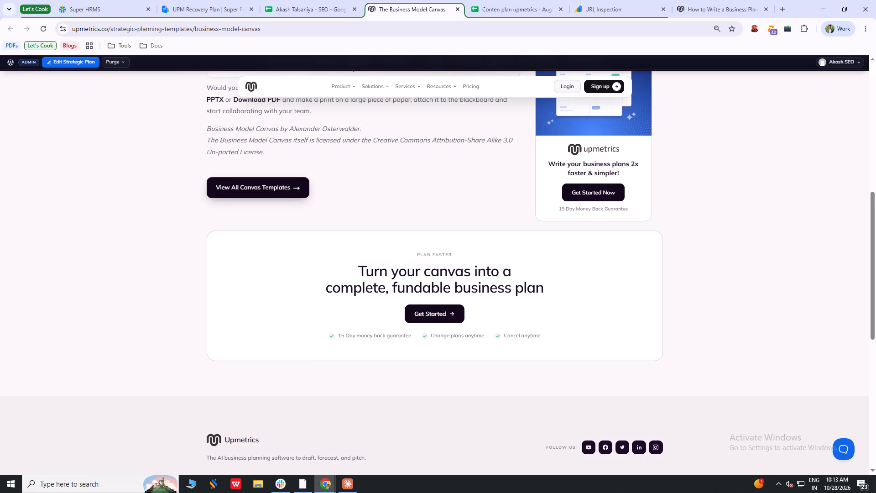
scroll(672, 283, down, 6)
scroll(685, 291, up, 6)
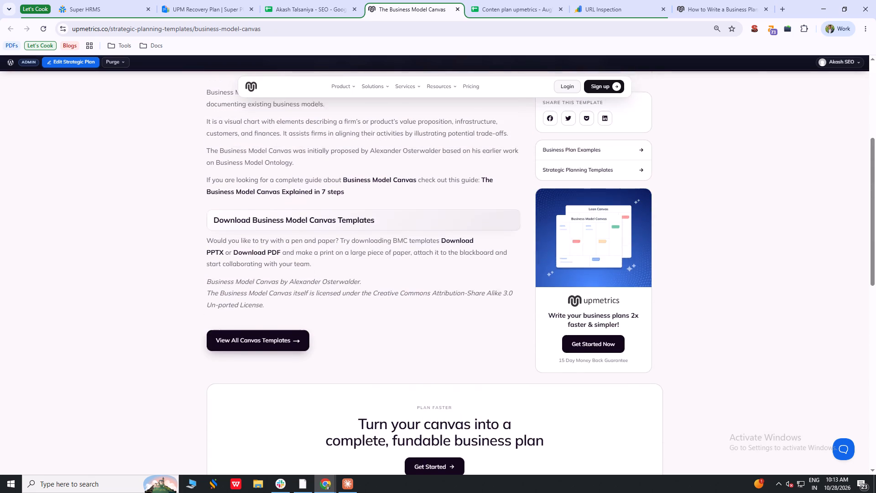
scroll(698, 285, up, 1)
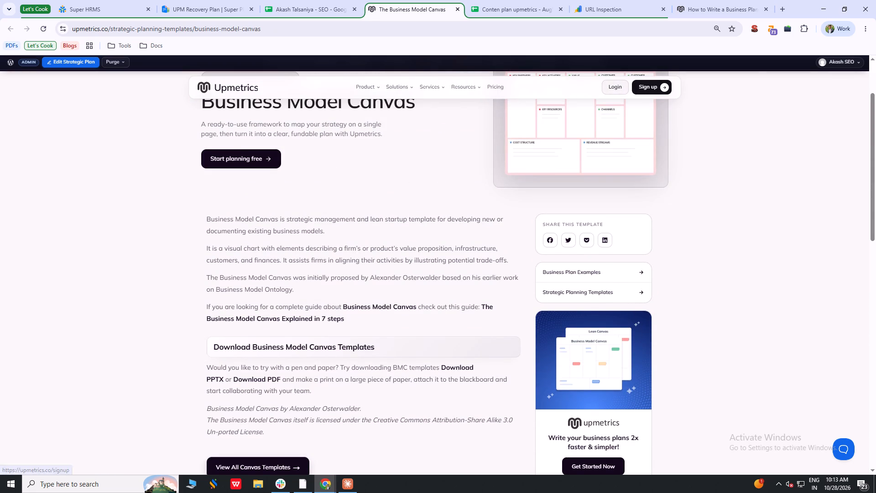
scroll(782, 311, up, 2)
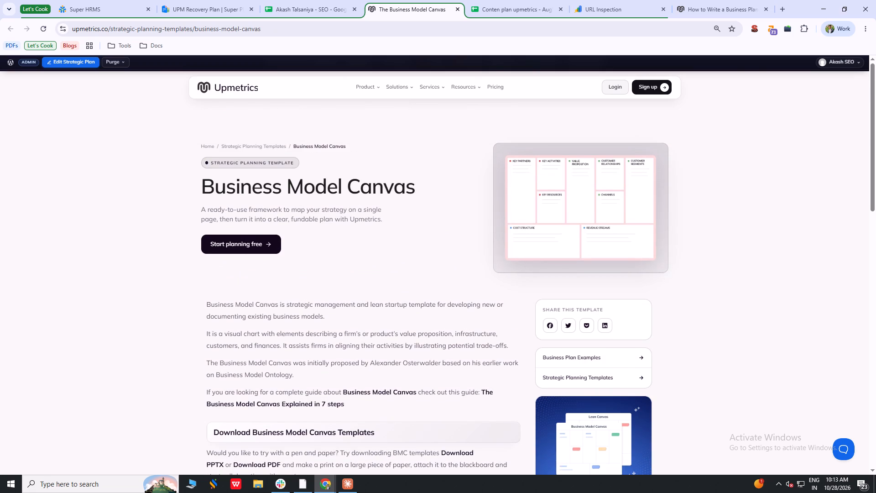
Review the Strategic Planning Templates listing and its Lean Canvas page, including the share options, and close the page.
click(250, 146)
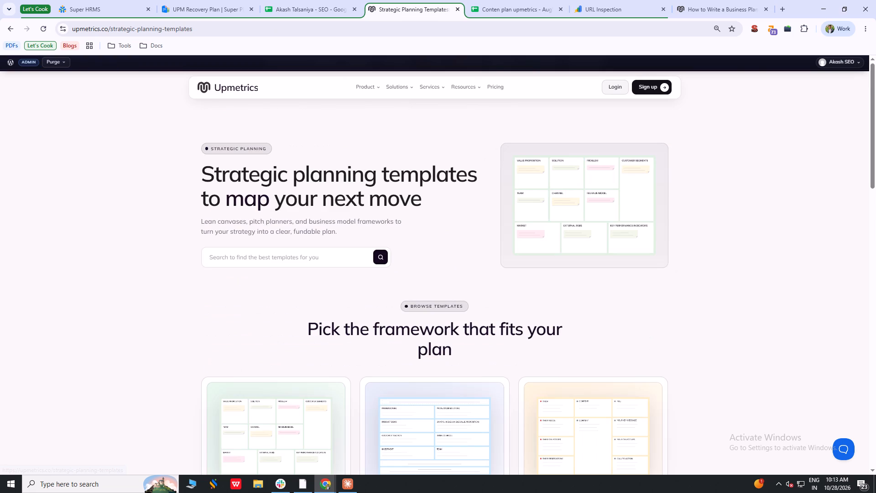
scroll(436, 186, down, 2)
scroll(293, 200, down, 1)
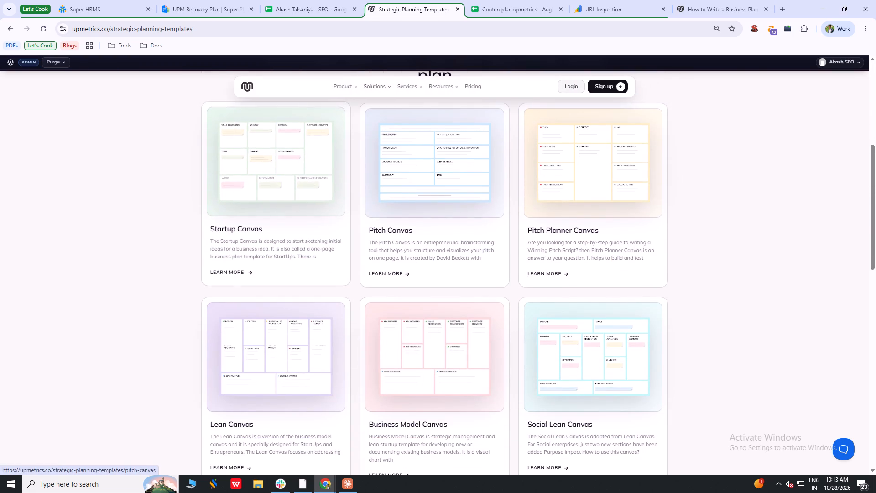
scroll(586, 216, down, 1)
scroll(280, 271, down, 2)
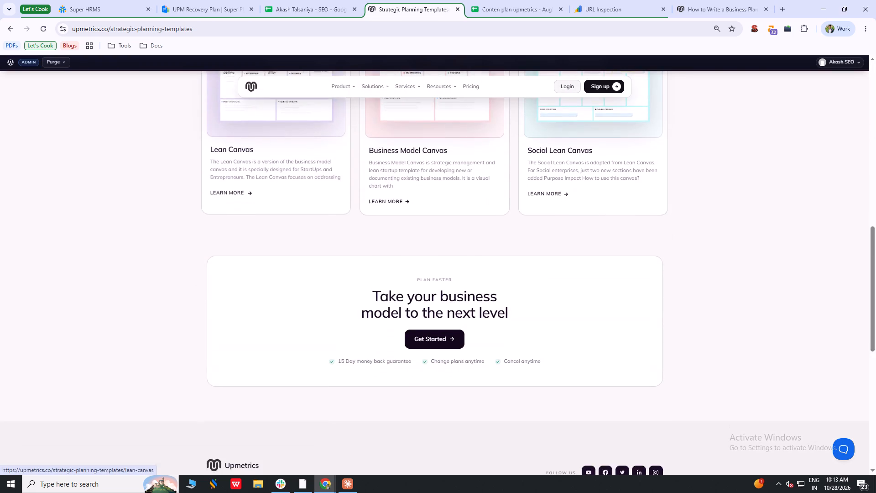
scroll(278, 264, down, 1)
scroll(261, 243, up, 1)
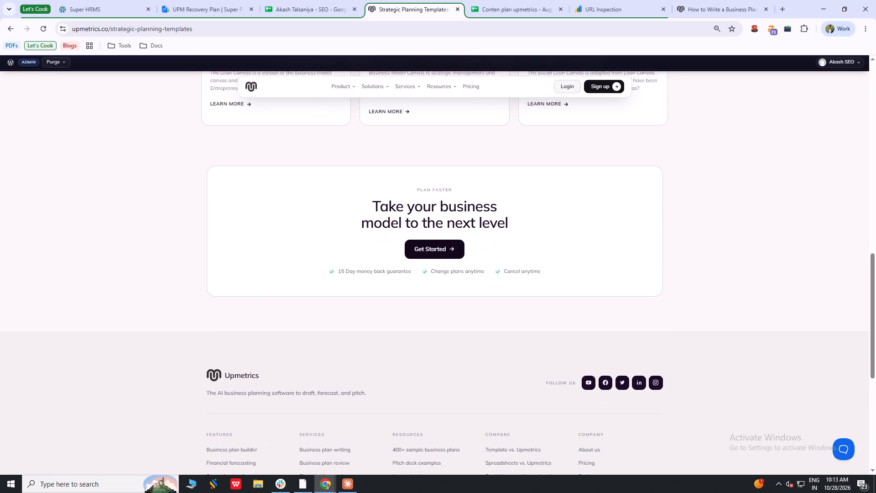
scroll(261, 243, up, 1)
click(282, 211)
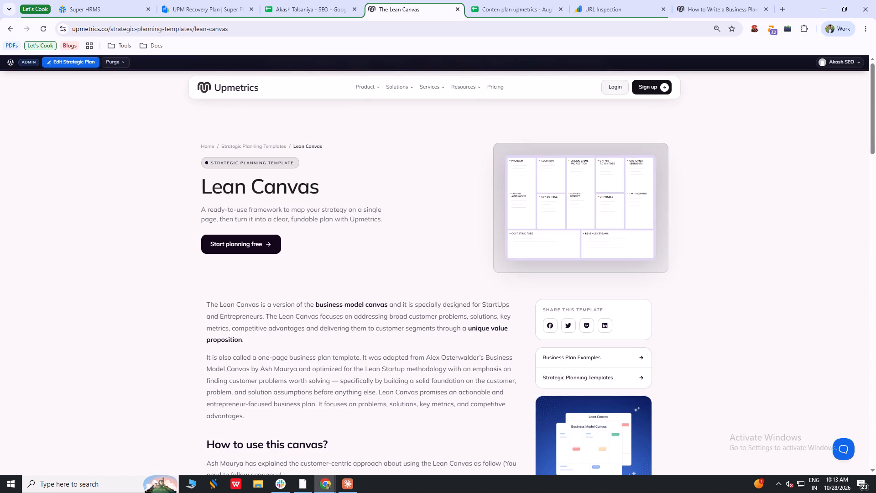
drag(185, 190, 395, 214)
click(395, 214)
middle_click(390, 7)
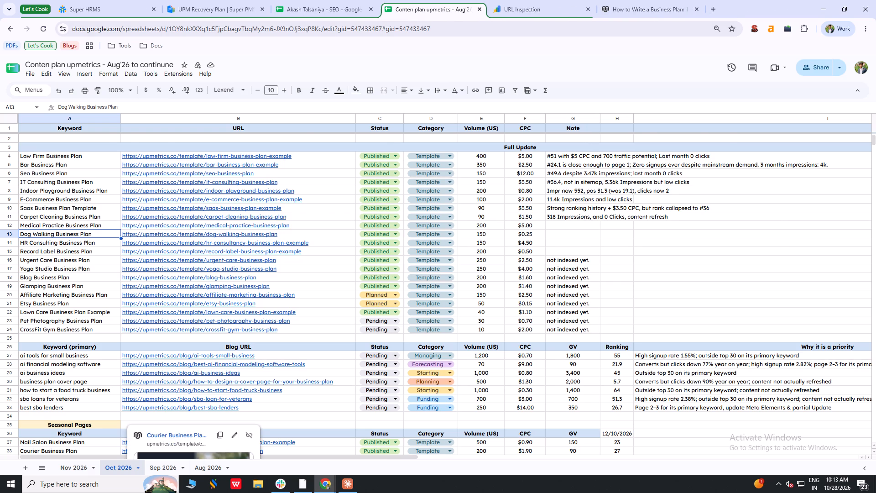
Switch to the Google search window and close the affiliate-marketing-business-plan site search and the search tab after it.
key(alt+Tab)
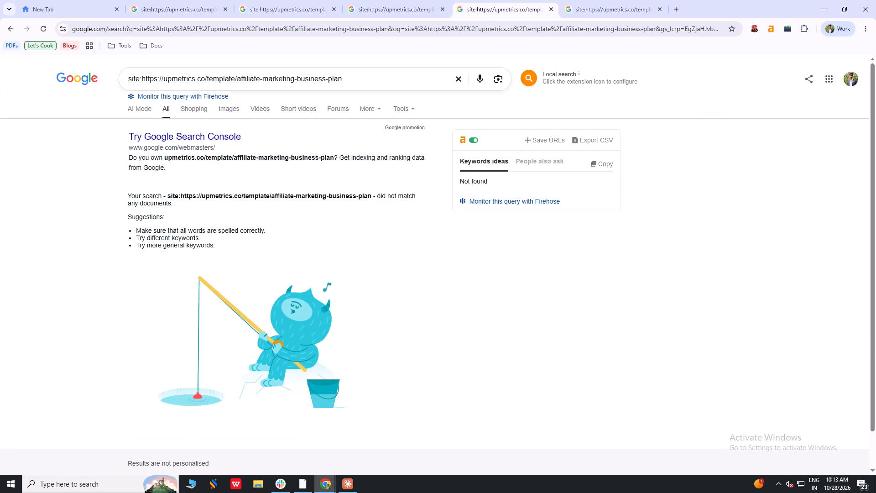
key(alt+Tab)
key(alt+Tab)
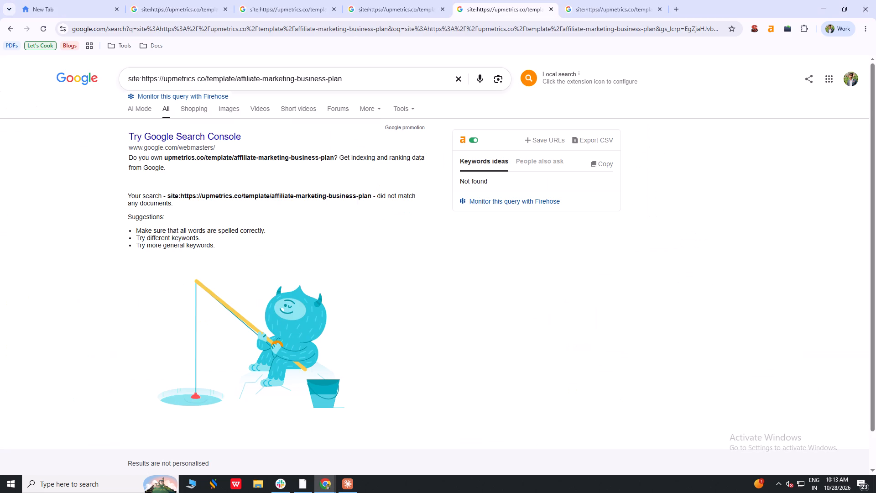
middle_click(480, 0)
middle_click(481, 1)
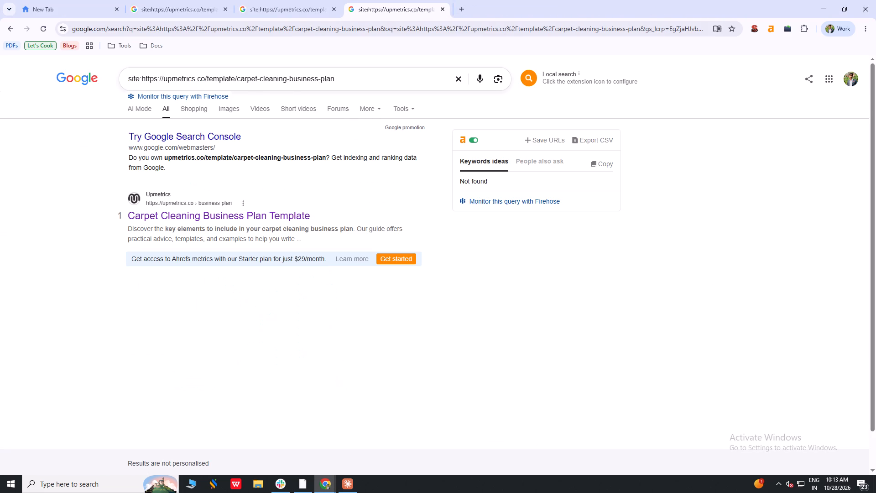
Open the Courier Business Plan page from its site search result and copy its URL.
click(293, 3)
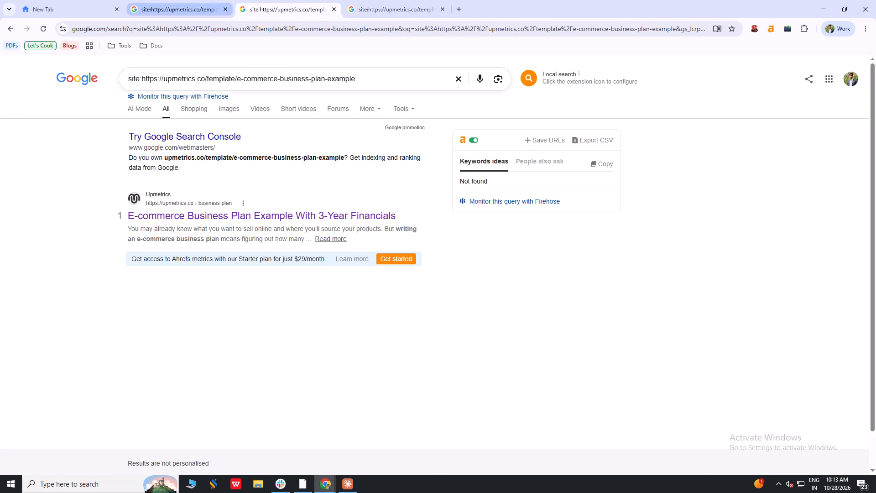
click(162, 4)
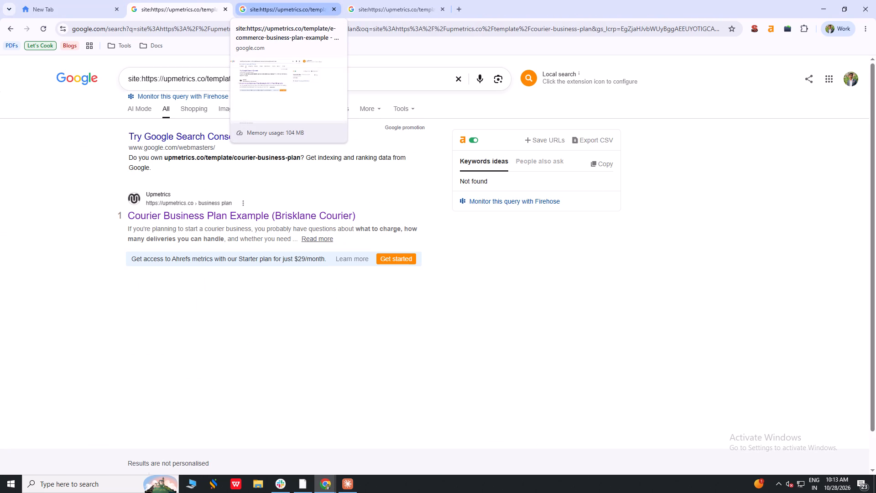
click(241, 220)
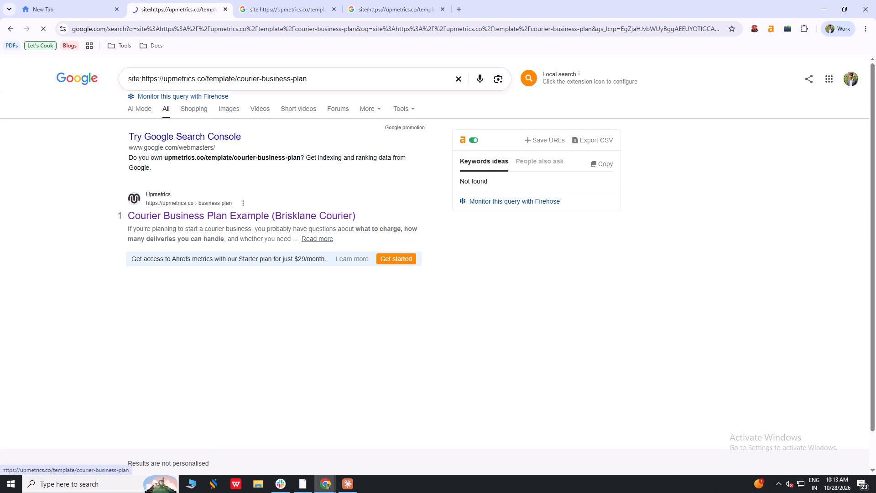
click(238, 27)
key(ctrl+c)
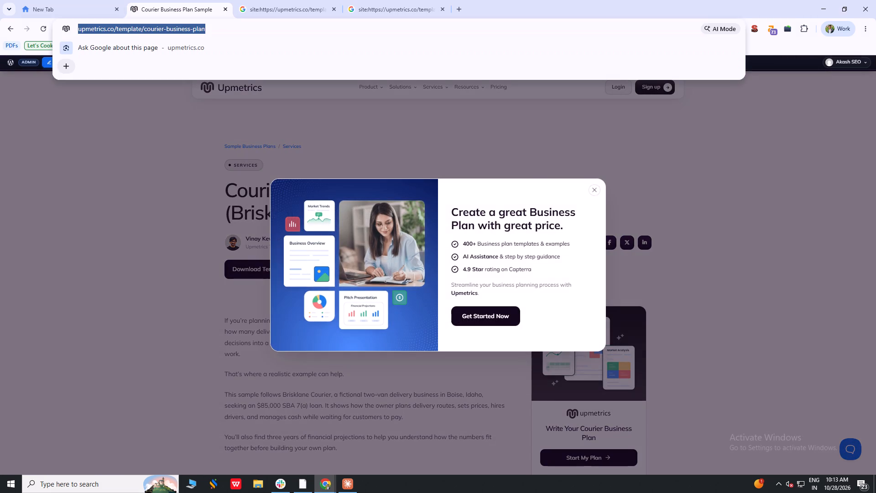
Switch to Search Console and show the upmetrics.co Insights report for the last 7 days.
key(alt+Tab)
click(523, 12)
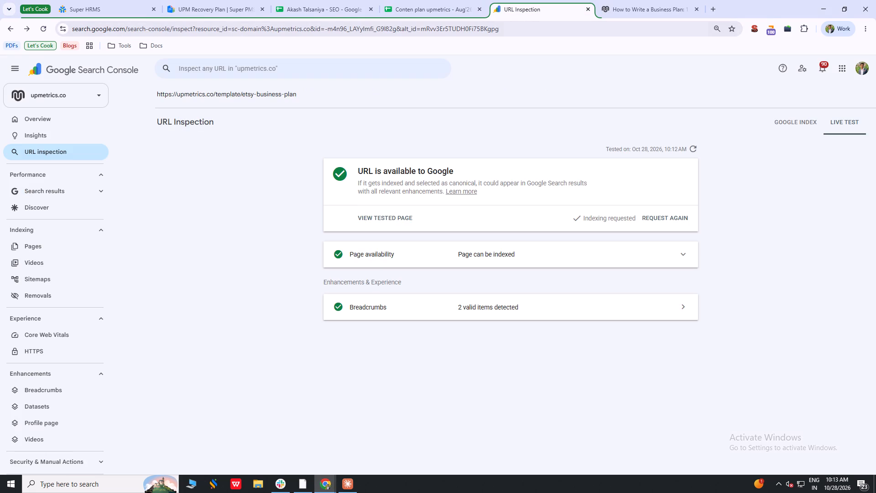
click(50, 132)
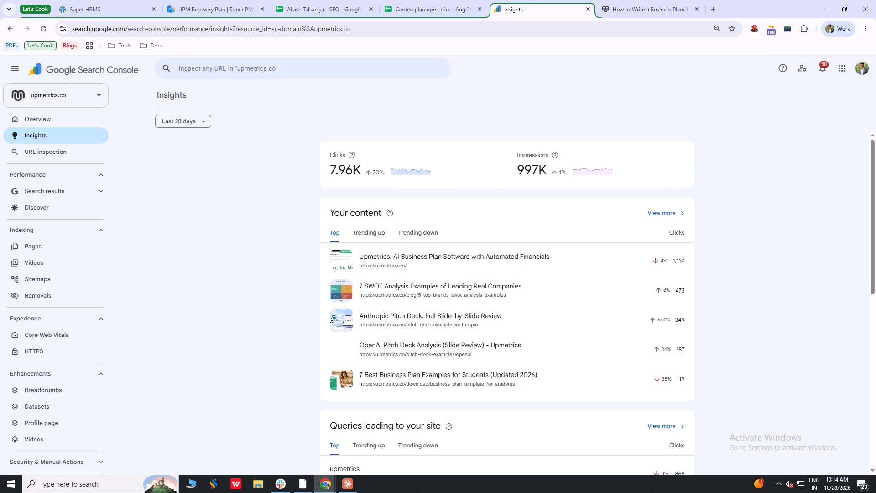
click(194, 122)
click(187, 139)
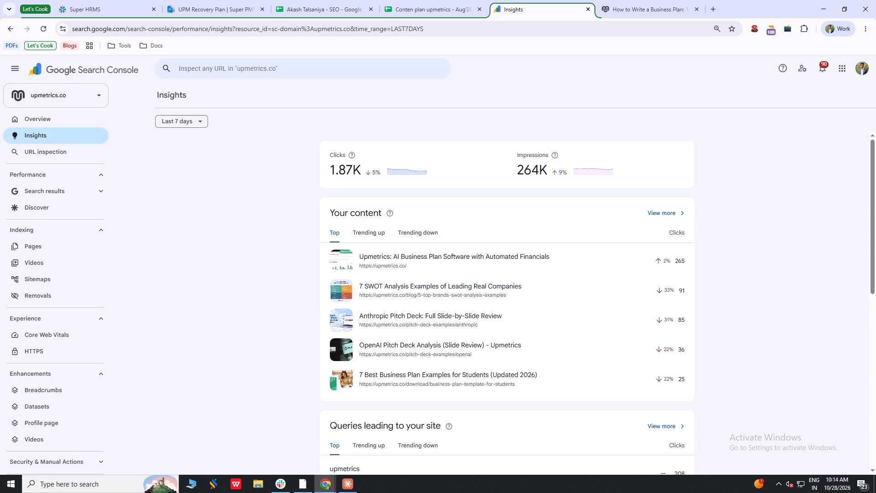
Examine the content trending down, then the top queries, countries, branded traffic and additional traffic sources in Insights.
click(417, 234)
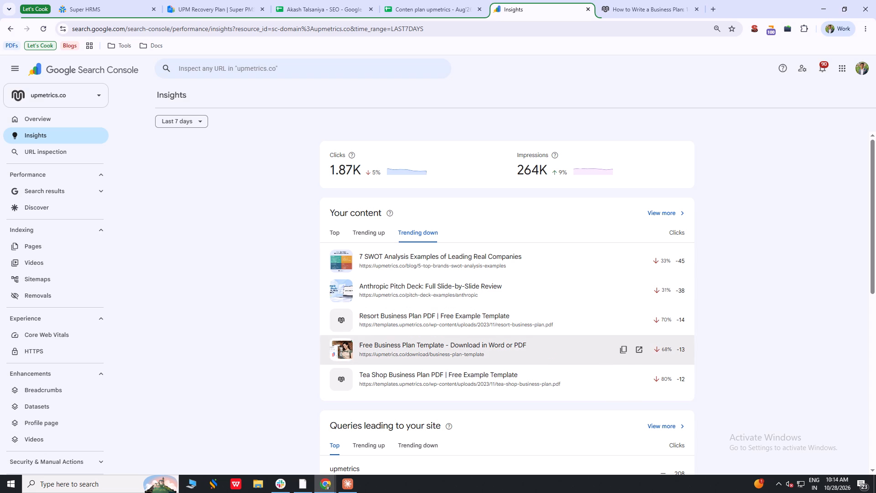
scroll(503, 338, down, 2)
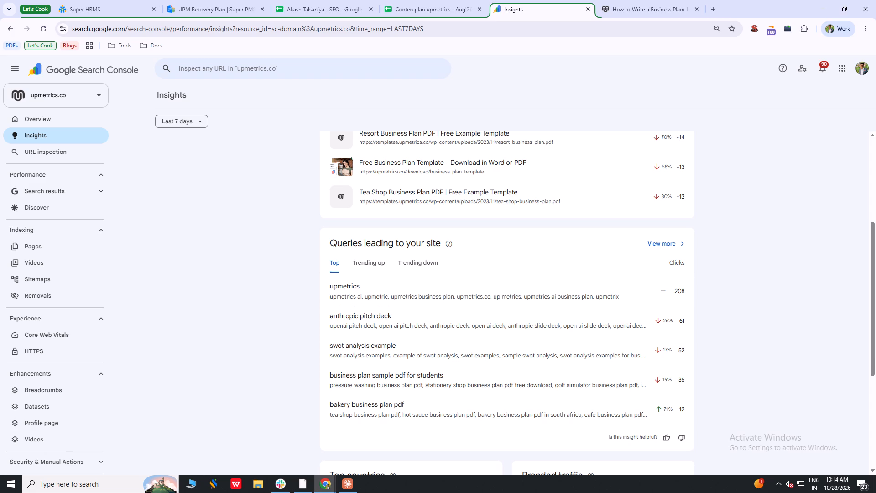
scroll(475, 260, down, 2)
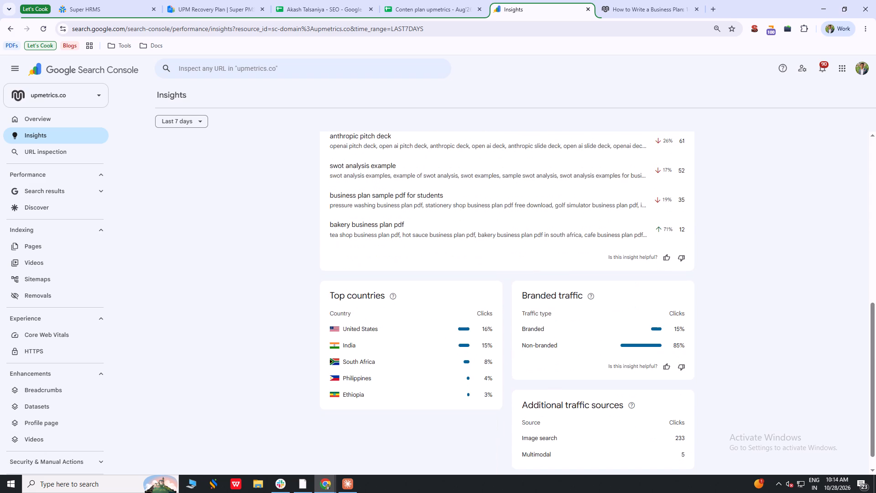
scroll(475, 260, down, 4)
scroll(475, 260, up, 7)
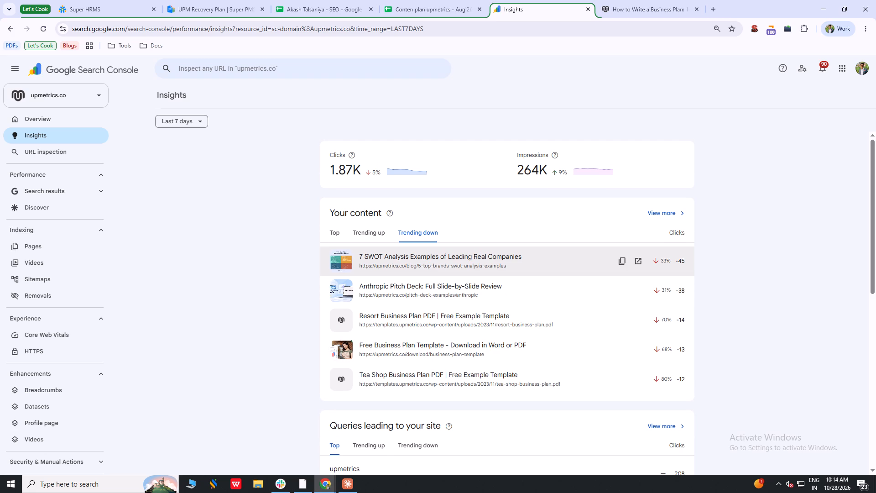
Compare the content trending up with the content trending down under Your content.
click(363, 233)
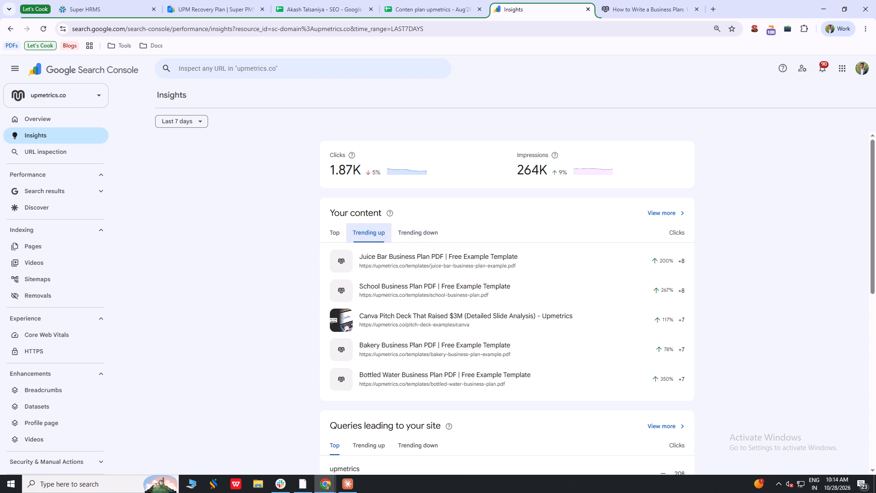
click(416, 232)
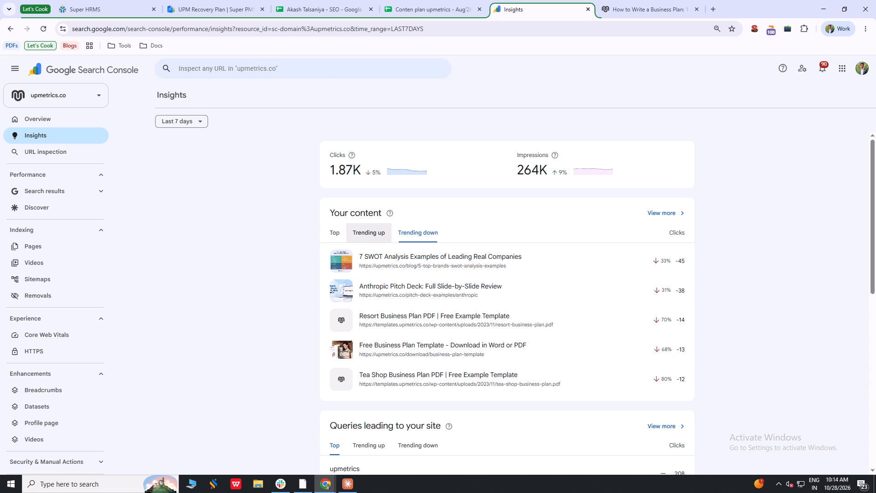
click(380, 235)
click(408, 236)
click(376, 233)
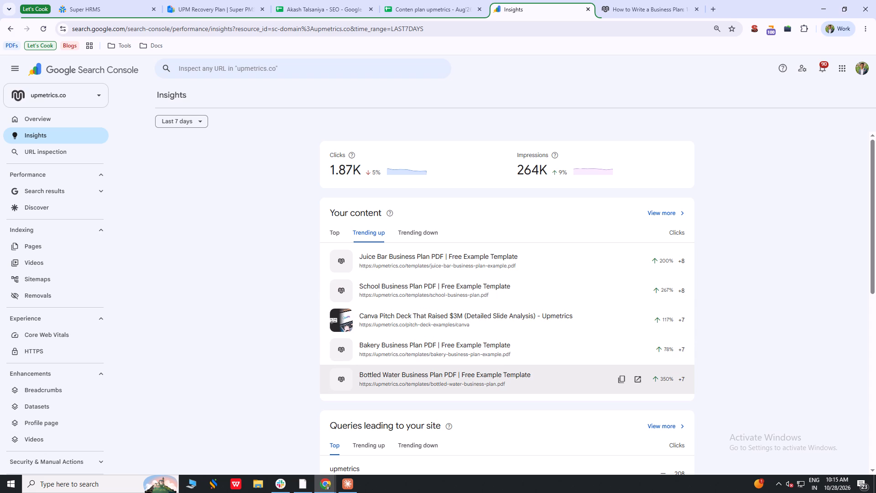
Show the trending-up queries under Queries leading to your site.
scroll(502, 372, down, 3)
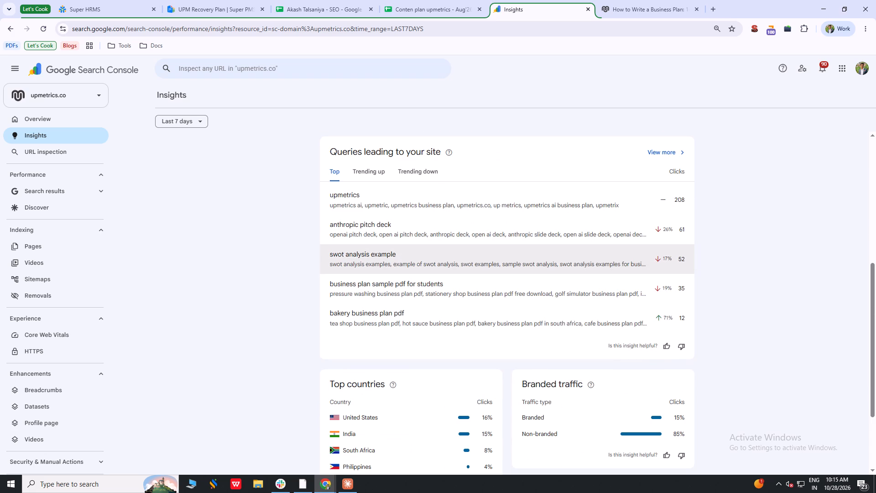
click(380, 175)
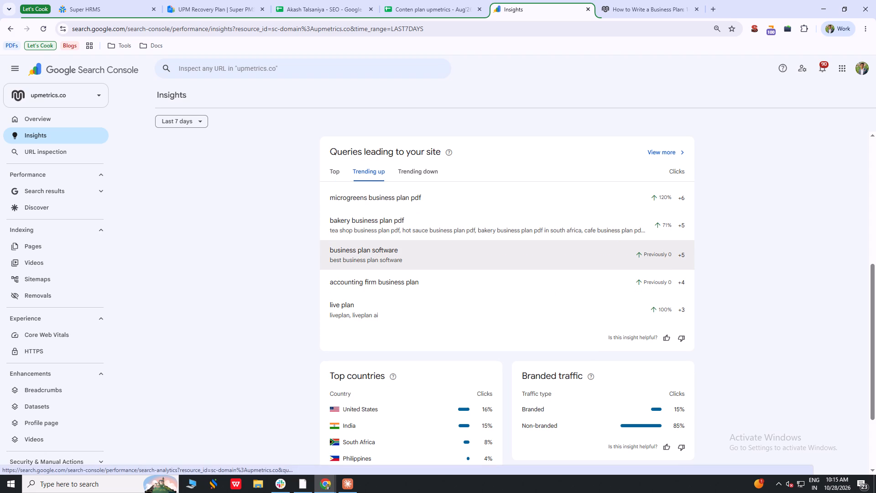
Open the live plan query's performance report, examine its clicks, impressions and top pages, and return to Insights.
click(418, 308)
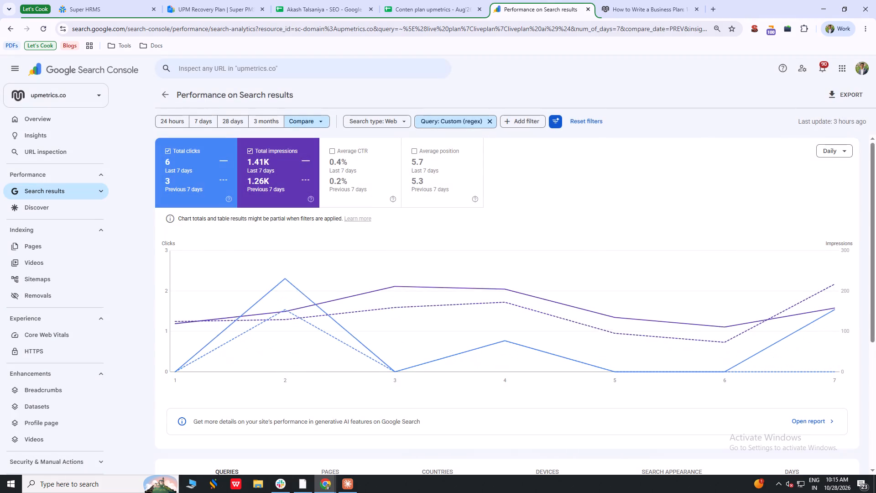
scroll(420, 307, down, 1)
click(347, 385)
scroll(446, 310, down, 2)
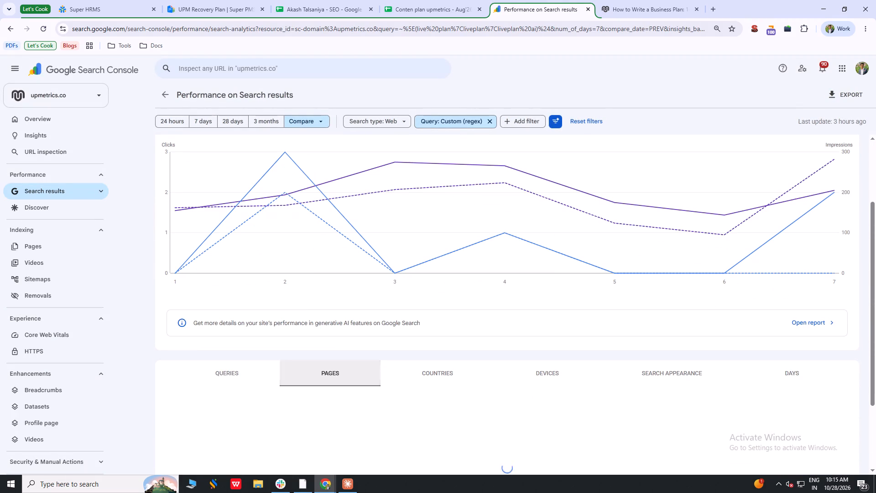
scroll(446, 310, down, 9)
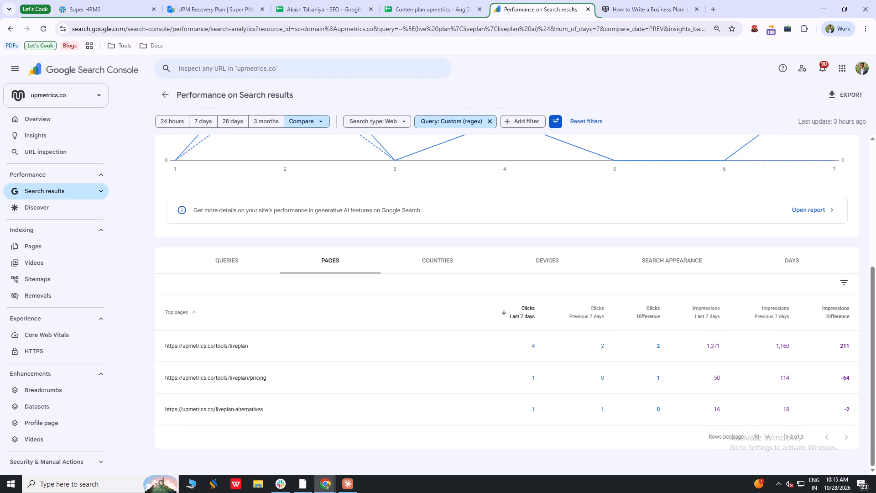
scroll(447, 309, up, 1)
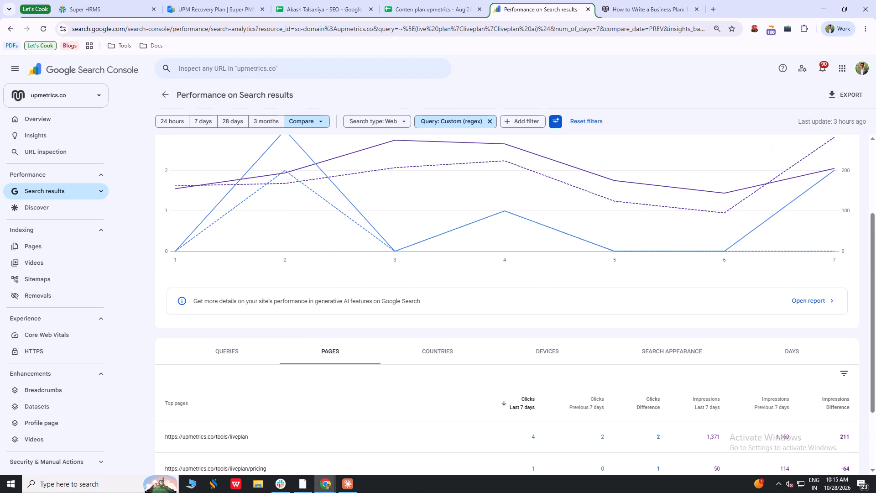
scroll(447, 309, up, 3)
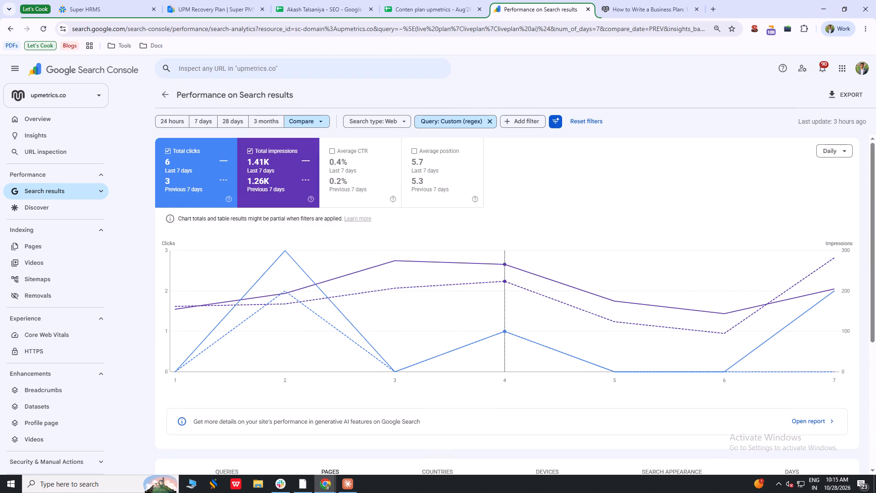
scroll(472, 296, up, 3)
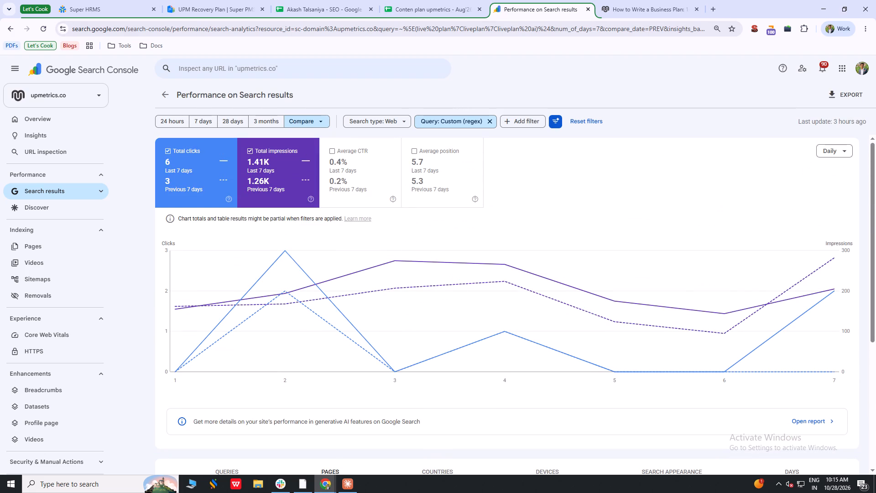
click(9, 24)
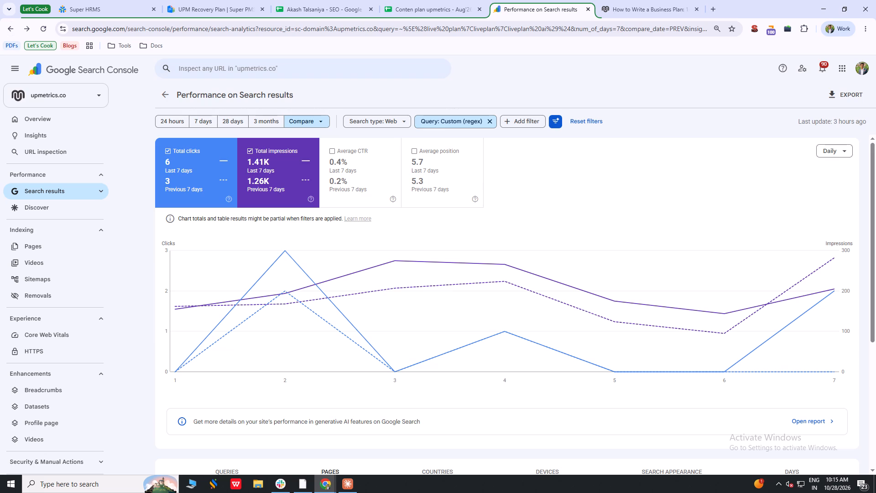
click(11, 30)
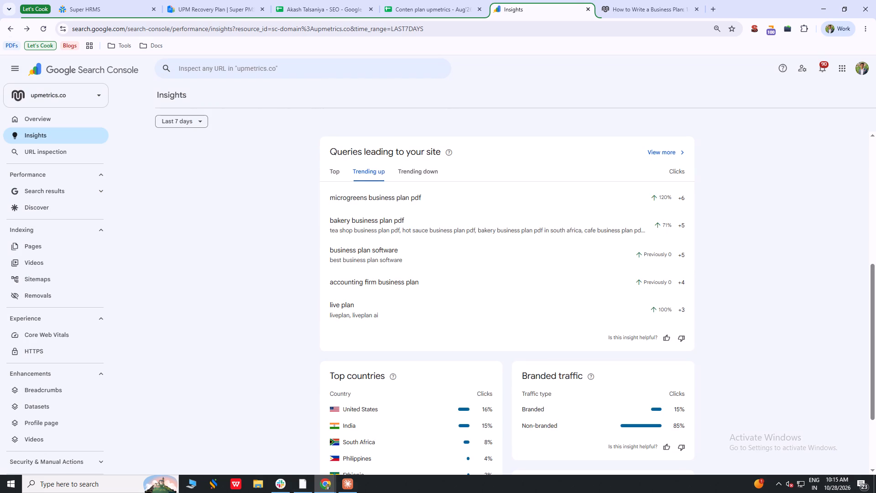
Review the property's Overview, including performance, recommendations, indexing, experience and enhancements.
click(284, 184)
click(45, 119)
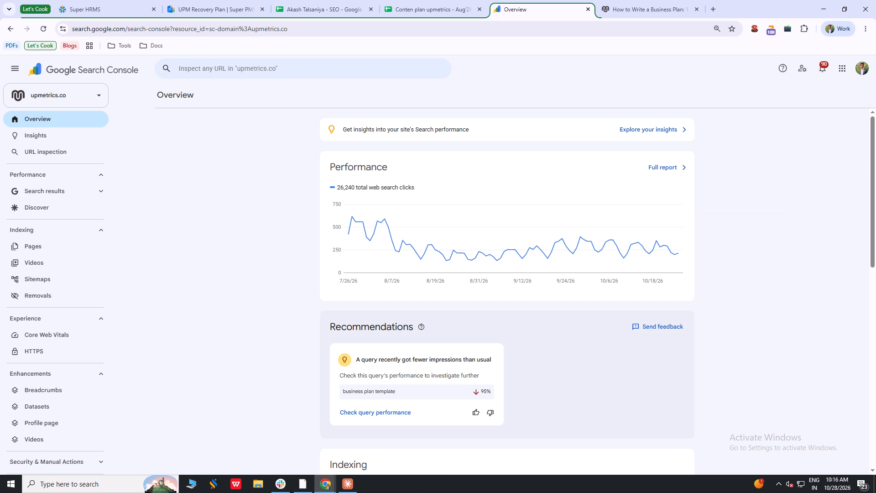
scroll(724, 234, down, 4)
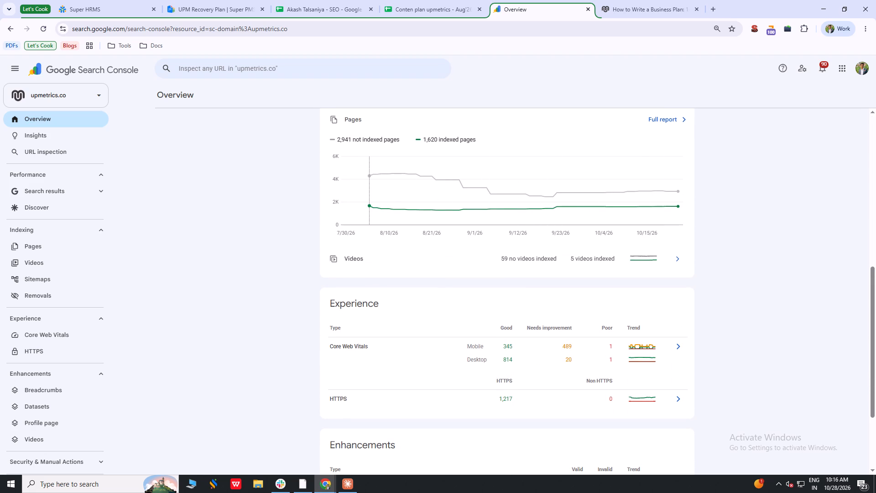
scroll(753, 224, down, 1)
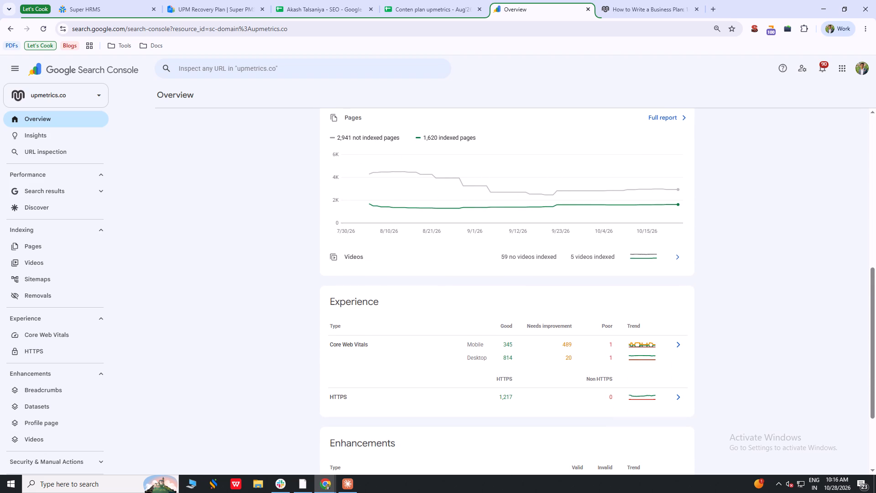
scroll(752, 224, down, 6)
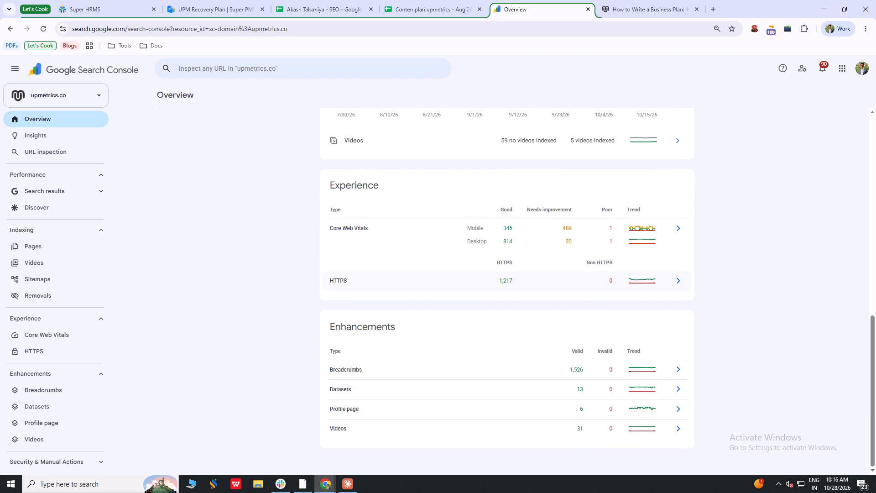
scroll(531, 282, down, 2)
scroll(418, 365, up, 3)
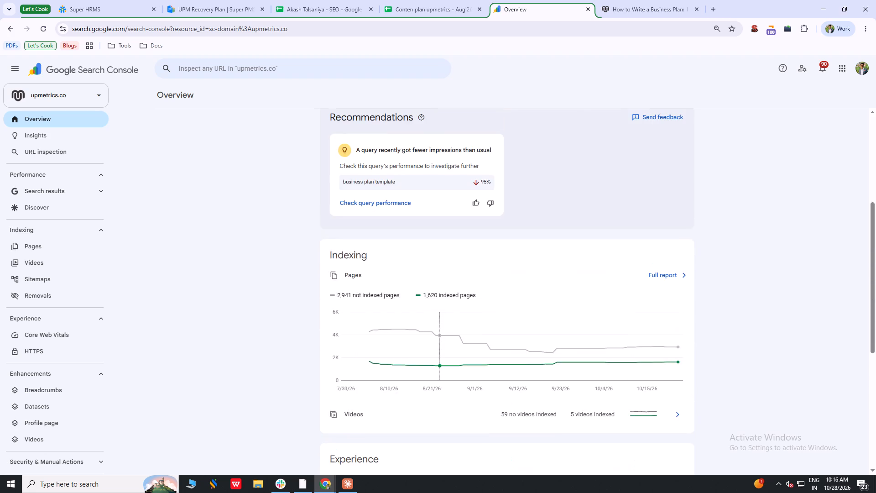
scroll(442, 324, up, 1)
scroll(755, 296, up, 3)
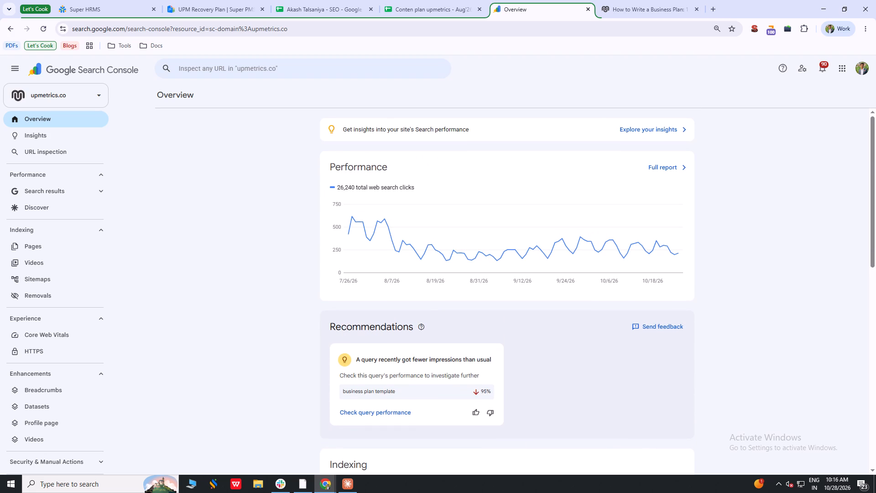
Read the recommendation about the business plan template query and open its query performance report.
drag(362, 359, 486, 360)
click(431, 360)
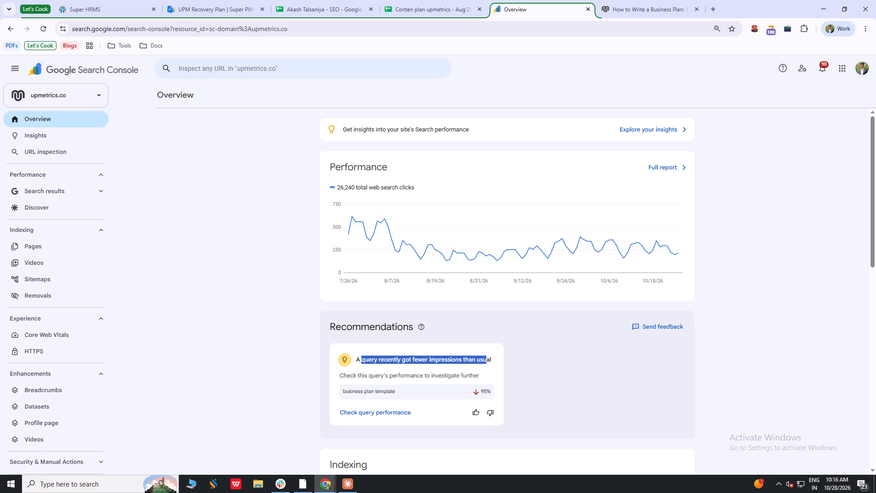
drag(404, 391, 341, 390)
click(406, 383)
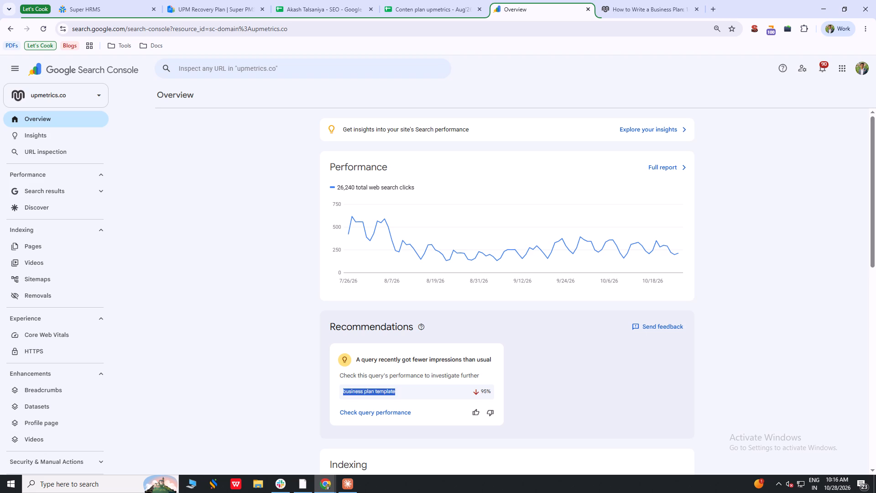
click(386, 412)
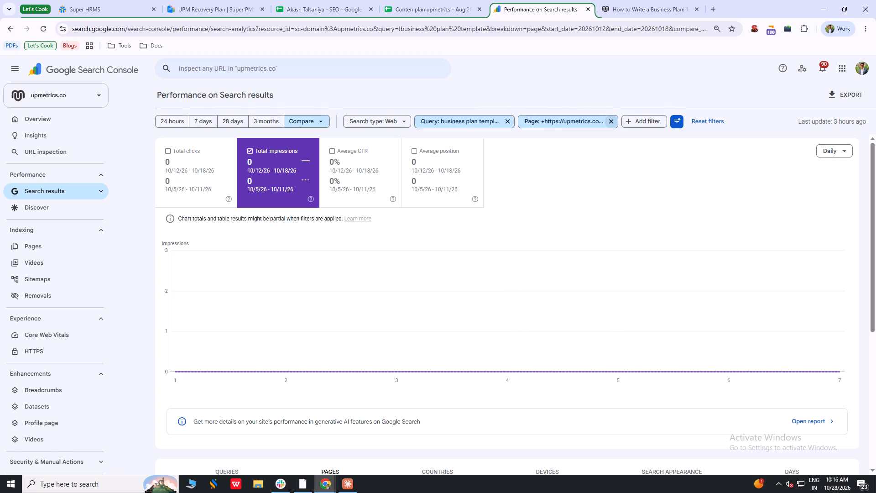
Remove the page filter from the business plan template query report and examine the impressions comparison by page and by query.
click(555, 124)
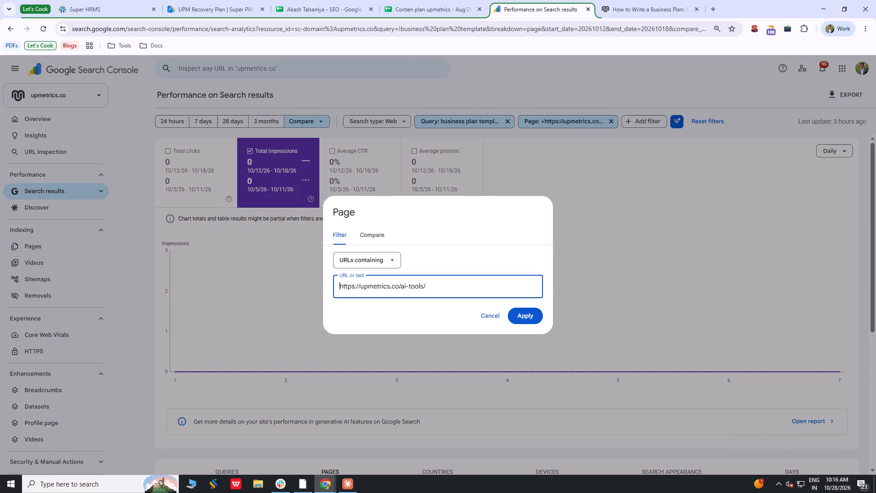
click(592, 166)
click(611, 123)
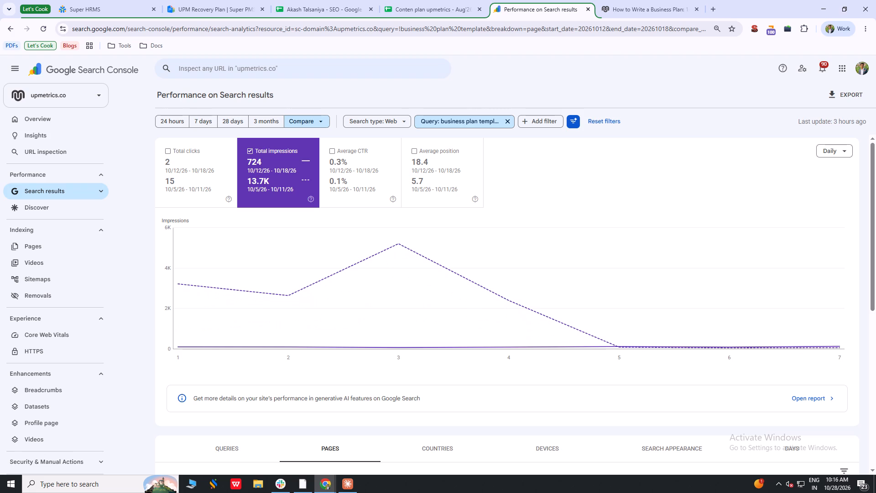
scroll(589, 227, down, 4)
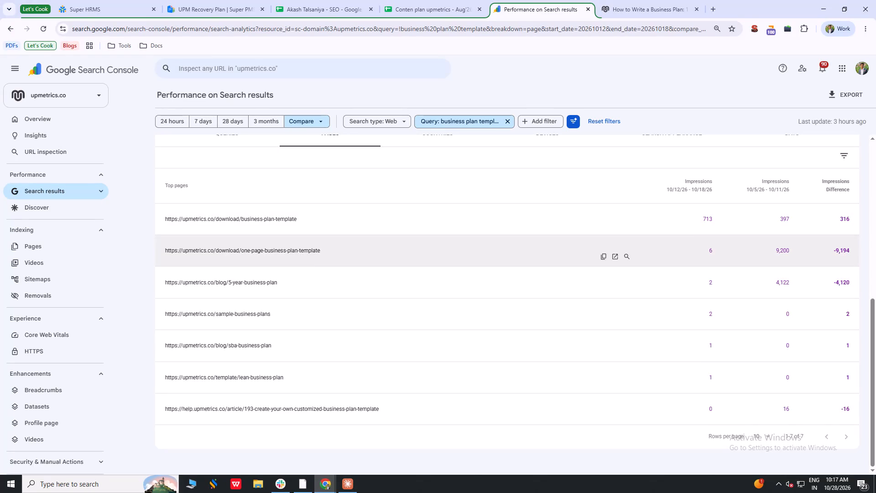
scroll(319, 248, up, 1)
click(222, 226)
scroll(451, 274, down, 1)
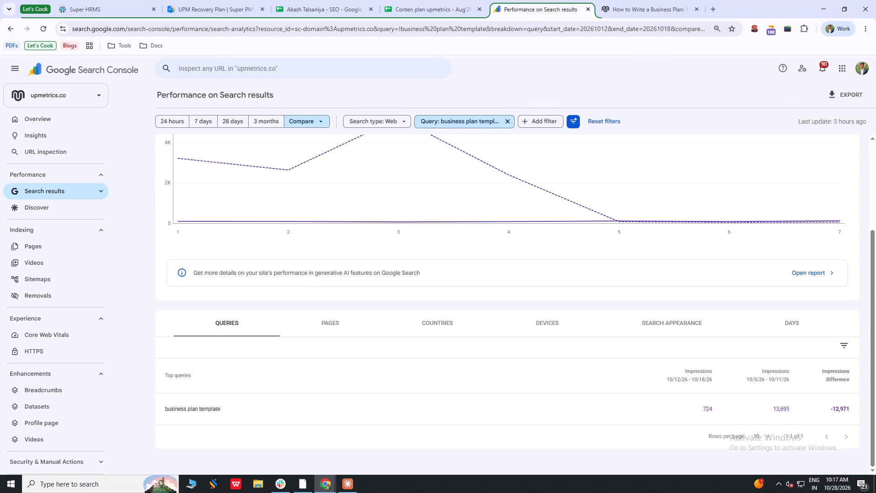
scroll(452, 274, down, 5)
scroll(672, 259, up, 11)
Switch to the other browser window and open the valentin.app SERP checker in the empty new tab.
key(alt+Tab)
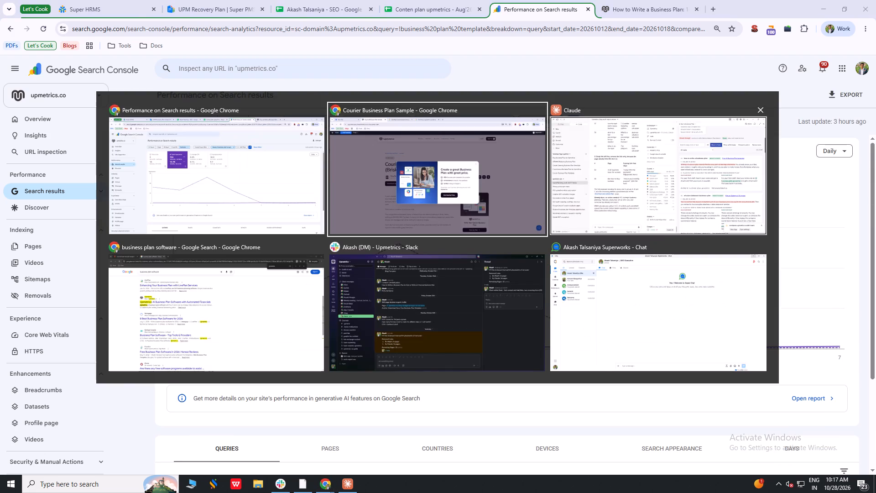
click(134, 120)
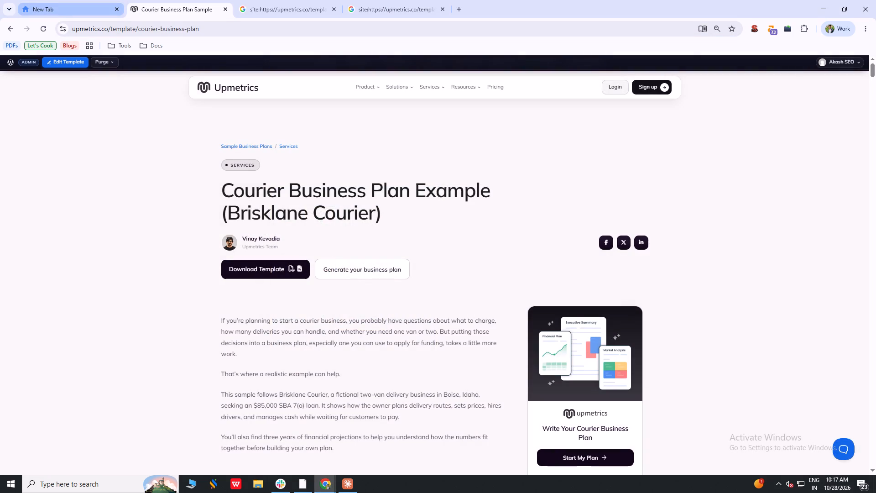
click(93, 6)
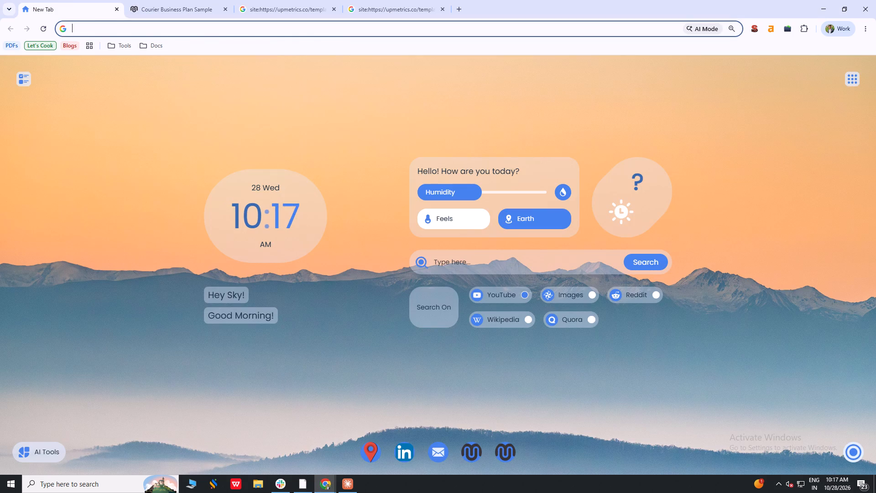
key(v)
click(144, 47)
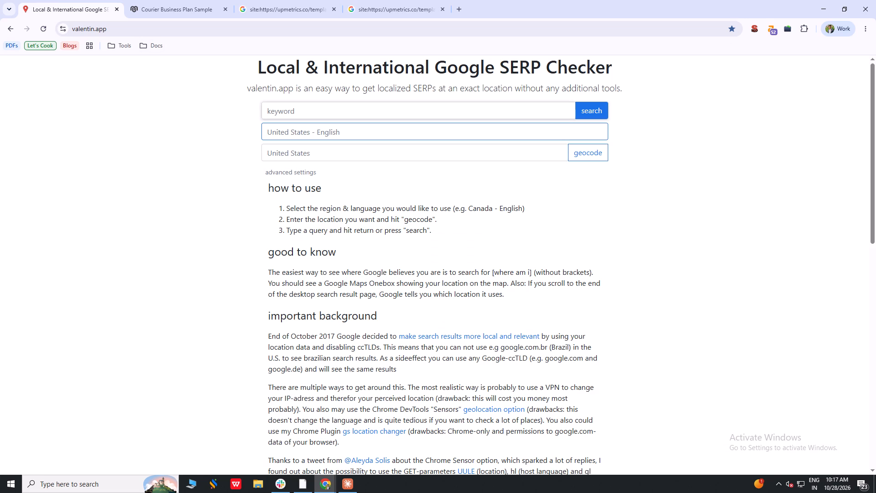
Clear the on-device site data stored for valentin.app and reload the page to apply the change.
click(65, 26)
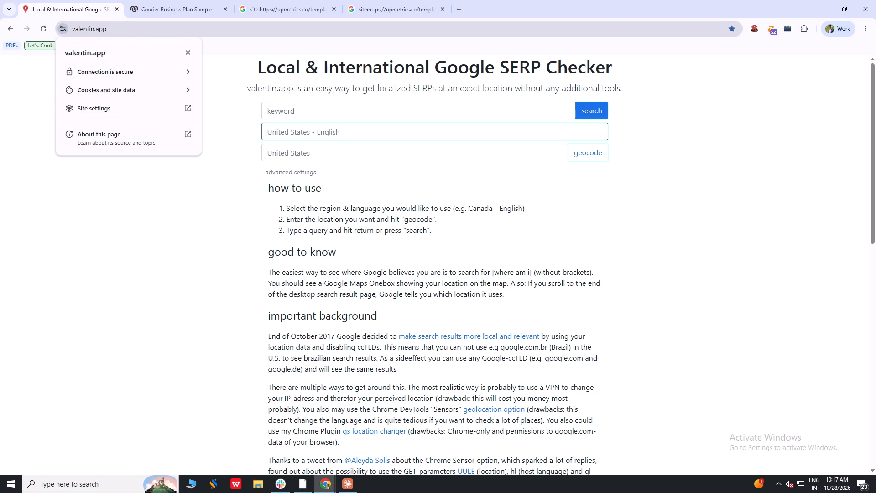
click(142, 90)
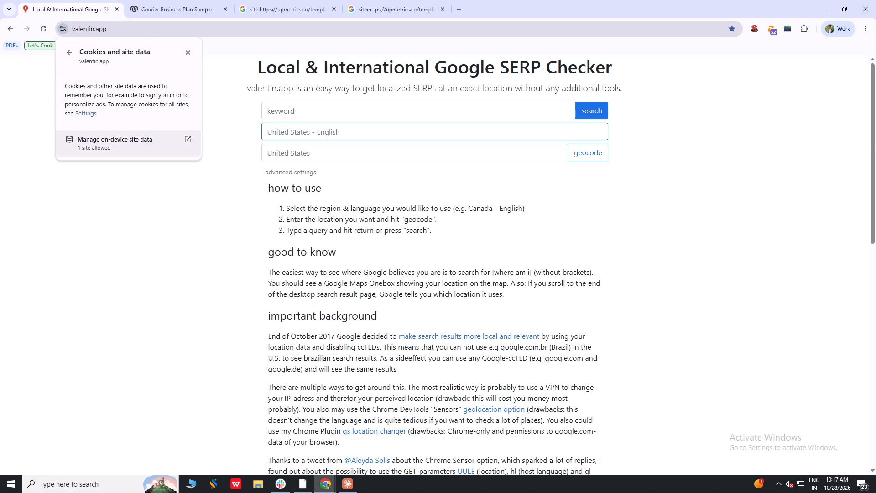
click(160, 142)
click(513, 126)
click(513, 147)
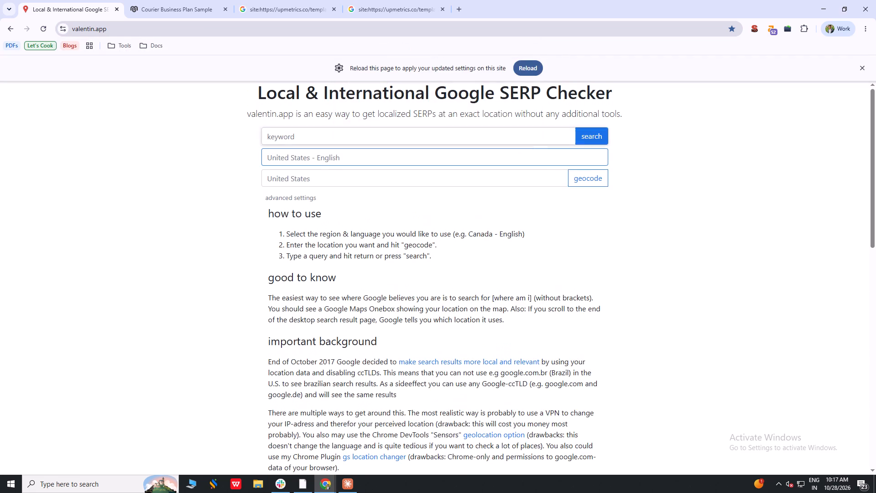
click(532, 70)
Run a localized United States - English search for "business plan template".
click(327, 109)
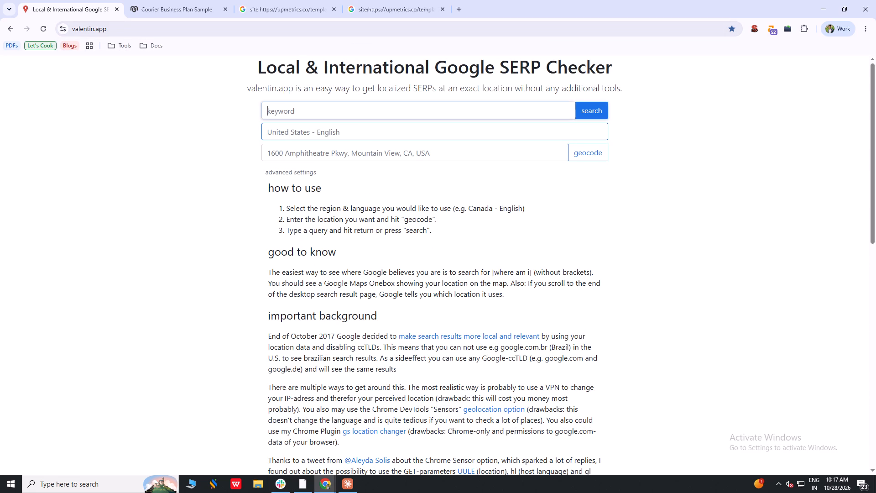
text(business)
key(space)
text(plan)
key(space)
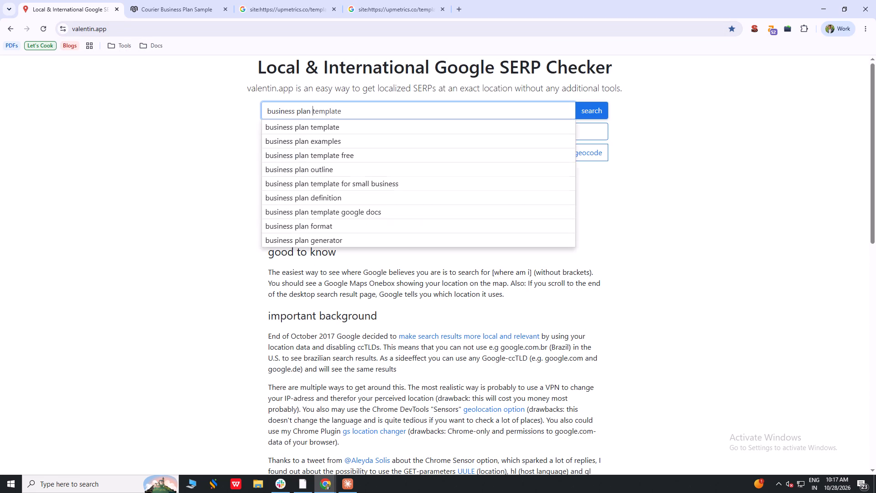
text(template)
key(Return)
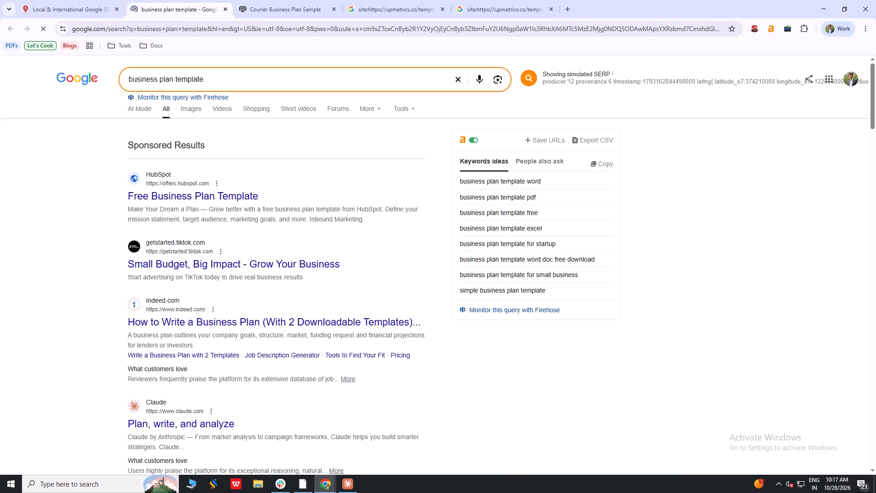
Find "upmetrics" within the first results page, copy the term, and look through the listings.
key(ctrl+f)
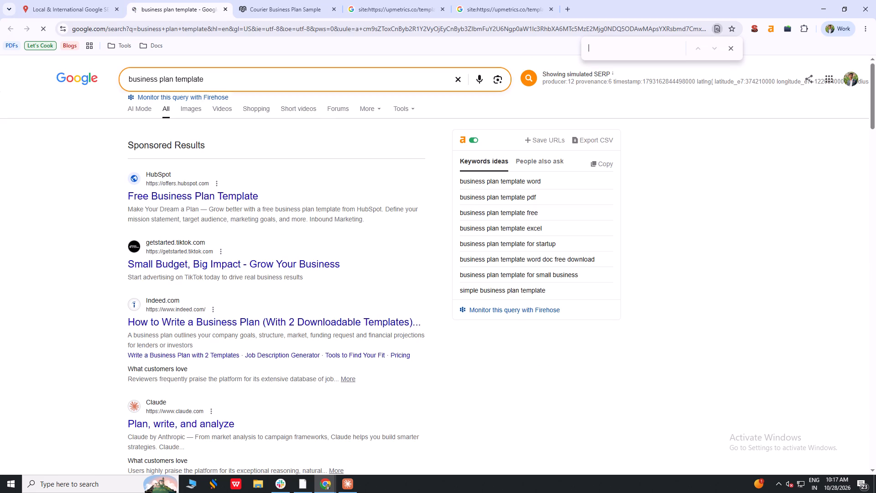
text(upme)
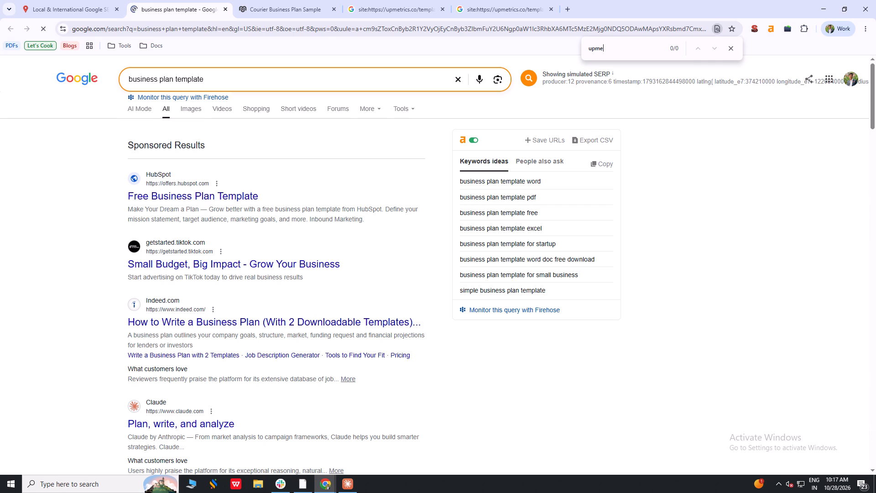
text(trics)
key(ctrl+a)
key(ctrl+c)
key(ctrl+c)
key(ctrl+c)
key(ctrl+c)
scroll(450, 322, down, 7)
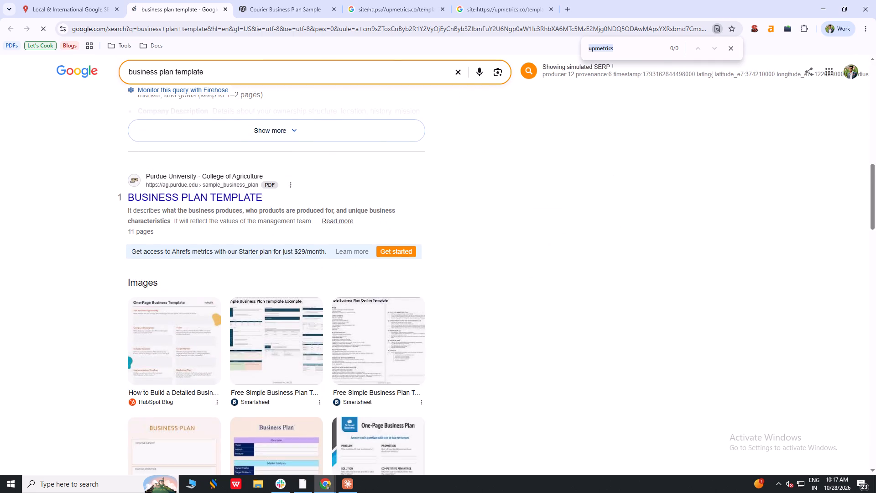
scroll(455, 320, up, 5)
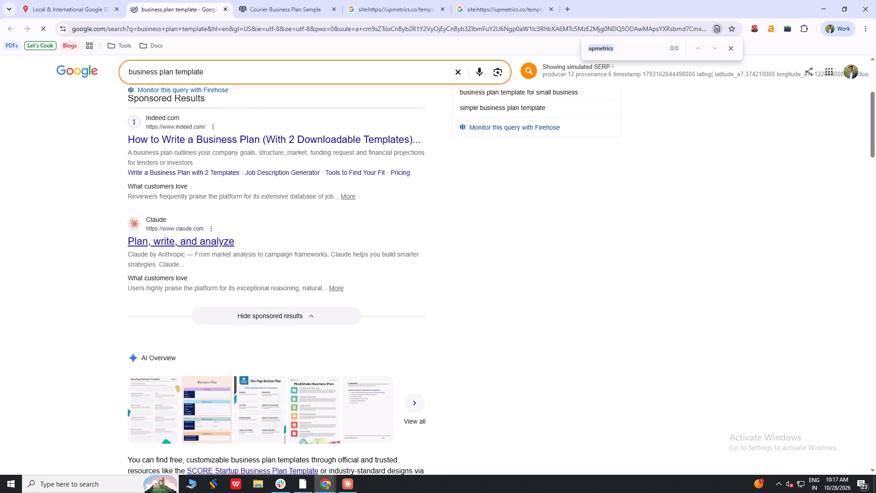
scroll(513, 244, down, 5)
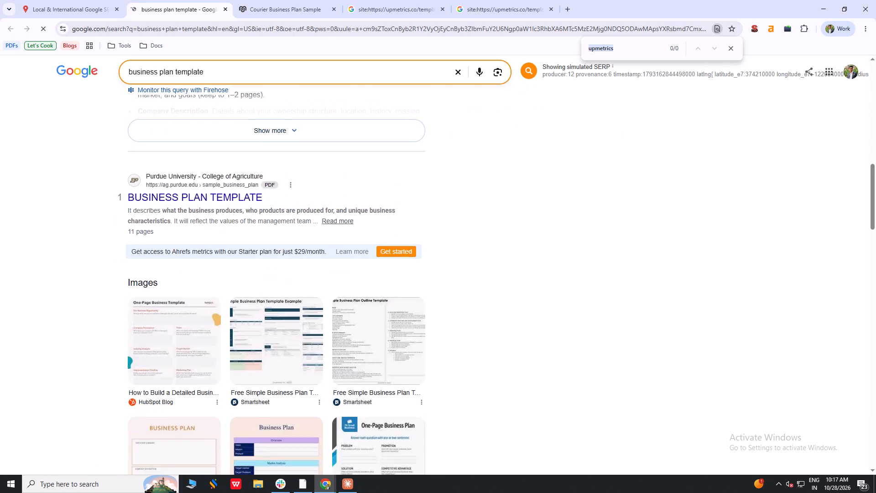
scroll(513, 246, down, 13)
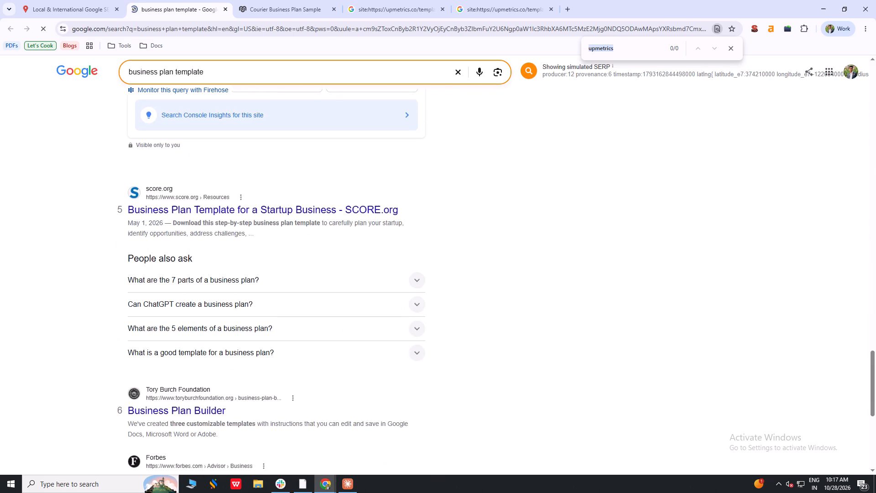
Switch the search performance card for this query from bizplanr.ai to upmetrics.co.
scroll(513, 250, up, 2)
scroll(513, 252, down, 2)
scroll(513, 252, up, 3)
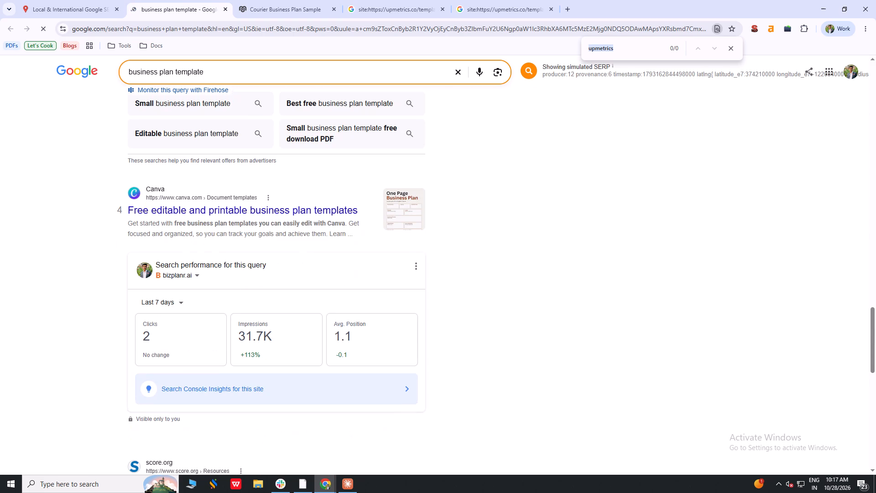
click(183, 274)
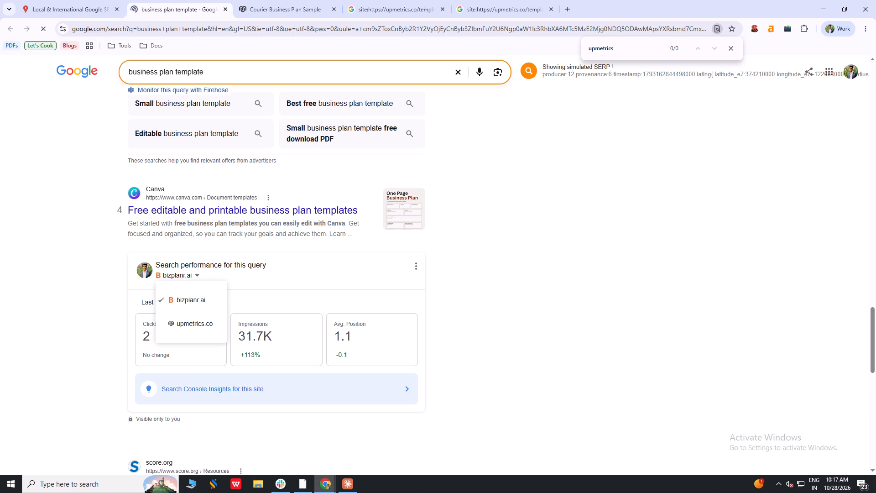
click(188, 326)
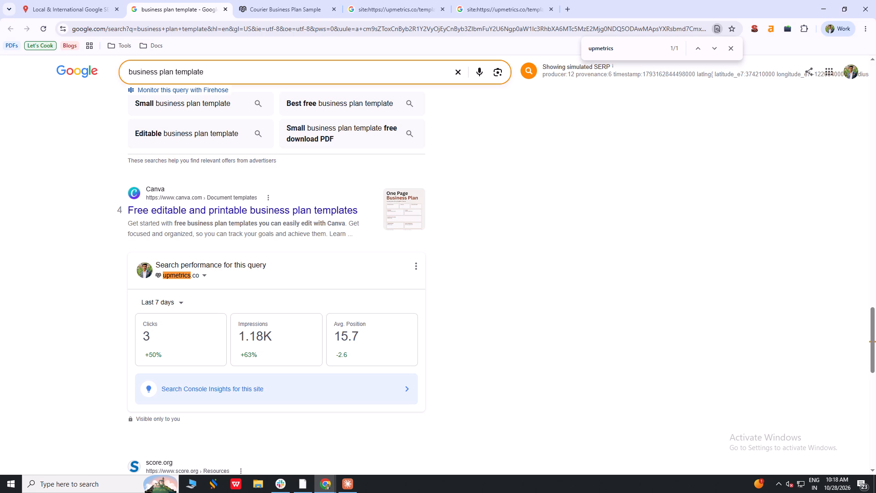
Look through the rest of the first results page, open the second page, and check it for "upmetrics".
scroll(545, 311, down, 1)
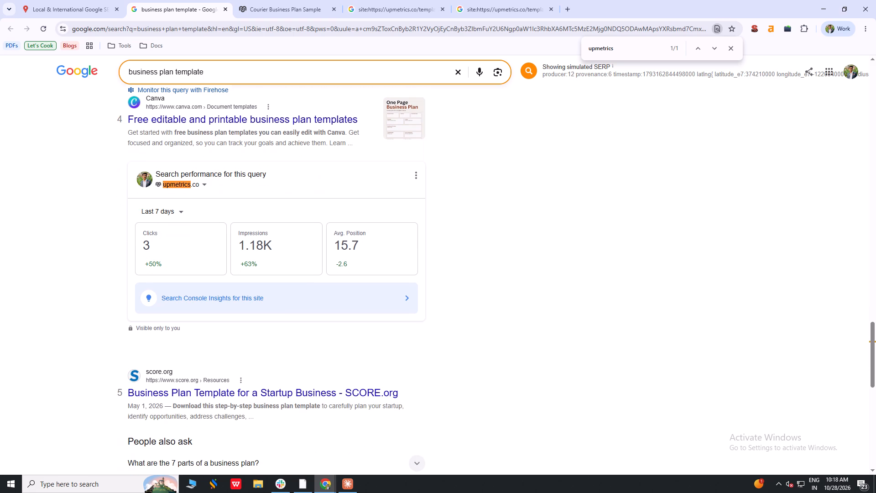
scroll(545, 311, down, 3)
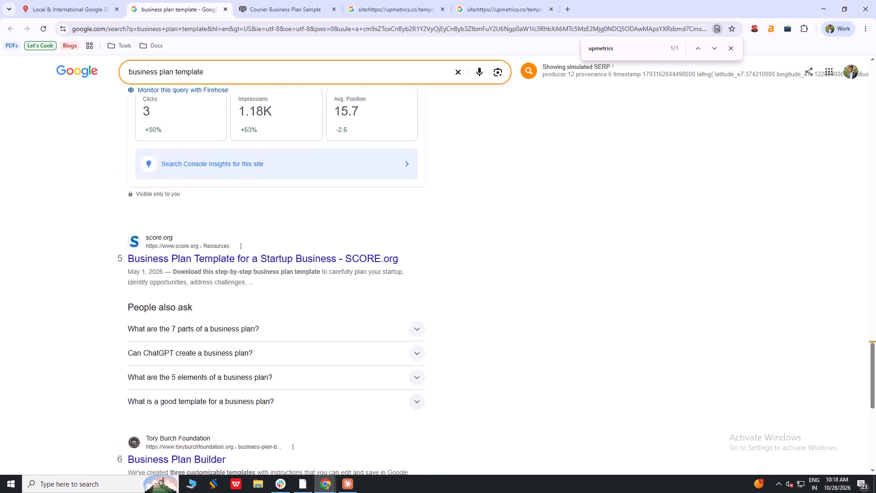
scroll(545, 311, down, 6)
click(335, 382)
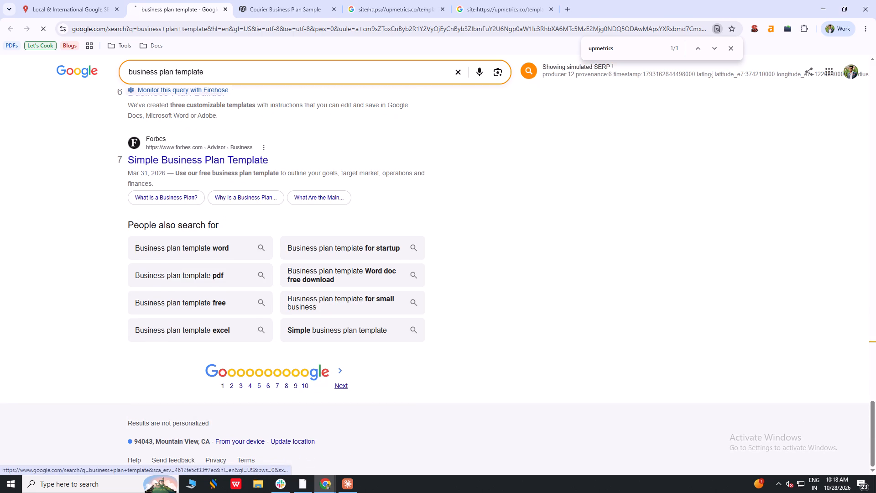
key(ctrl+f)
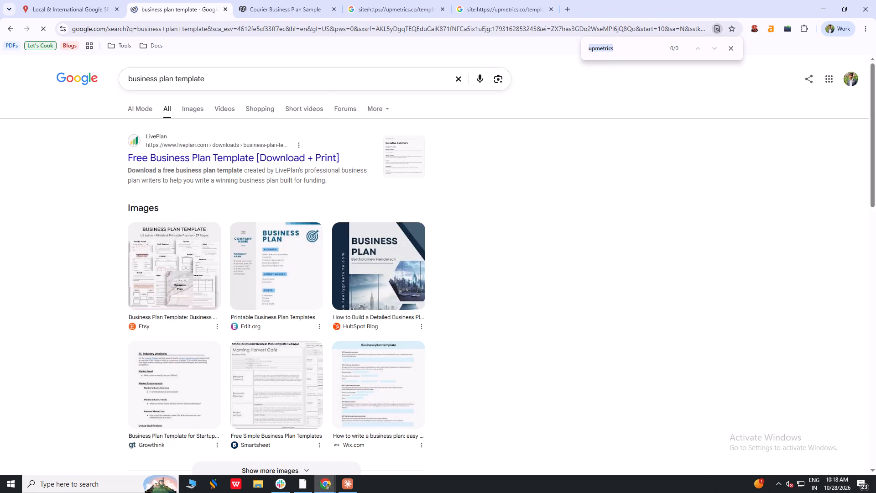
scroll(507, 336, down, 10)
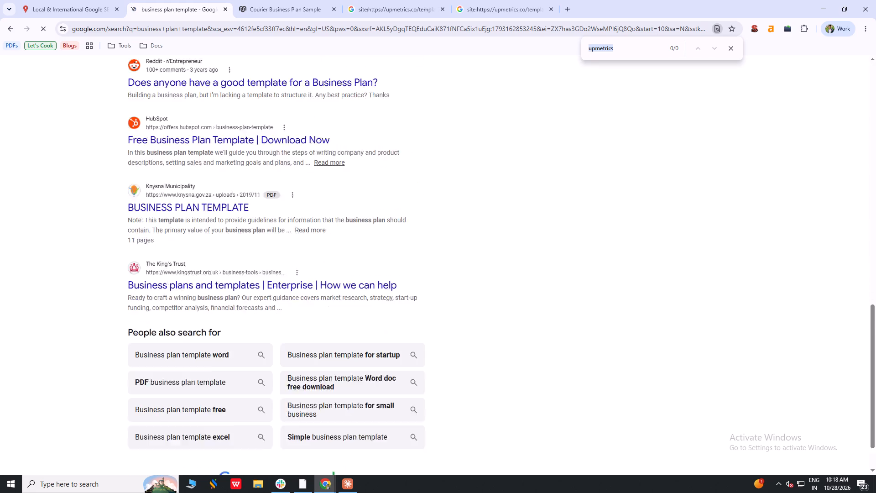
scroll(507, 336, down, 4)
Open the third results page and check its listings for "upmetrics".
click(348, 437)
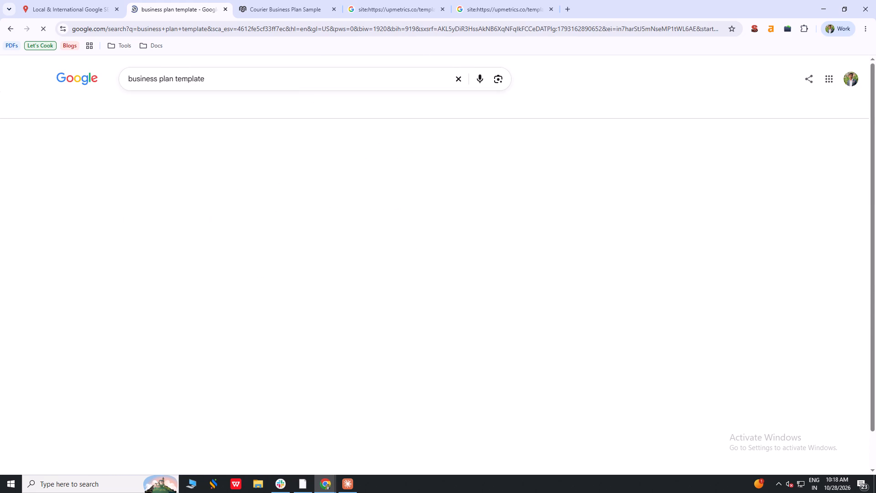
key(ctrl+f)
scroll(521, 310, down, 2)
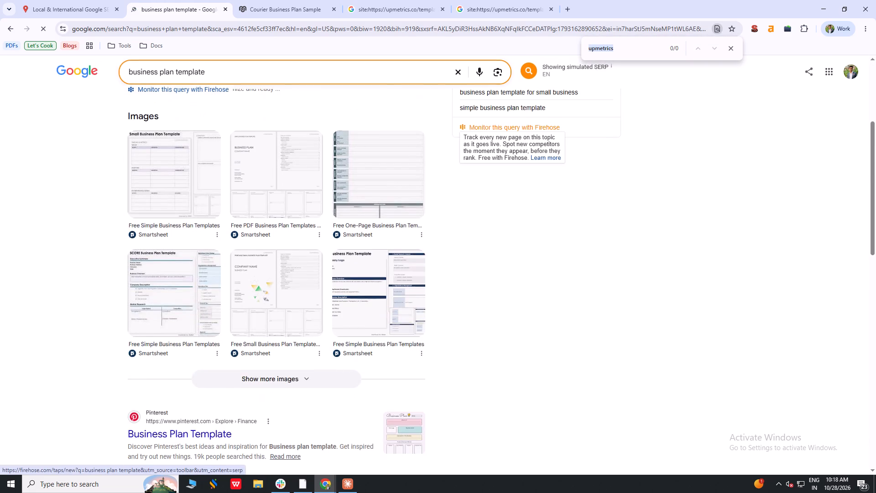
scroll(521, 310, down, 12)
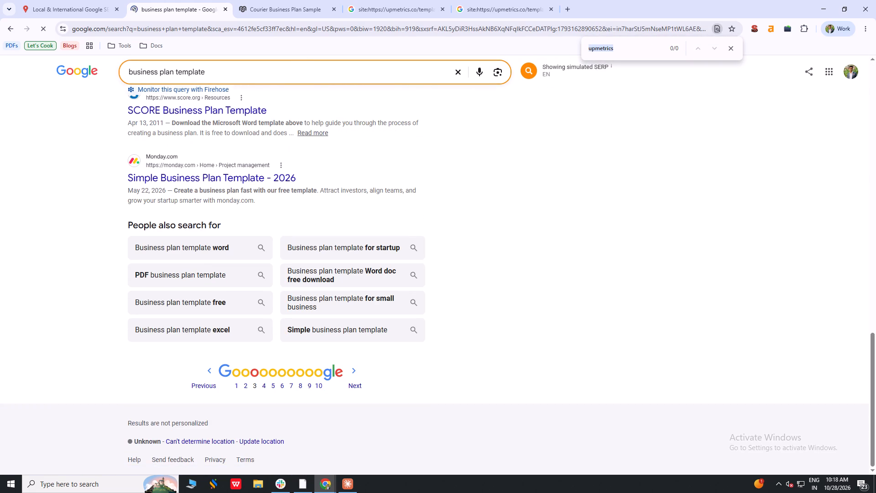
Open the fourth results page and check its listings for "upmetrics".
click(349, 382)
key(ctrl+f)
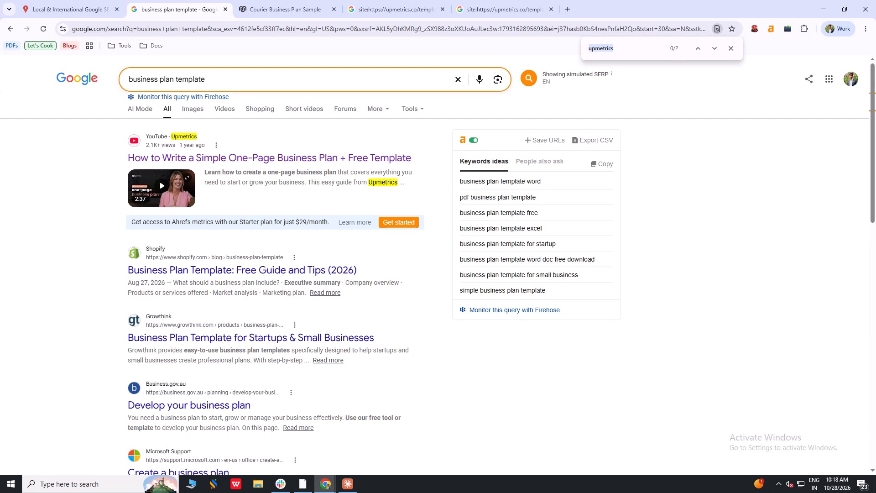
scroll(458, 348, down, 5)
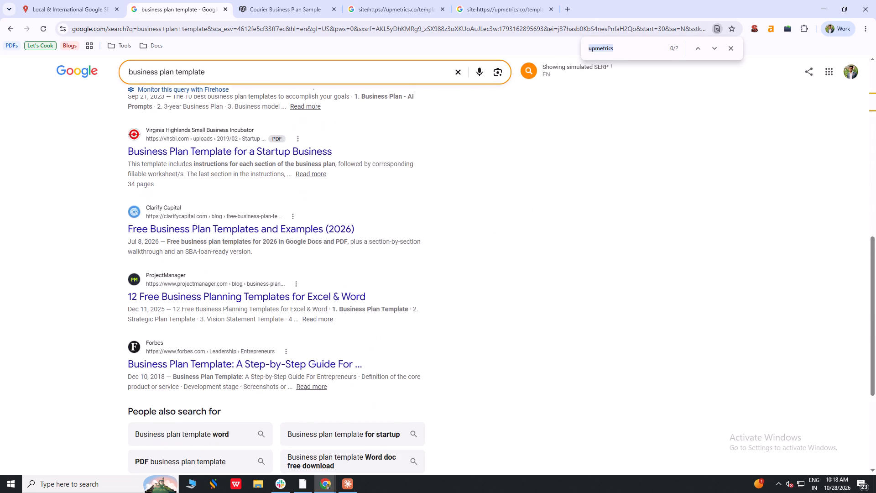
scroll(458, 348, down, 4)
Open the fifth results page and check its listings for "upmetrics".
click(350, 379)
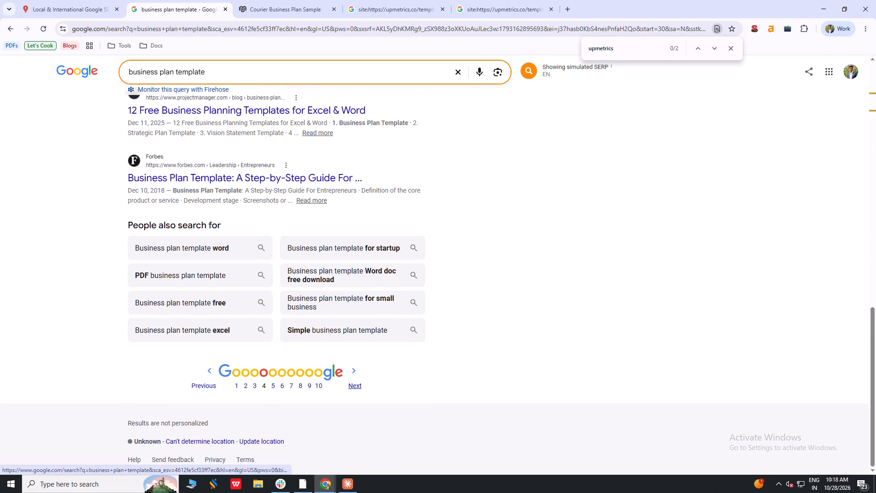
key(ctrl+f)
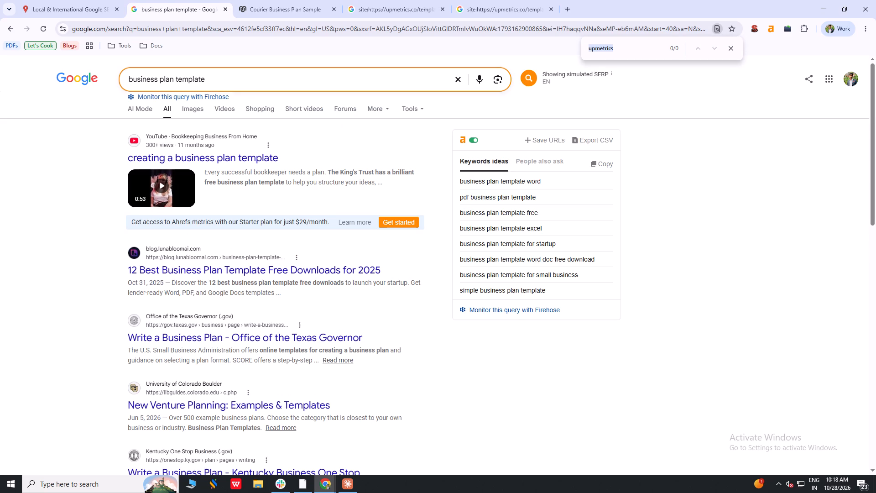
scroll(473, 388, down, 3)
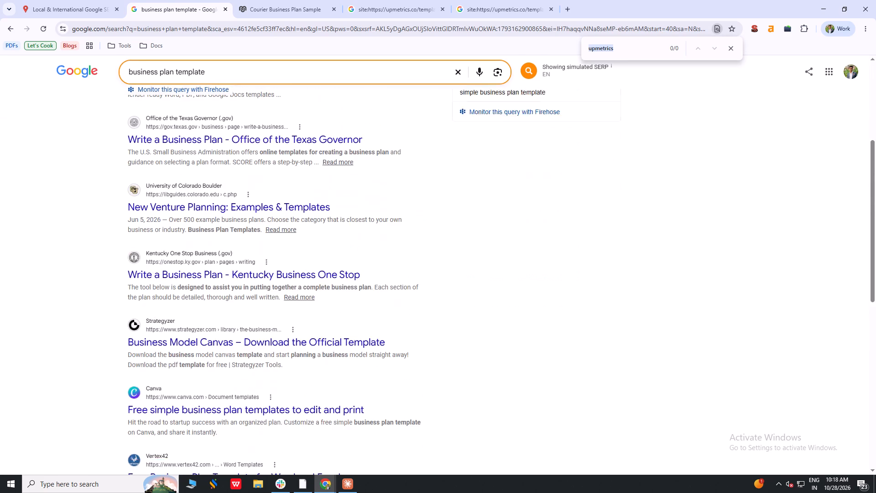
scroll(470, 389, down, 7)
Open the sixth results page and check its listings for "upmetrics".
click(359, 379)
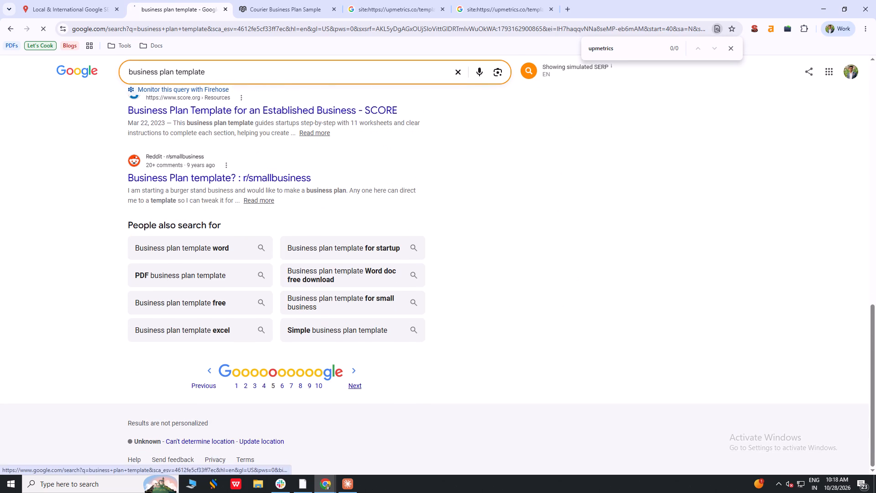
key(ctrl+f)
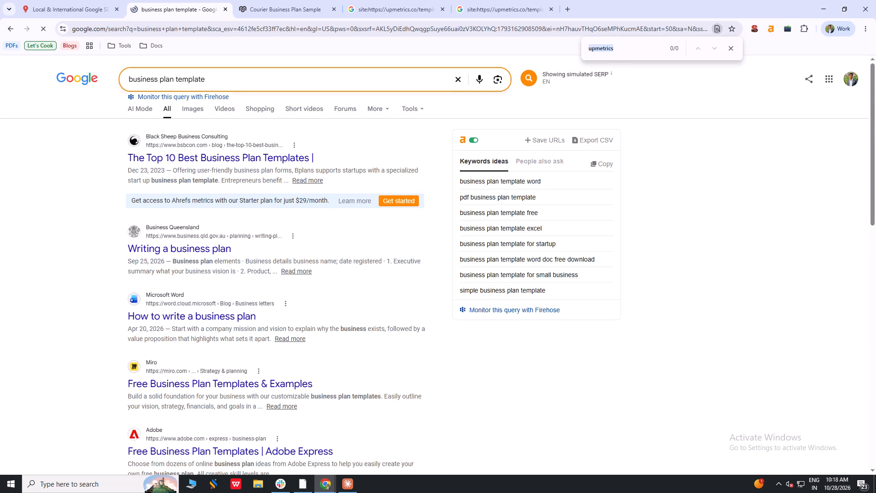
scroll(428, 291, down, 5)
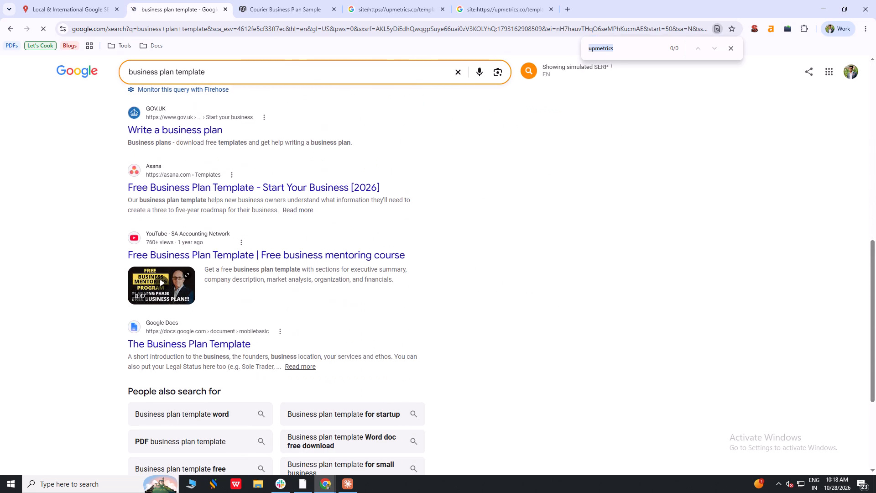
scroll(445, 293, down, 3)
scroll(492, 308, down, 3)
Open the seventh results page and check its listings for "upmetrics".
click(360, 383)
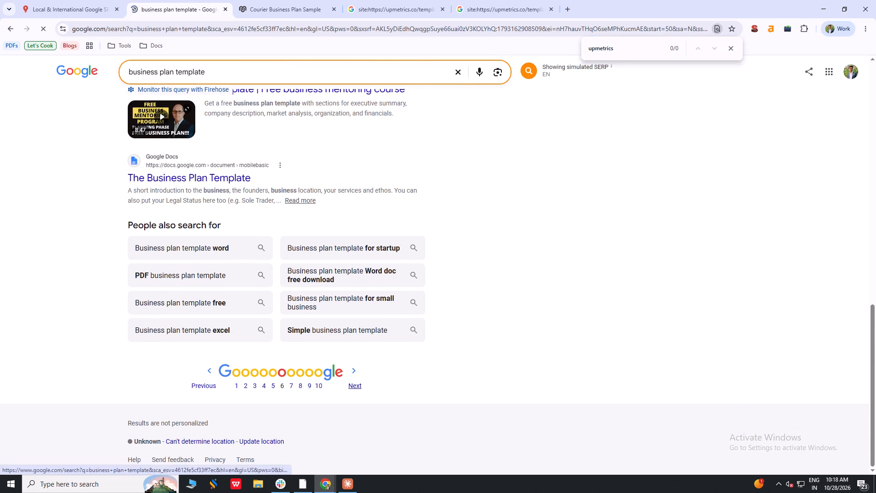
key(ctrl+f)
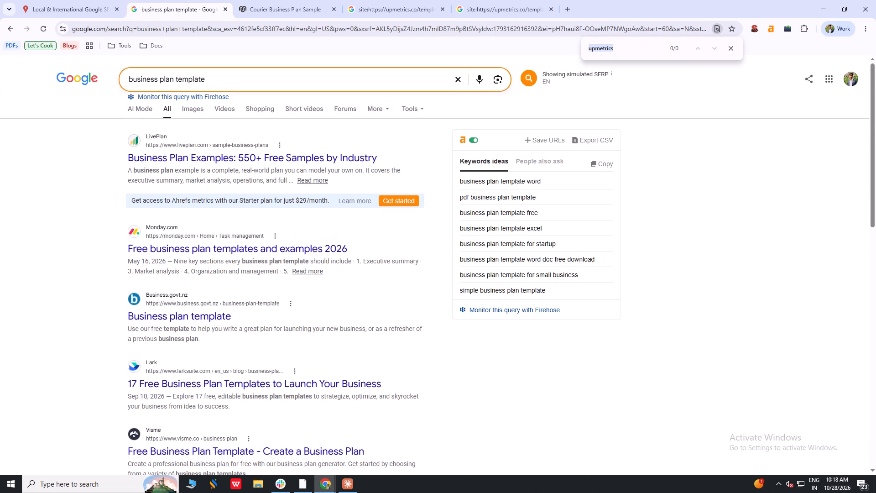
scroll(410, 236, down, 6)
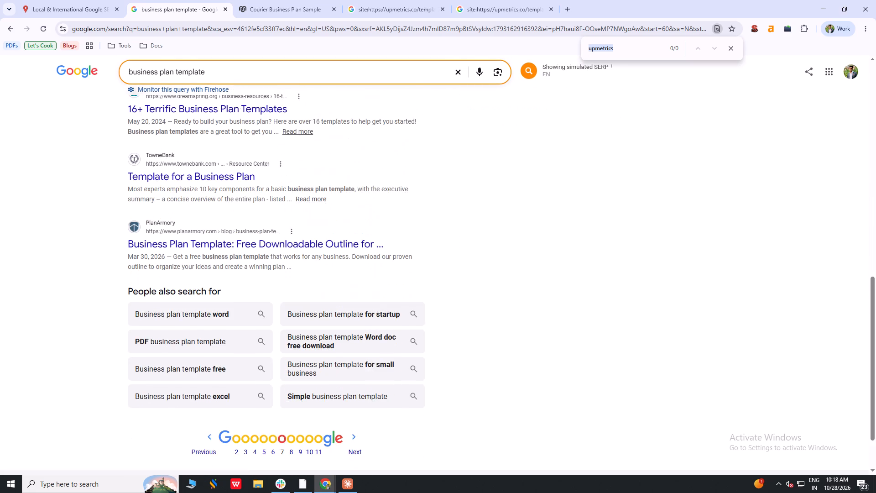
scroll(410, 236, down, 2)
Open the eighth results page and check its listings for "upmetrics".
click(355, 381)
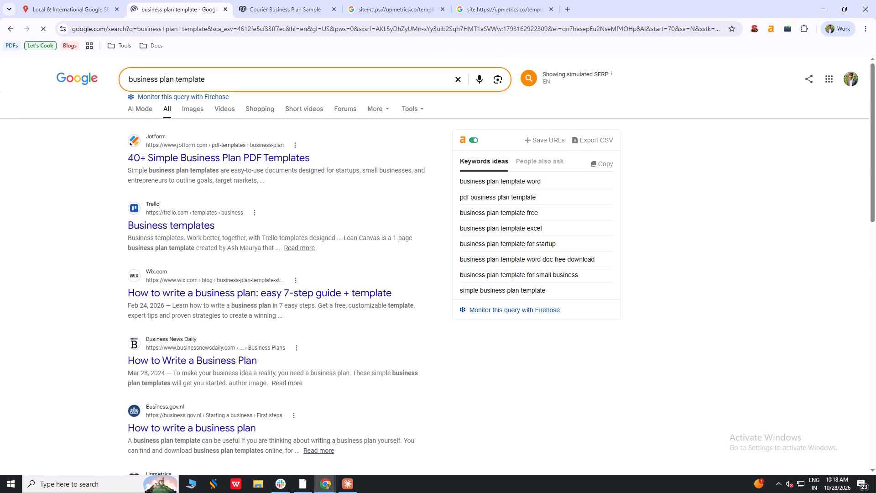
key(ctrl+f)
scroll(166, 263, down, 2)
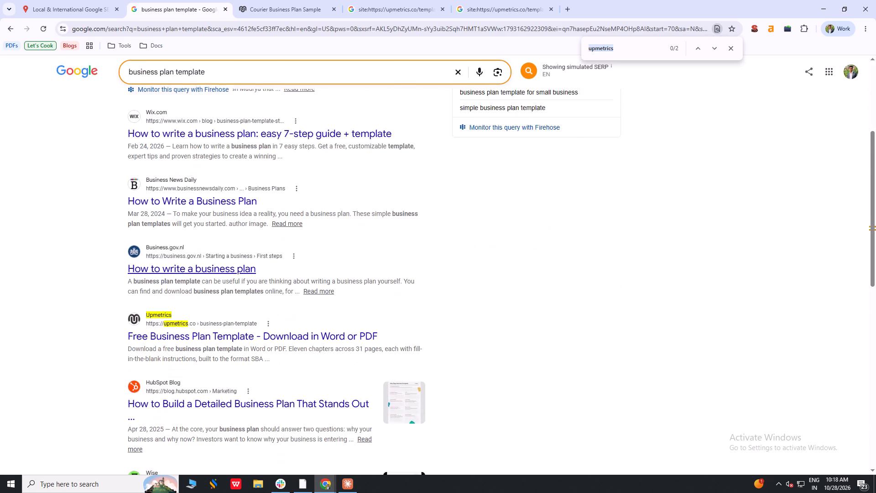
scroll(182, 255, down, 1)
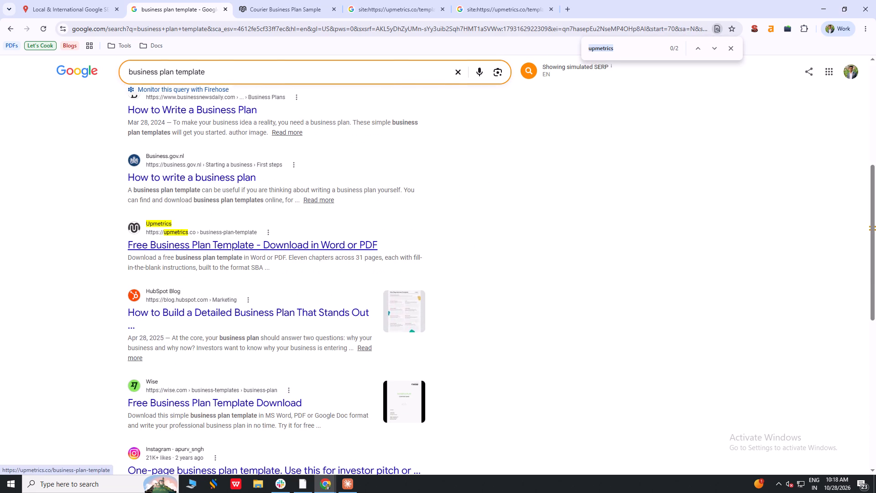
scroll(353, 247, down, 4)
Work out the position of the upmetrics.co business-plan-template listing among the results on the eighth page.
scroll(354, 246, up, 1)
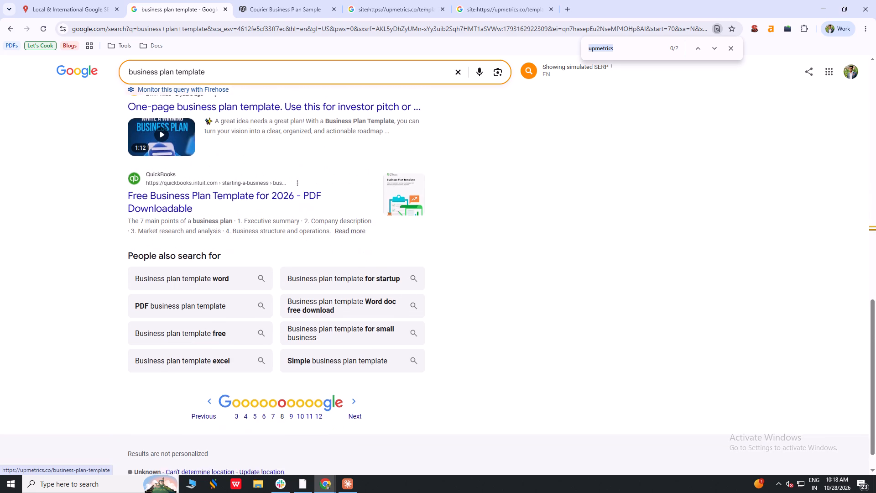
scroll(354, 246, up, 8)
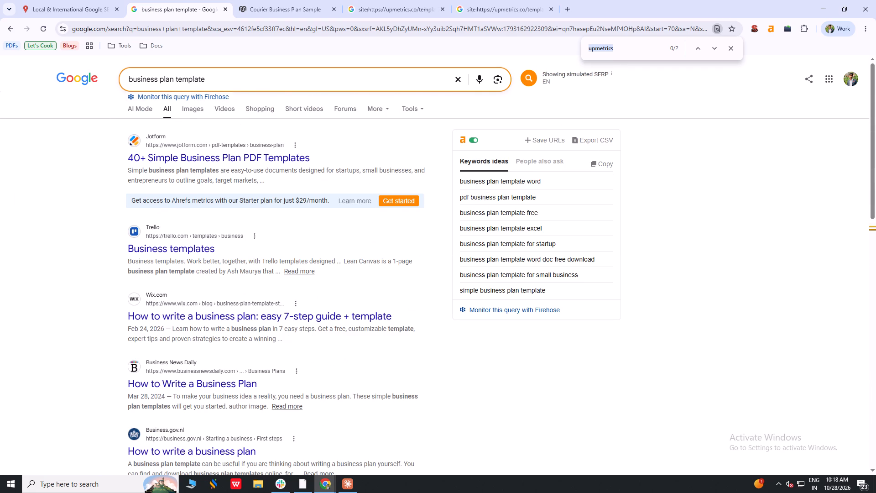
scroll(189, 248, down, 1)
scroll(195, 289, down, 2)
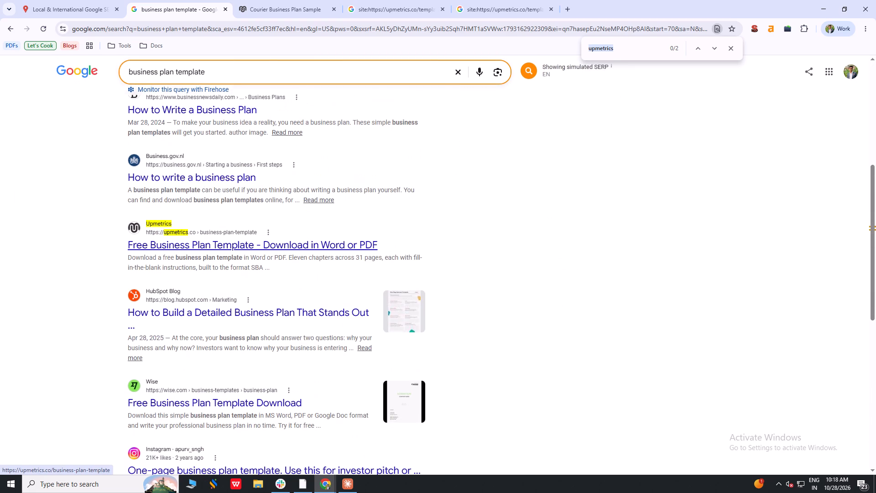
scroll(280, 248, up, 4)
scroll(242, 257, down, 2)
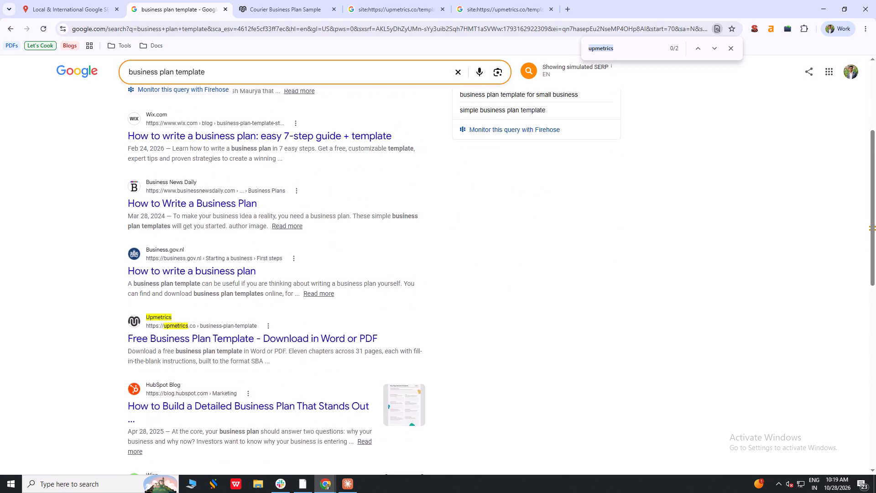
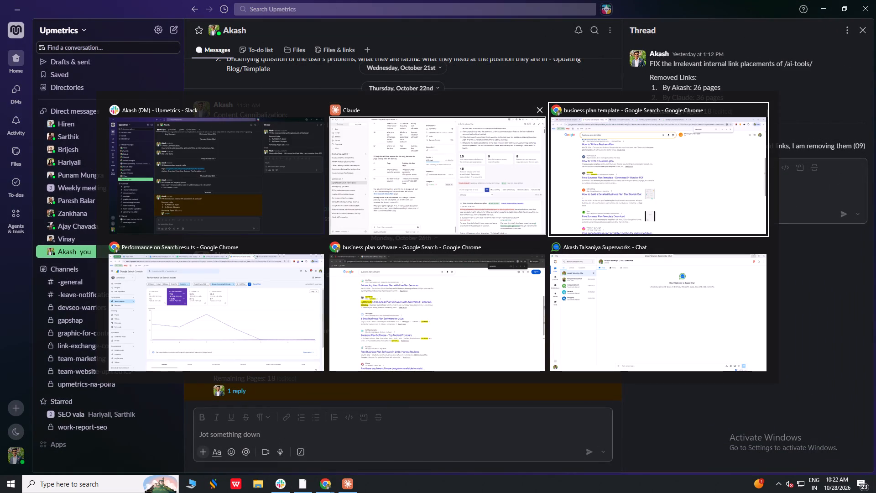
Switch to Search Console and review the pages breakdown for the "business plan template" query comparison.
key(alt+Tab)
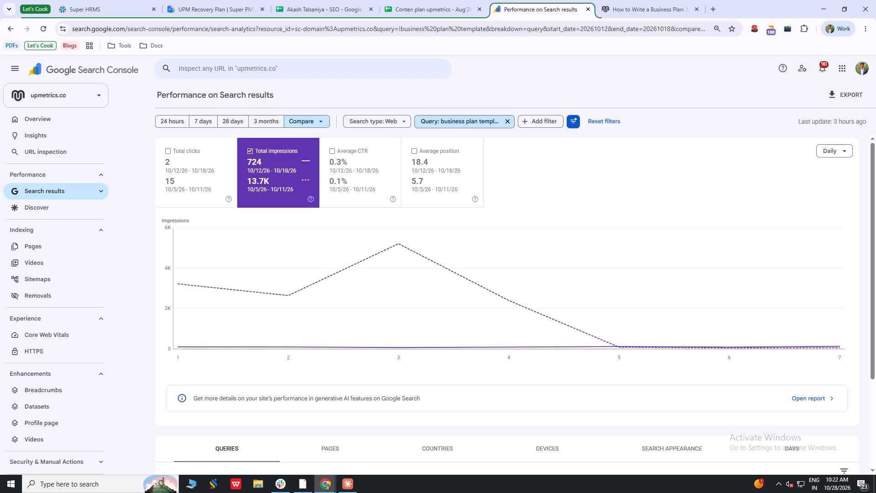
scroll(534, 255, down, 6)
click(321, 327)
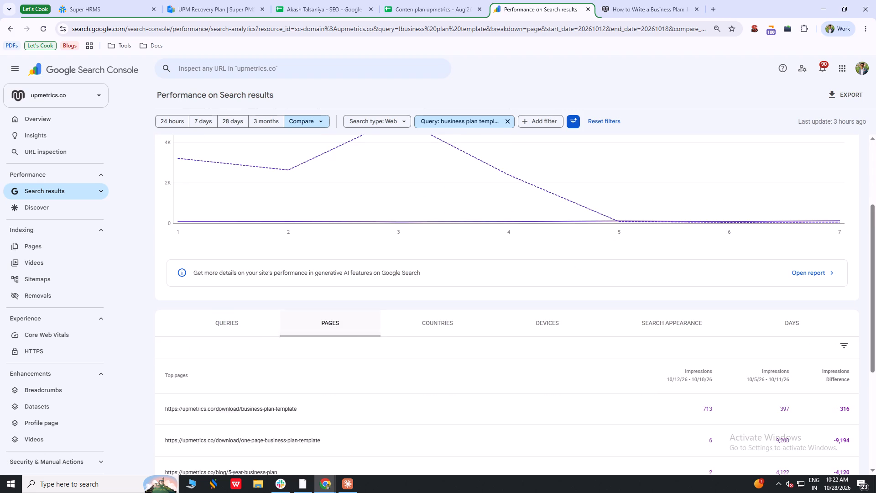
scroll(508, 248, down, 4)
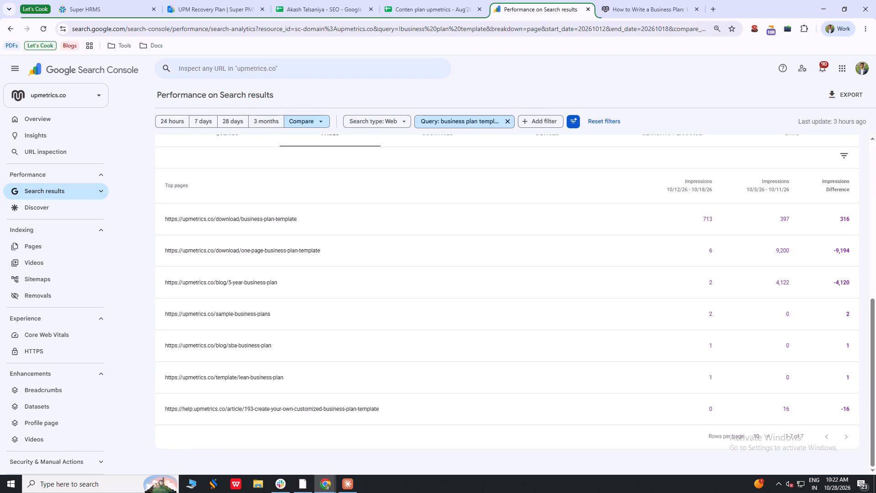
Open the Upmetrics LOG sheet of the SEO spreadsheet and search it for "car".
click(337, 5)
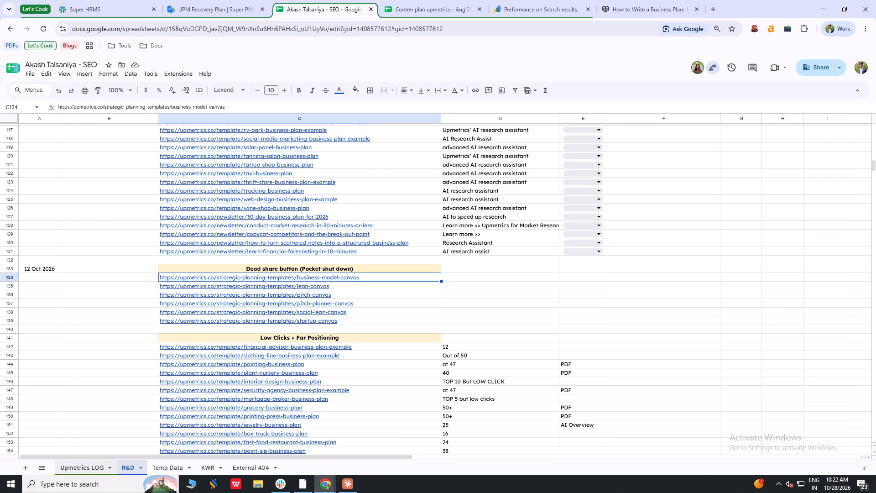
click(77, 471)
click(266, 354)
key(ctrl+f)
text(ca)
key(r)
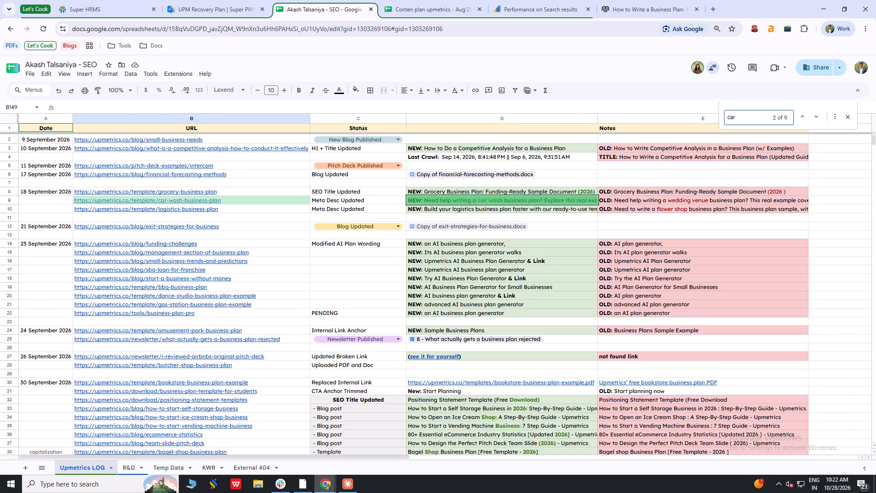
click(850, 116)
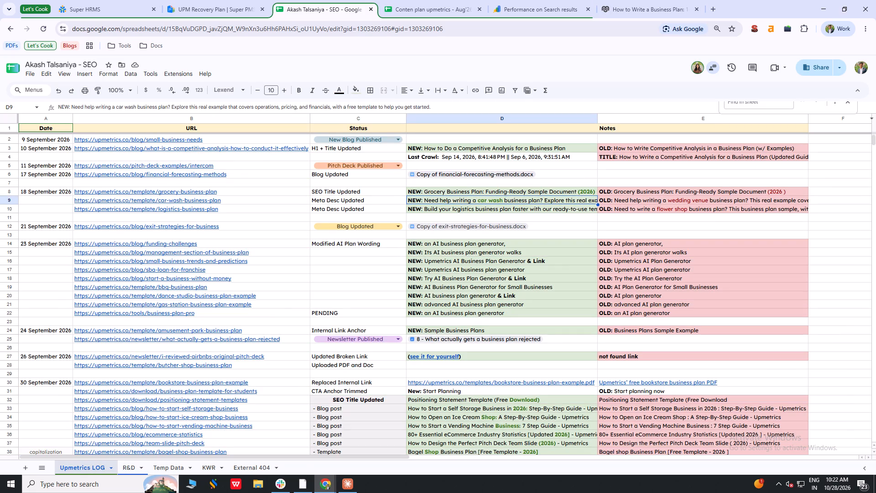
Copy the car-wash-business-plan template URL from the 18 September 2026 entries in the log.
click(568, 225)
click(269, 201)
key(ctrl+c)
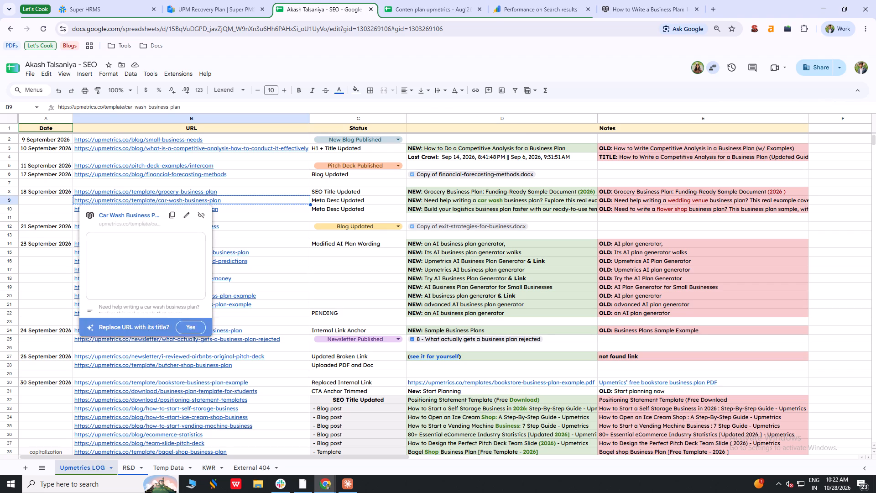
key(ctrl+c)
key(ctrl+c)
key(ctrl+c)
key(ctrl+c)
key(ctrl+c)
key(ctrl+c)
key(ctrl+c)
key(ctrl+c)
key(ctrl+c)
key(ctrl+c)
key(ctrl+c)
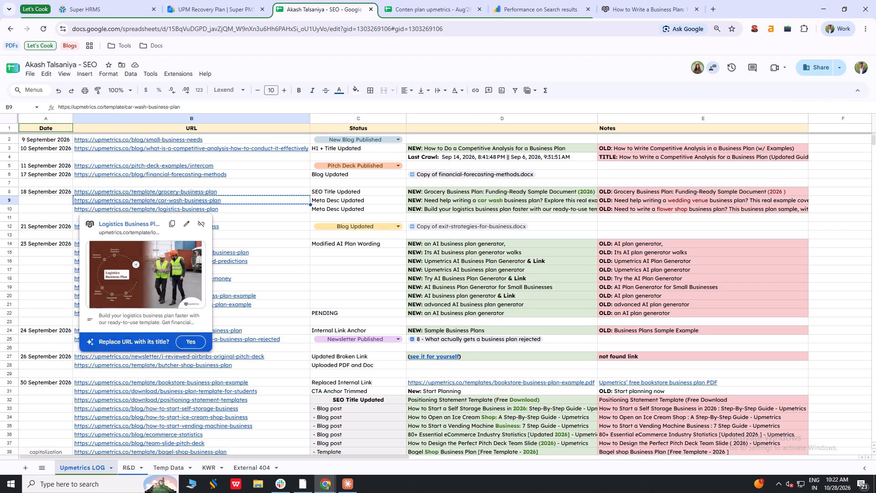
key(ctrl+c)
Return to Search Console, remove the "business plan template" query filter and set the date range to 3 months.
click(547, 0)
click(447, 122)
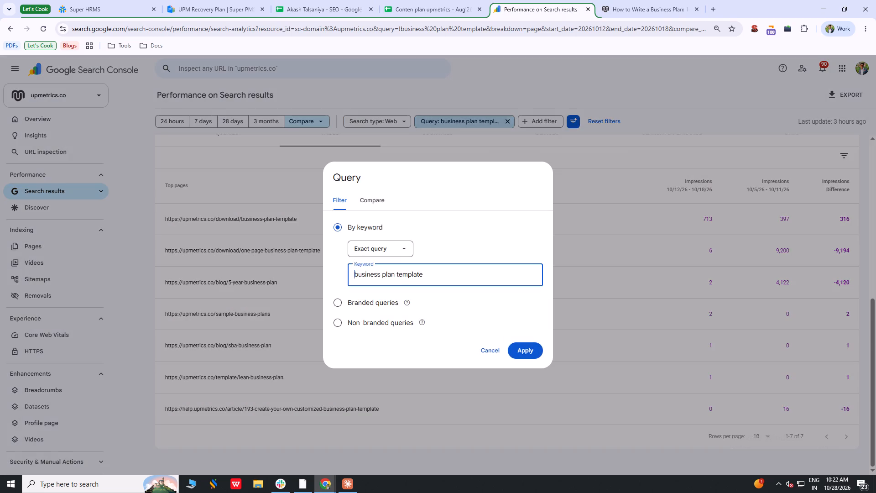
double_click(508, 122)
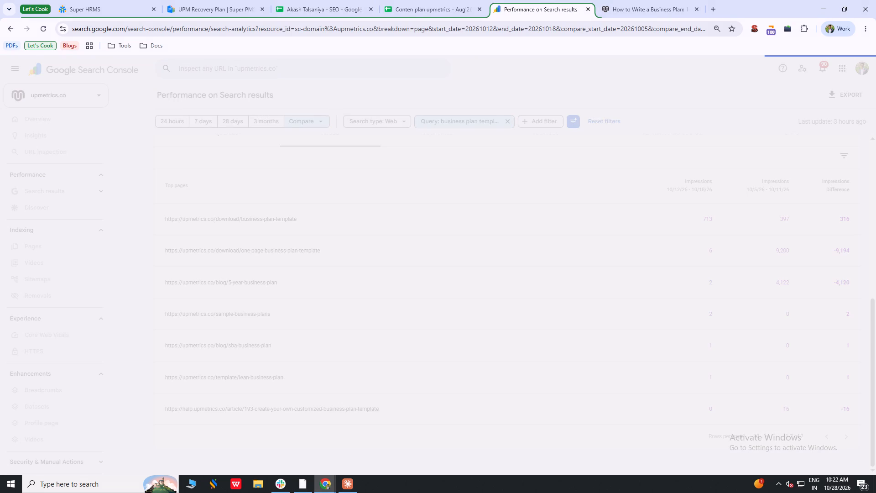
scroll(312, 285, up, 5)
scroll(385, 202, up, 6)
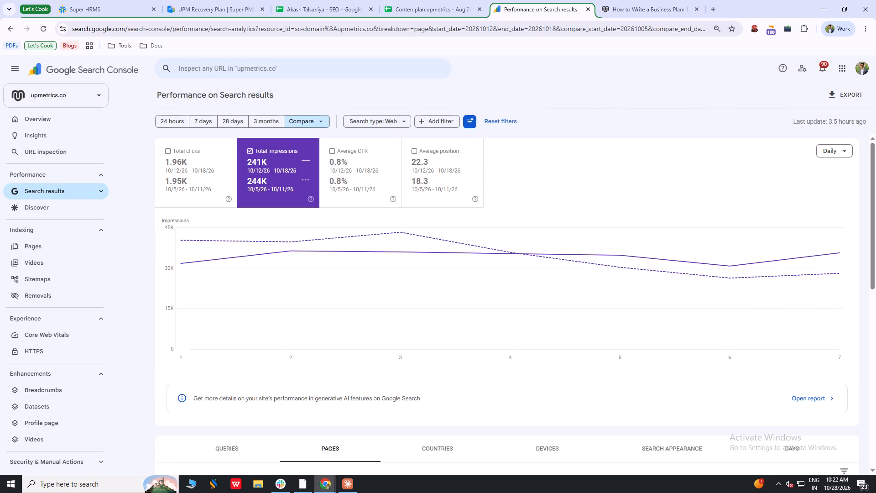
click(261, 118)
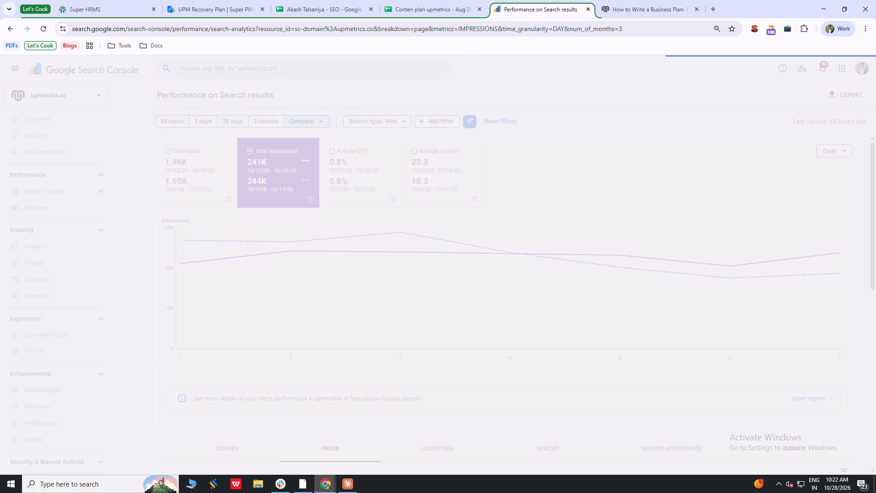
click(435, 122)
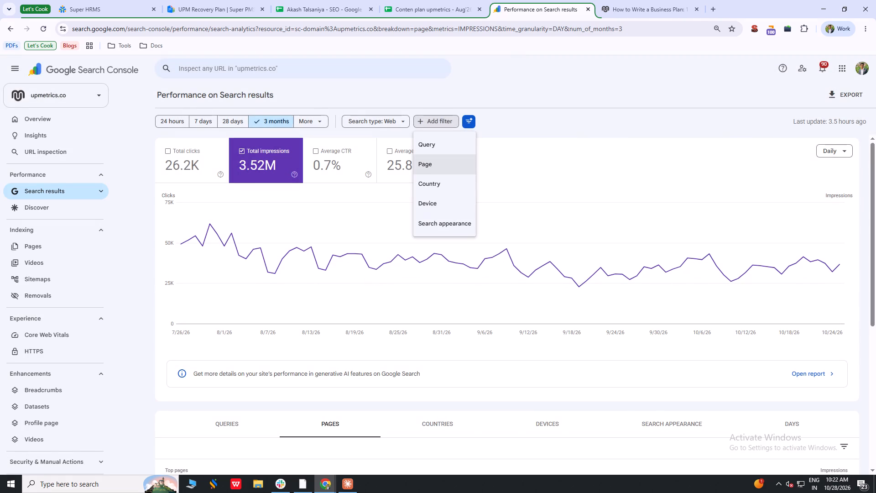
click(438, 162)
key(ctrl+v)
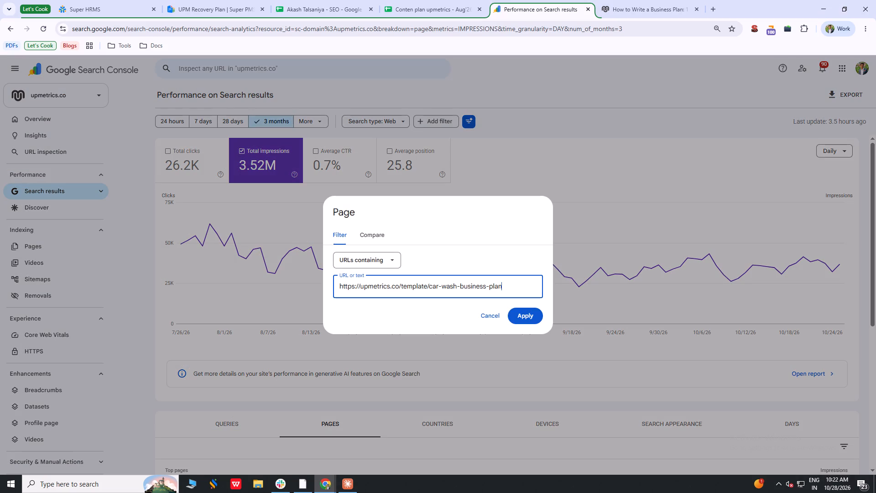
click(528, 314)
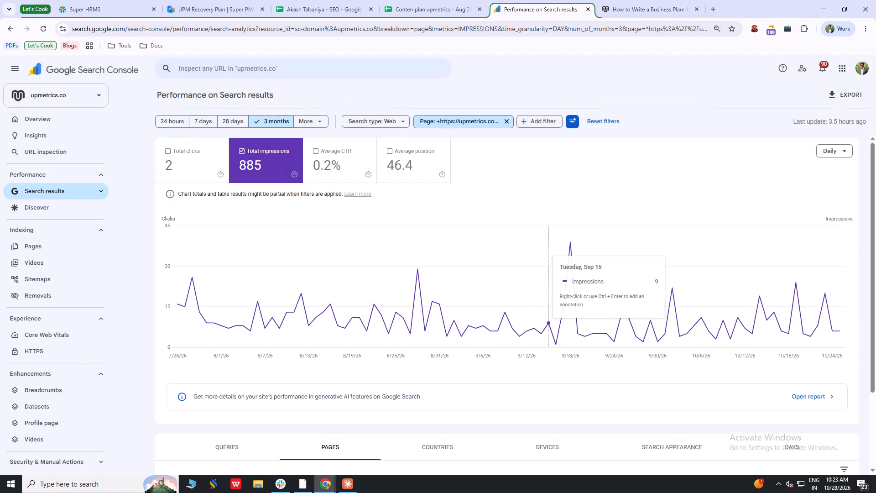
Check the car wash page's Upmetrics LOG entry against its 3-month impressions chart in Search Console.
click(323, 0)
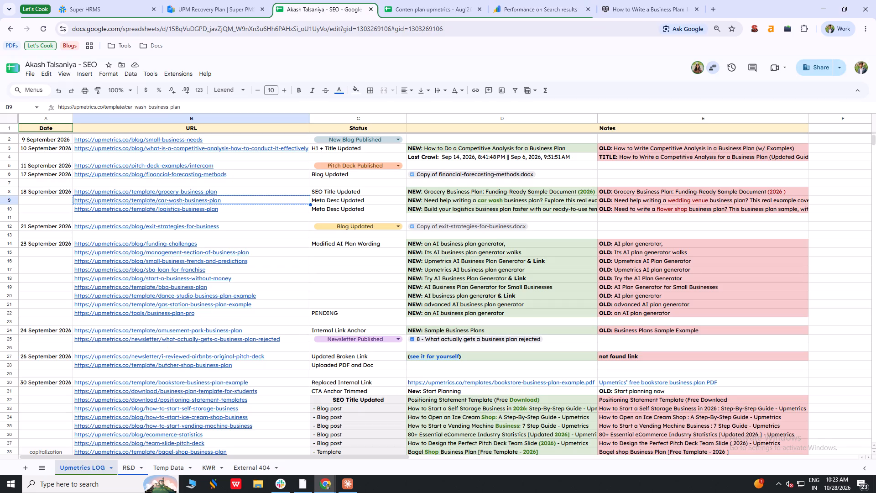
click(518, 0)
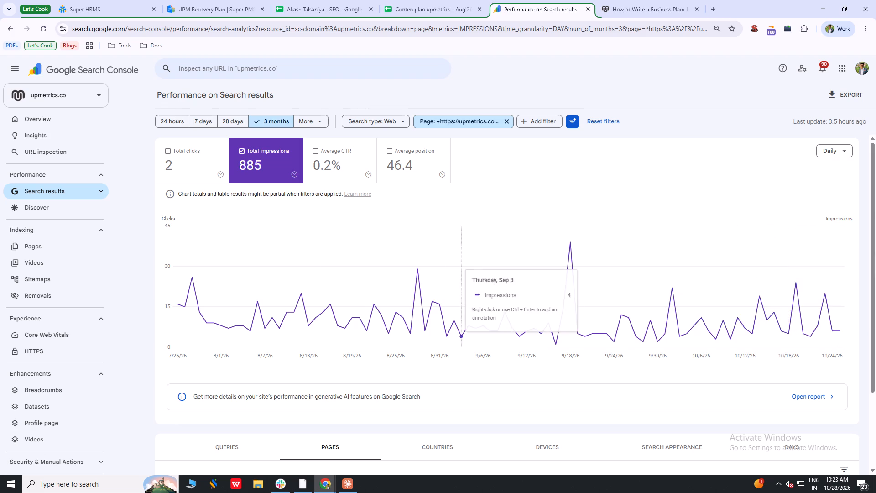
scroll(263, 261, down, 6)
scroll(472, 287, up, 6)
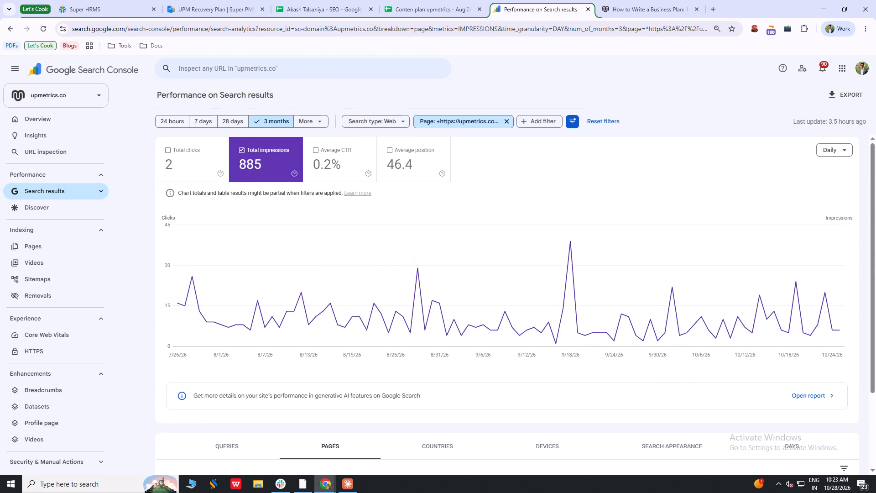
Add average position to the car wash page's performance chart.
click(406, 164)
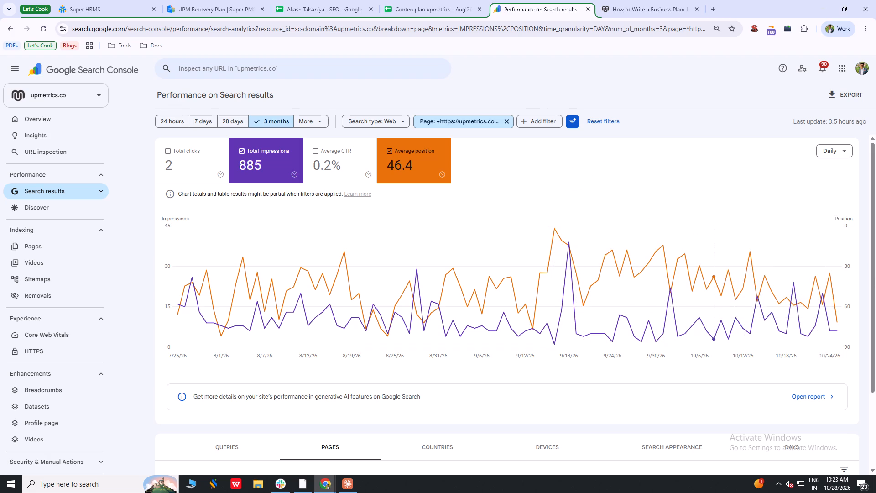
click(676, 106)
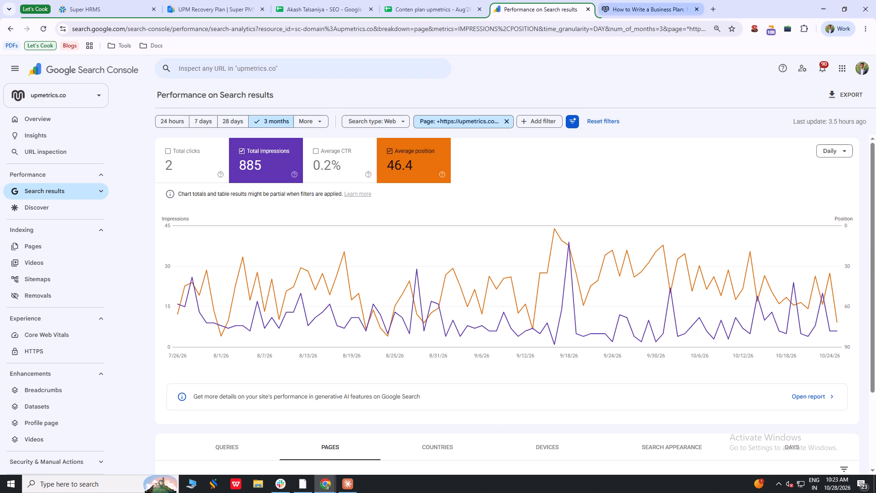
Close the "How to Write a Business Plan" page.
click(631, 0)
middle_click(635, 2)
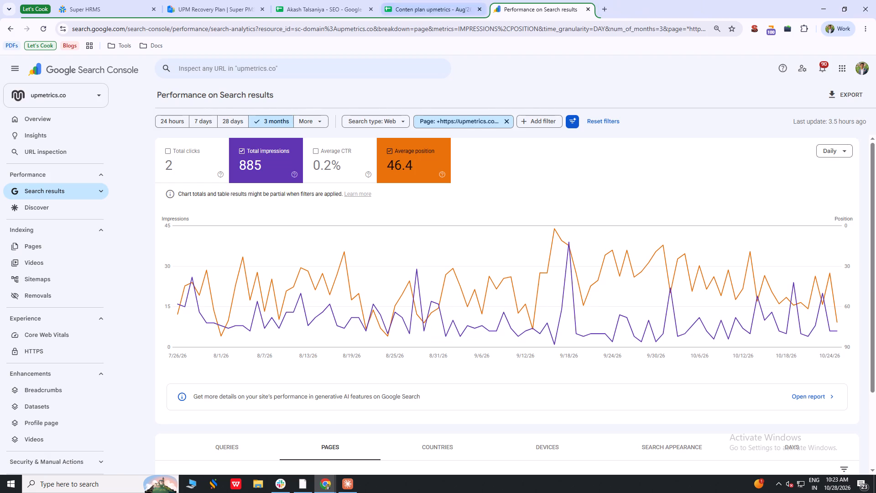
Look through the External 404 sheet of the SEO spreadsheet for the pages with broken external links.
click(318, 0)
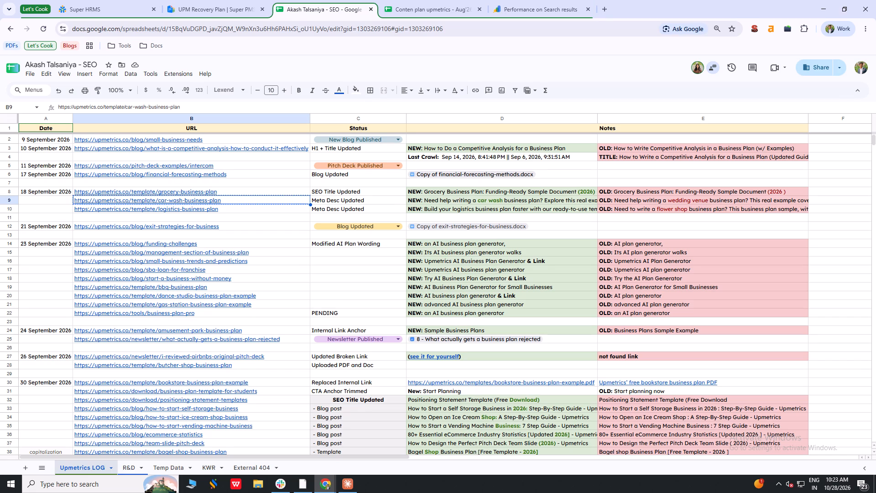
click(254, 467)
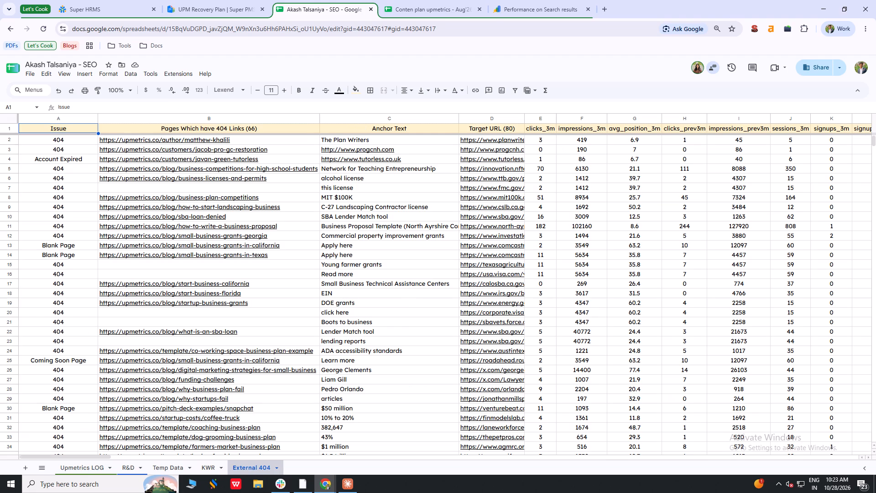
click(289, 229)
click(270, 299)
click(279, 354)
scroll(358, 300, down, 1)
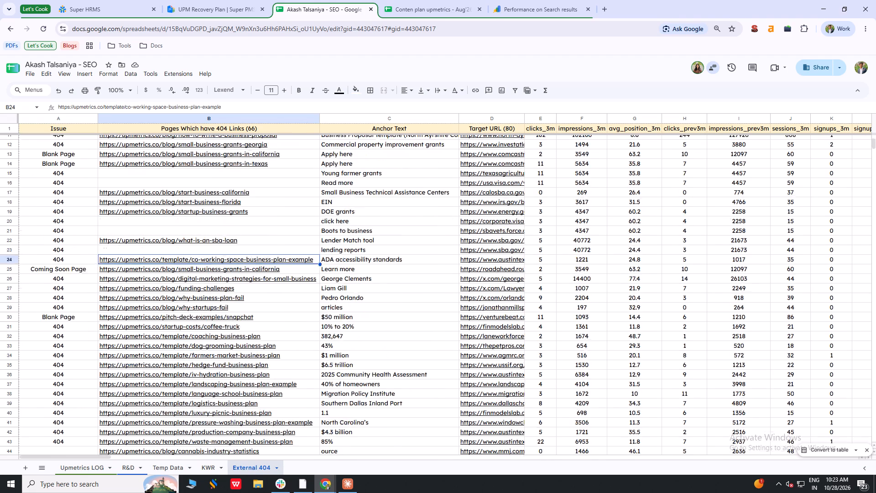
scroll(359, 300, down, 1)
scroll(359, 300, up, 9)
Copy the small-business-budget-guide blog URL marked "Need To refresh" from the Temp Data sheet.
click(210, 473)
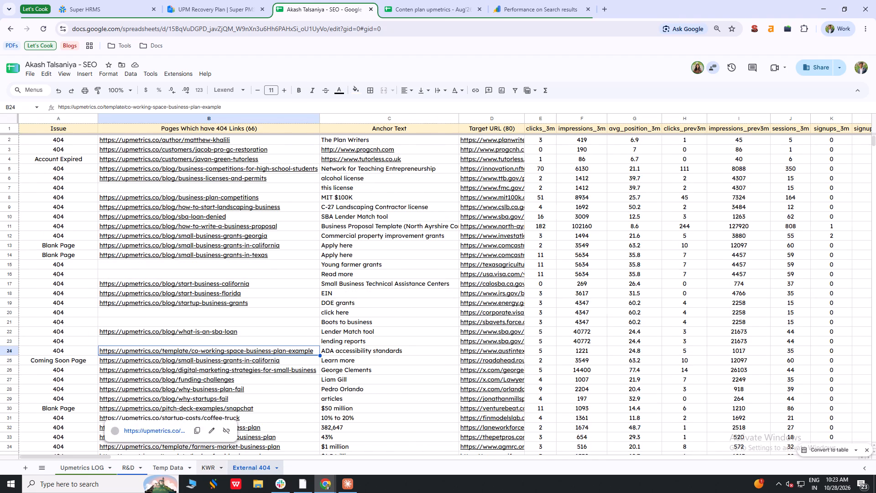
click(158, 469)
scroll(226, 320, down, 2)
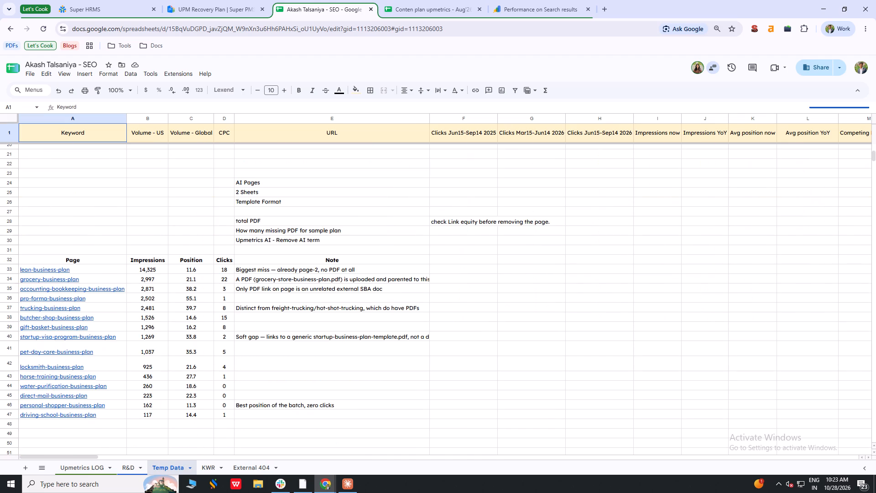
scroll(286, 318, down, 3)
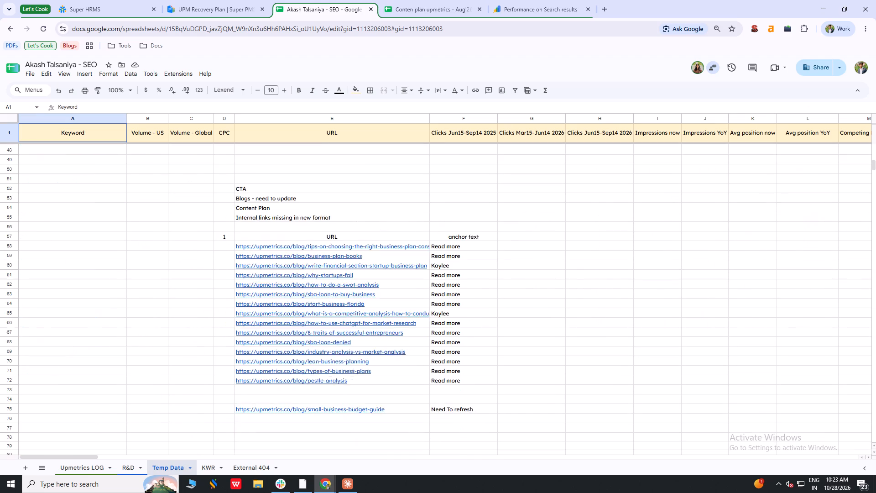
scroll(286, 318, down, 1)
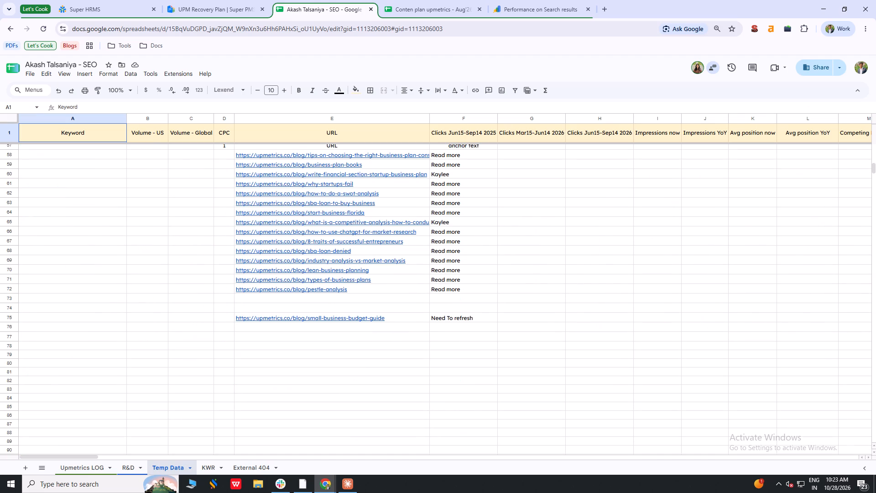
click(402, 318)
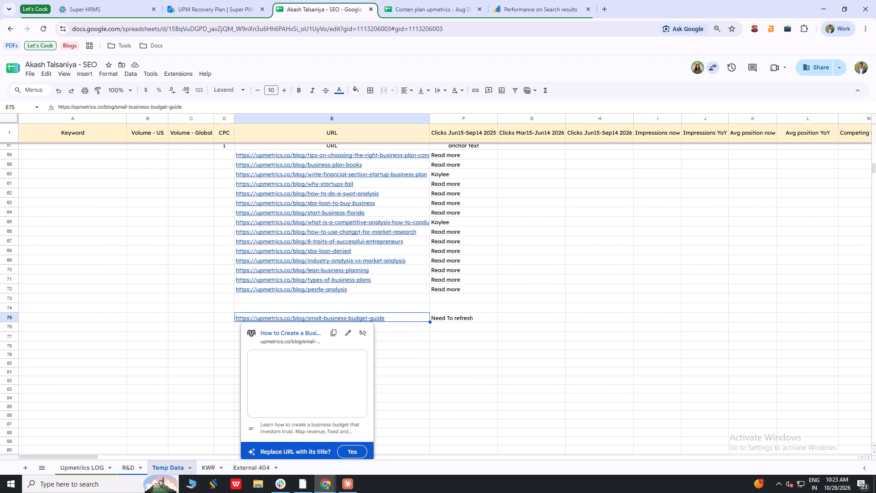
key(ctrl+c)
key(ctrl+c)
key(ctrl+c)
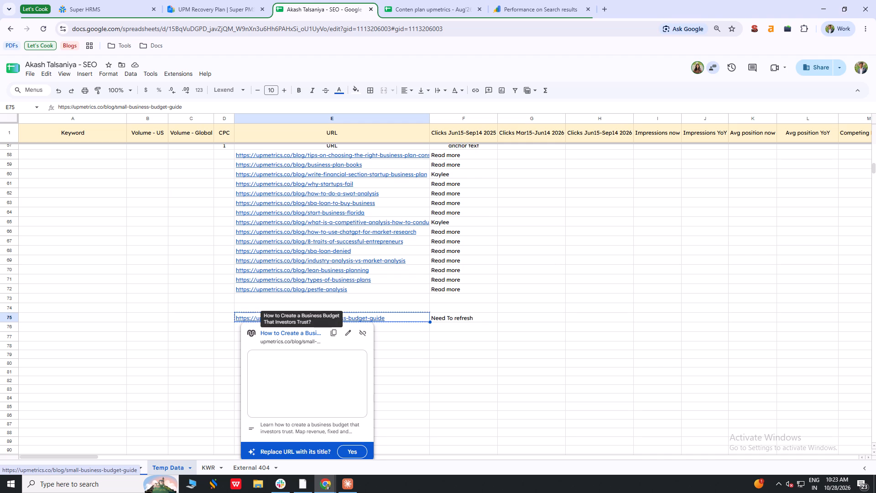
key(ctrl+c)
key(ctrl+c)
key(ctrl+c)
click(534, 0)
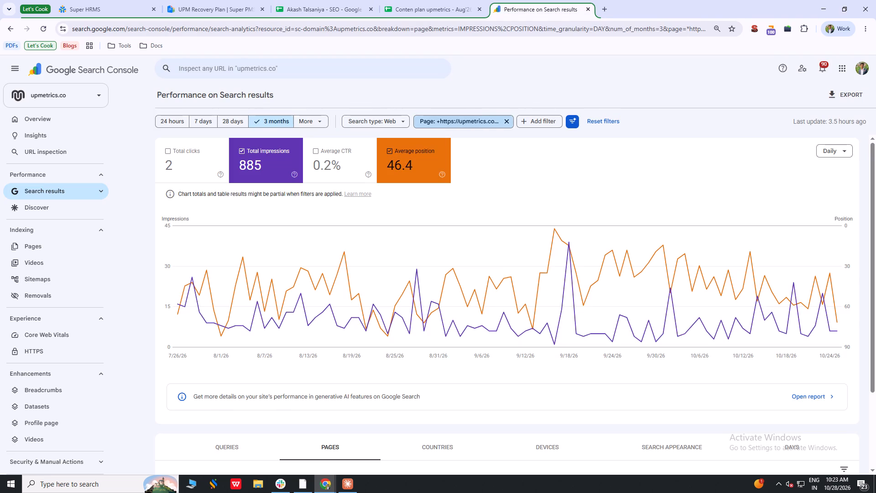
click(448, 121)
key(ctrl+a)
key(ctrl+v)
click(522, 319)
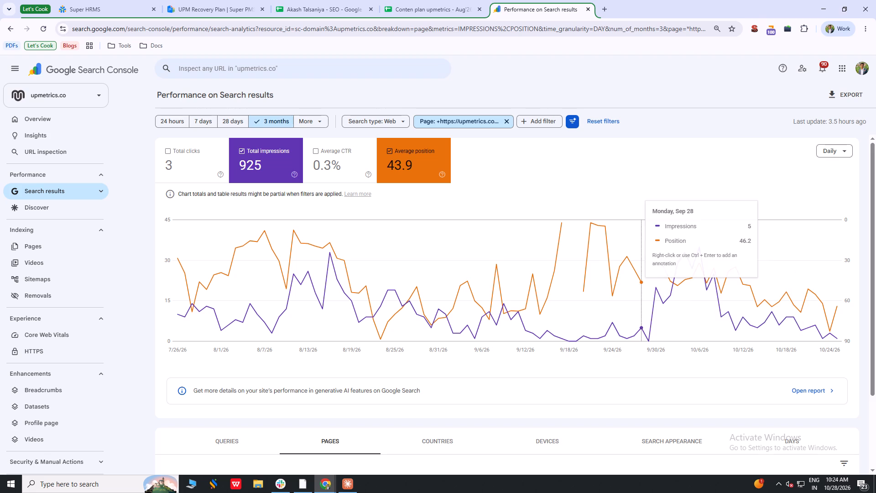
Examine the budget guide's impressions and average position in the 3-month chart and the pages table.
scroll(500, 211, down, 5)
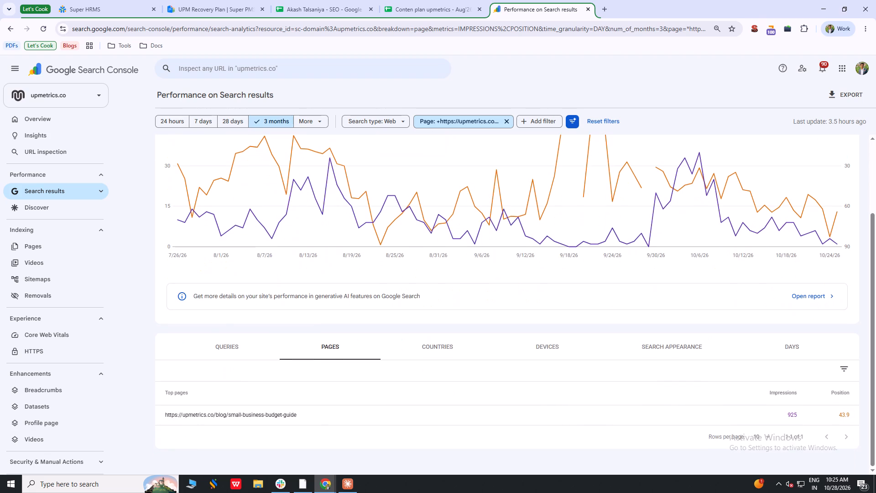
scroll(500, 211, down, 1)
scroll(617, 289, up, 4)
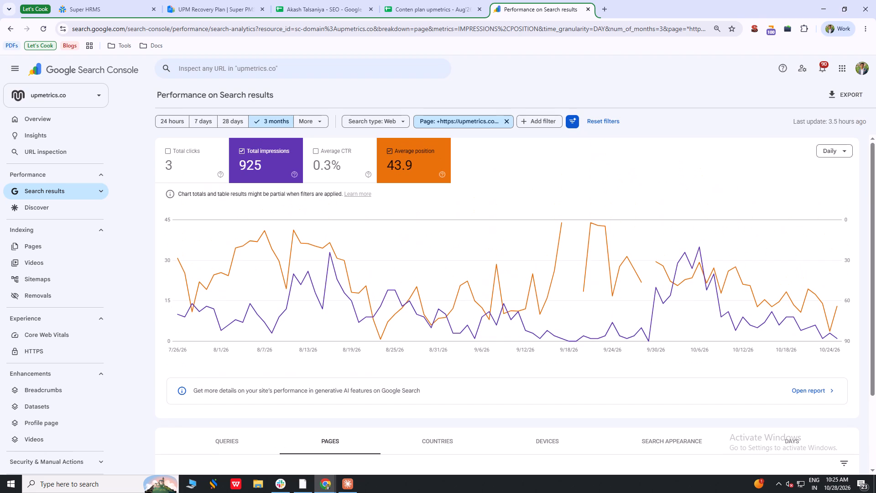
scroll(617, 289, up, 1)
scroll(546, 224, up, 4)
Copy the exit-strategies-for-business blog URL marked "Blog Updated" from the Upmetrics LOG sheet of the SEO spreadsheet.
click(339, 0)
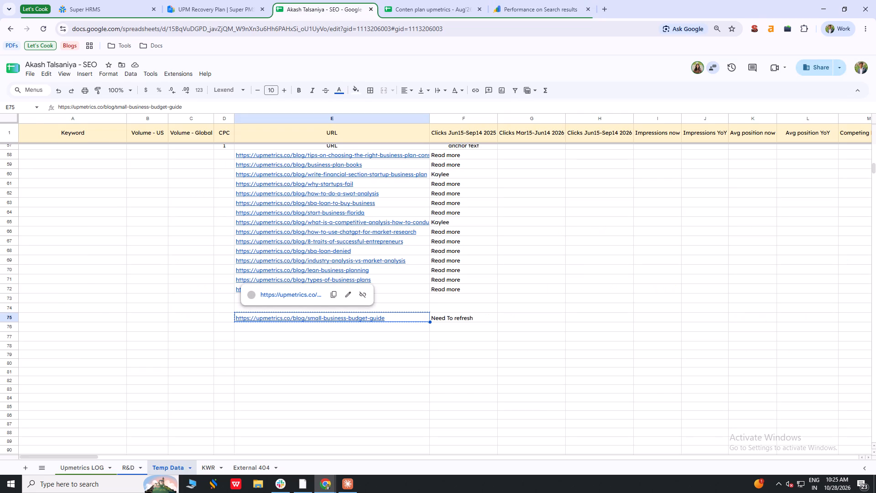
scroll(216, 242, up, 2)
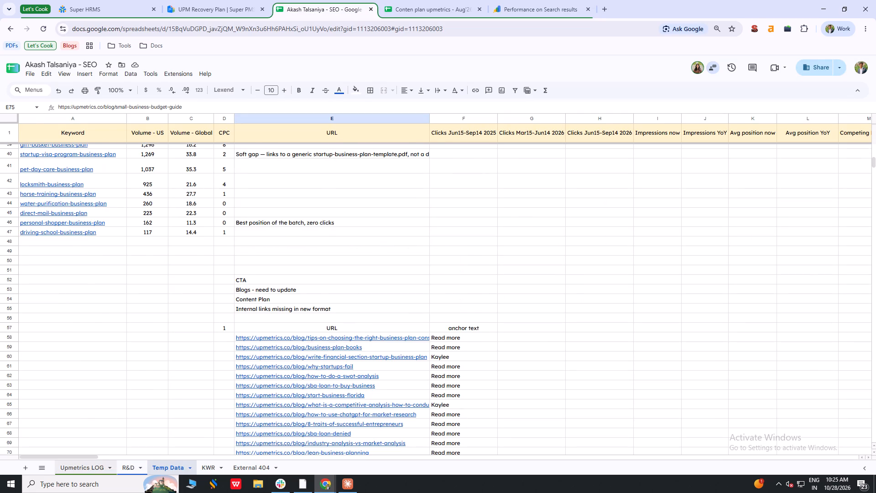
click(85, 471)
scroll(199, 287, down, 6)
scroll(229, 274, up, 6)
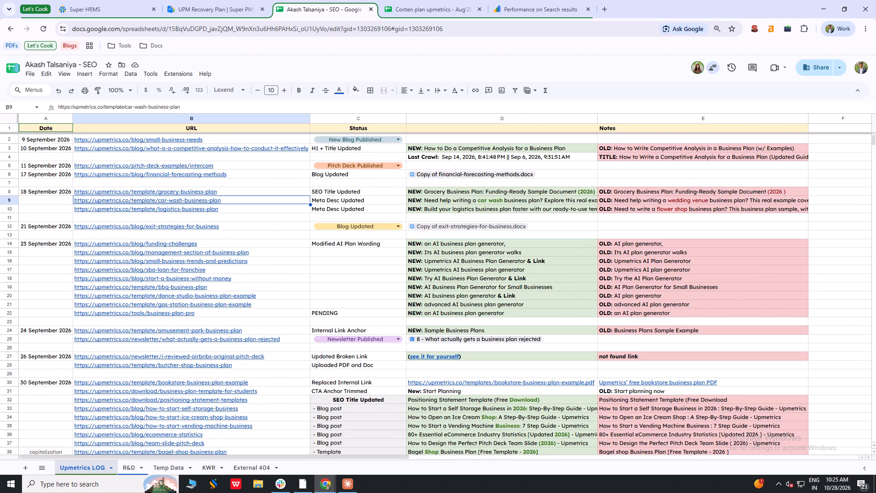
click(231, 226)
key(ctrl+c)
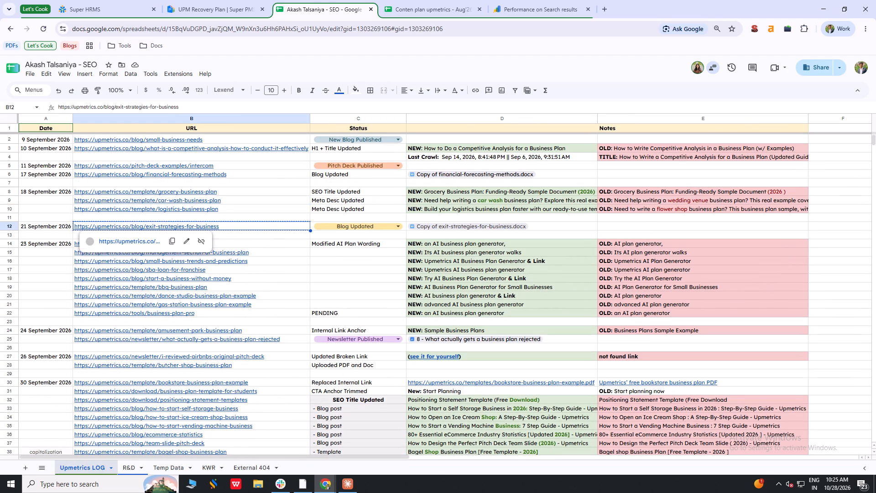
key(ctrl+c)
key(ctrl+c)
key(ctrl+c)
key(ctrl+c)
click(516, 0)
click(452, 118)
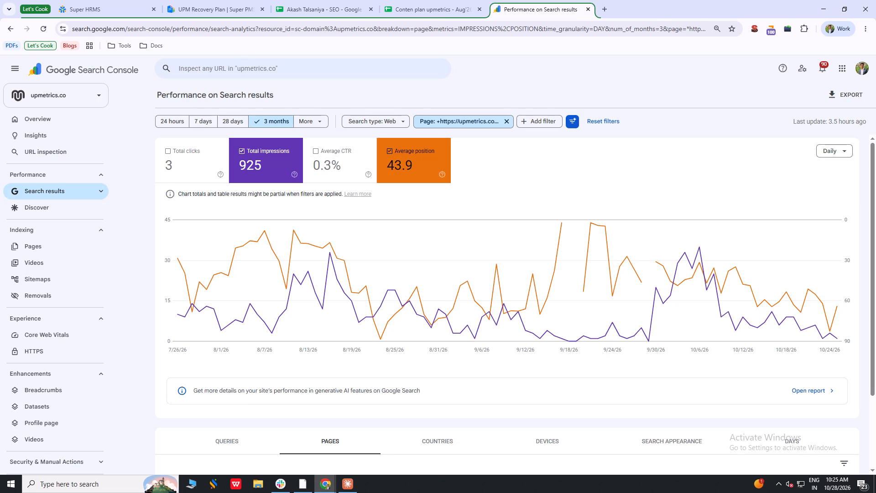
key(ctrl+a)
key(ctrl+a)
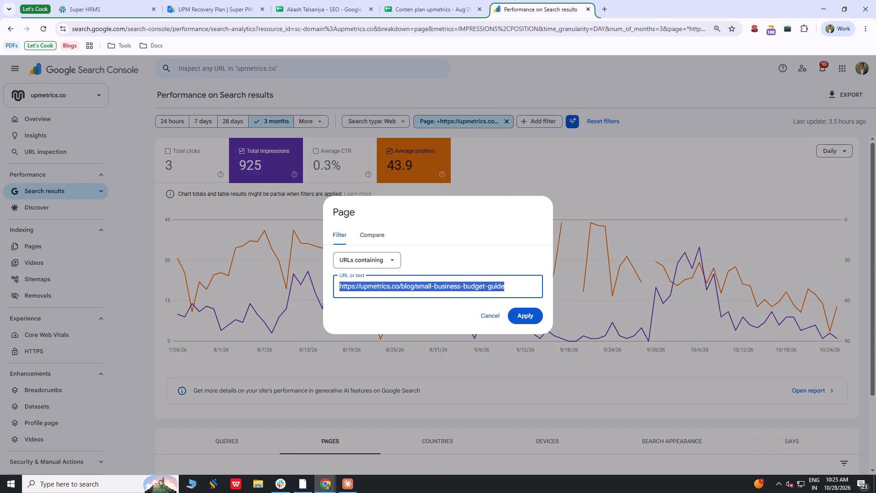
key(ctrl+v)
click(520, 315)
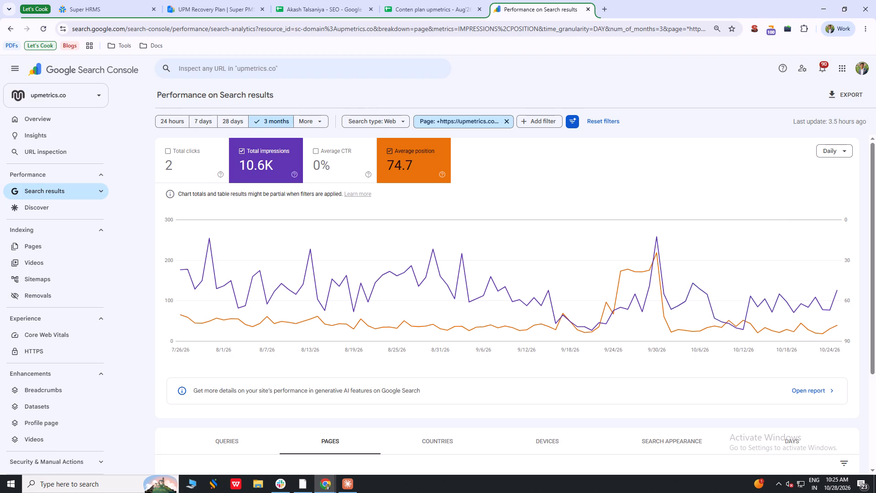
Examine the exit strategies page's top search queries with their impressions and positions over 3 months.
scroll(735, 323, down, 2)
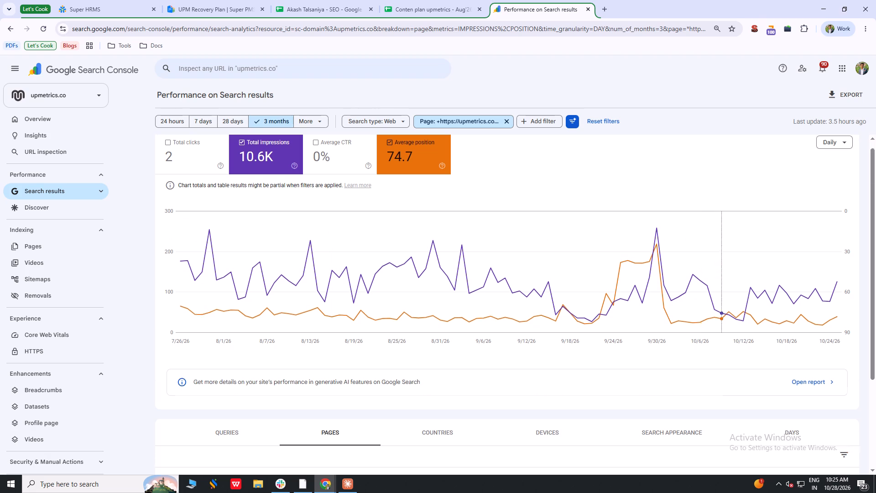
scroll(500, 304, down, 1)
click(217, 308)
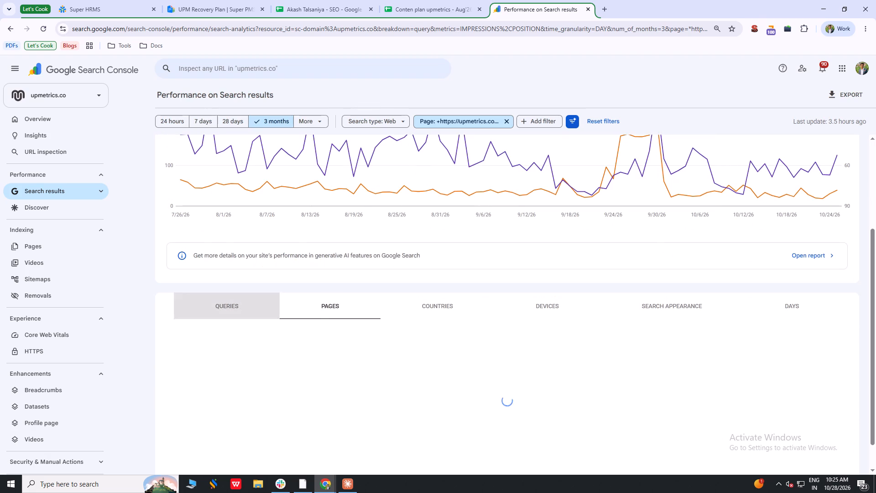
scroll(432, 274, down, 10)
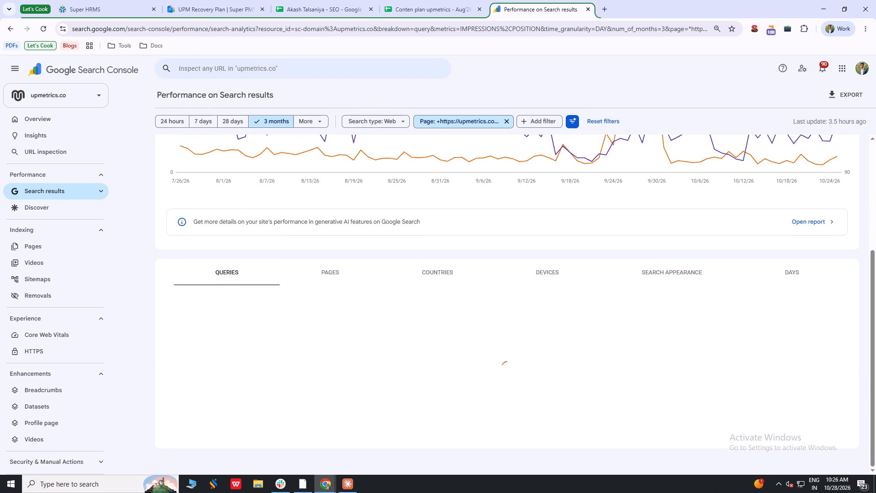
scroll(431, 275, down, 6)
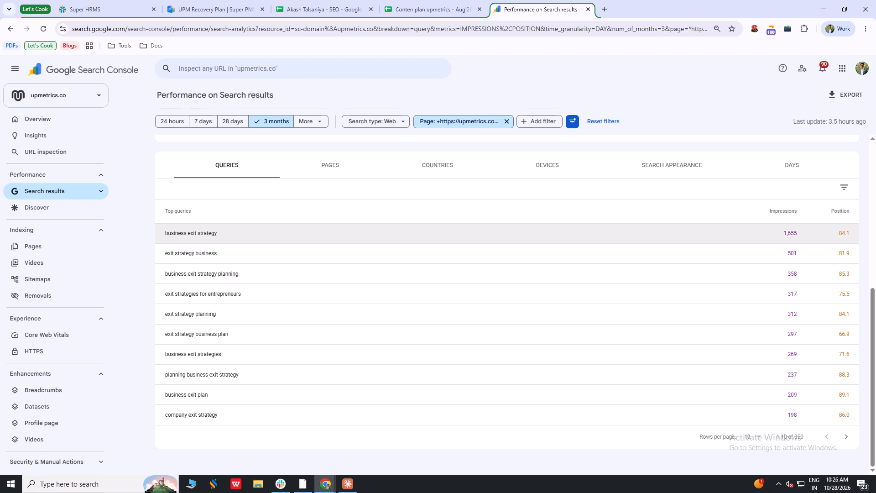
scroll(342, 329, up, 4)
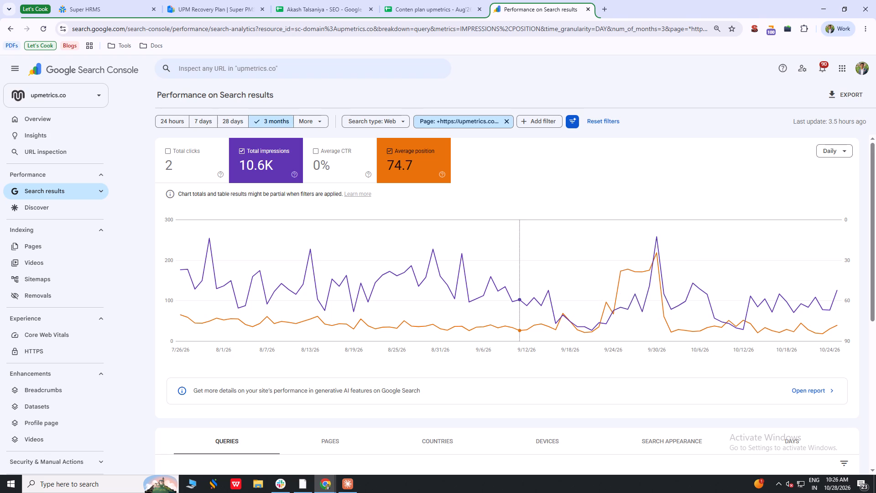
Examine the exit strategies page's chart and top queries for the last 28 days with total clicks included.
click(232, 118)
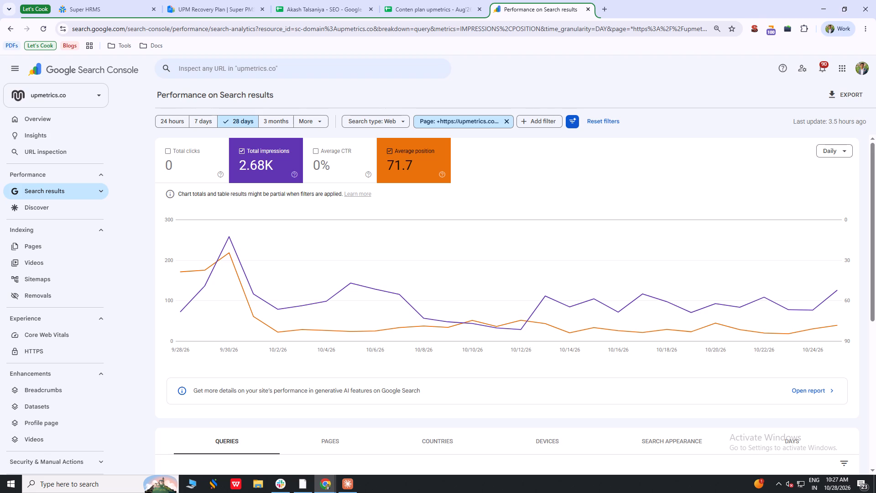
click(184, 168)
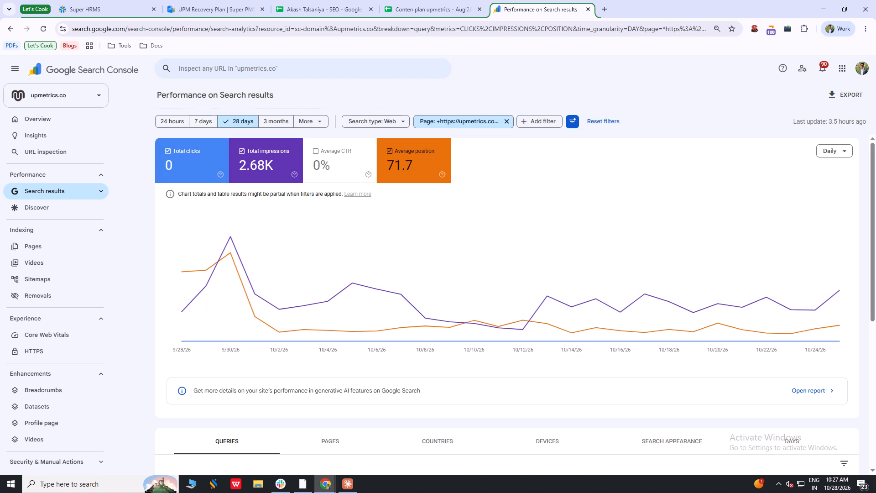
click(187, 168)
click(197, 167)
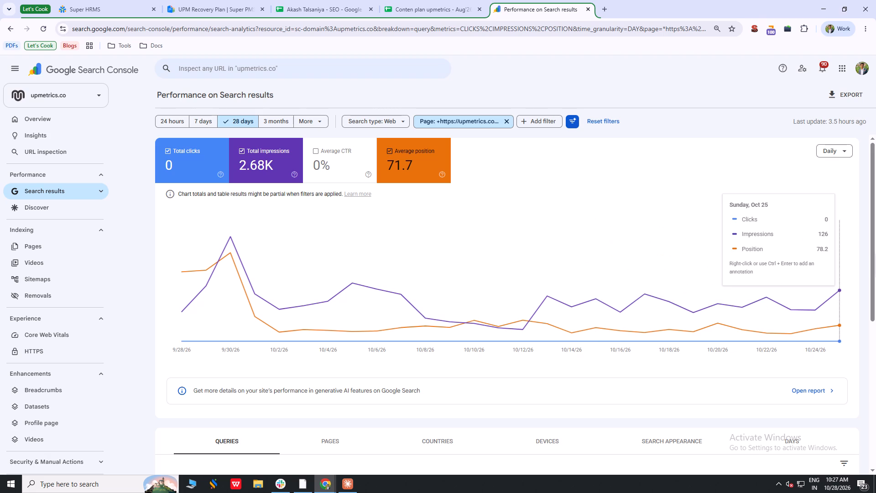
scroll(834, 280, down, 1)
scroll(526, 371, down, 5)
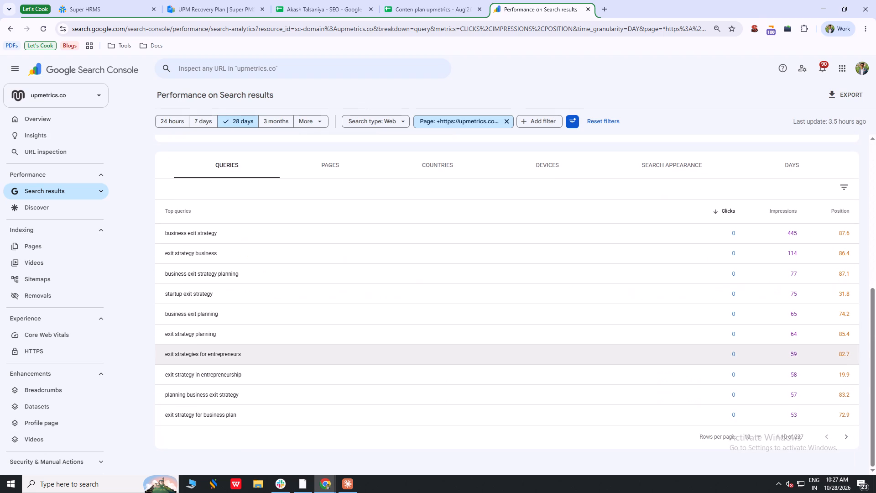
scroll(302, 290, up, 1)
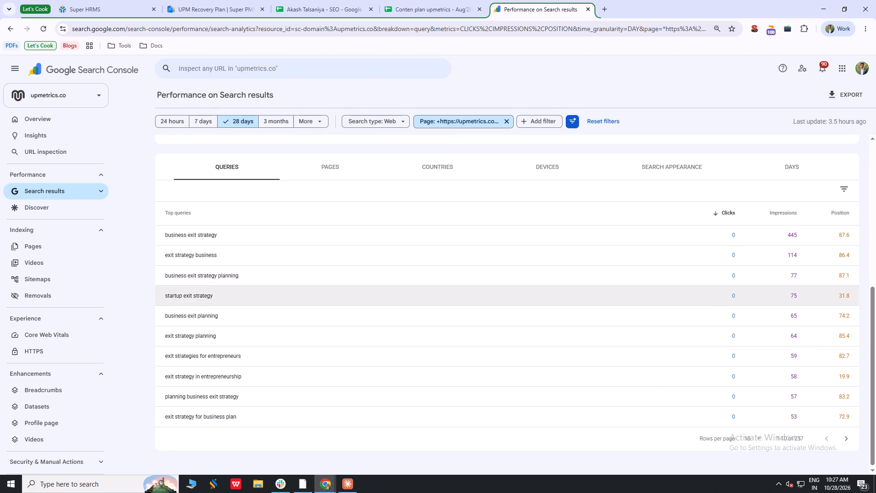
scroll(302, 291, up, 6)
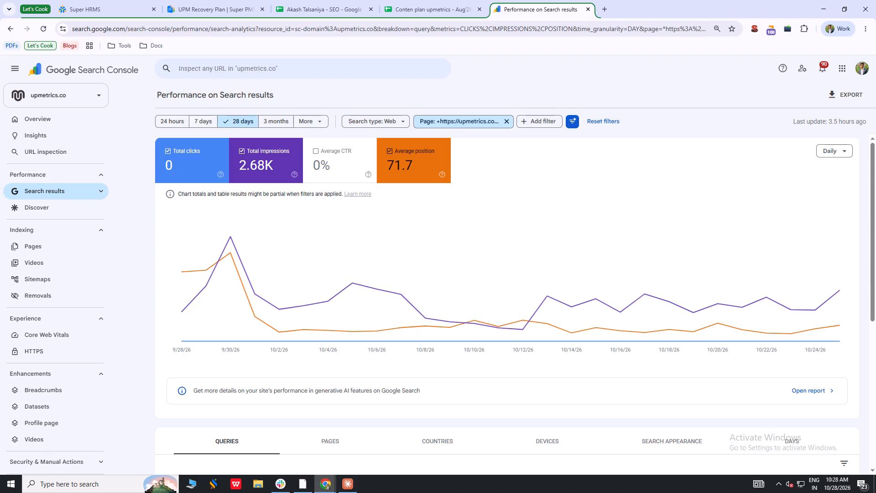
Open the list of available Chrome profiles.
click(839, 30)
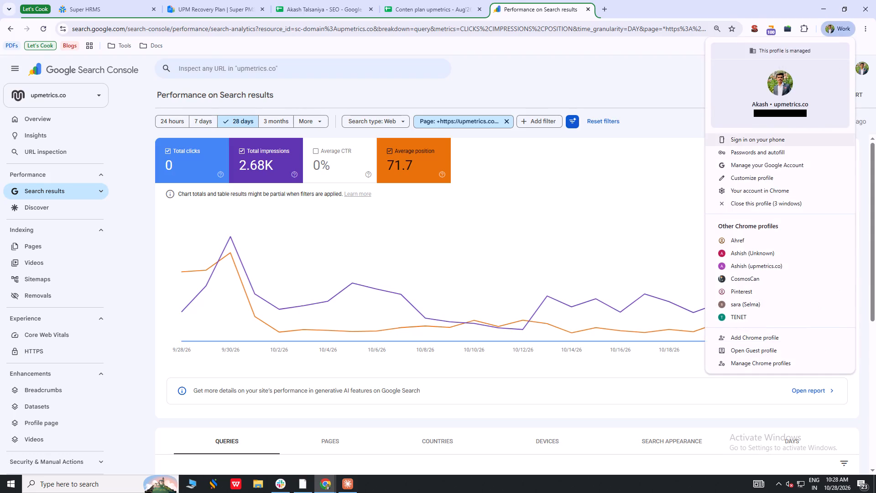
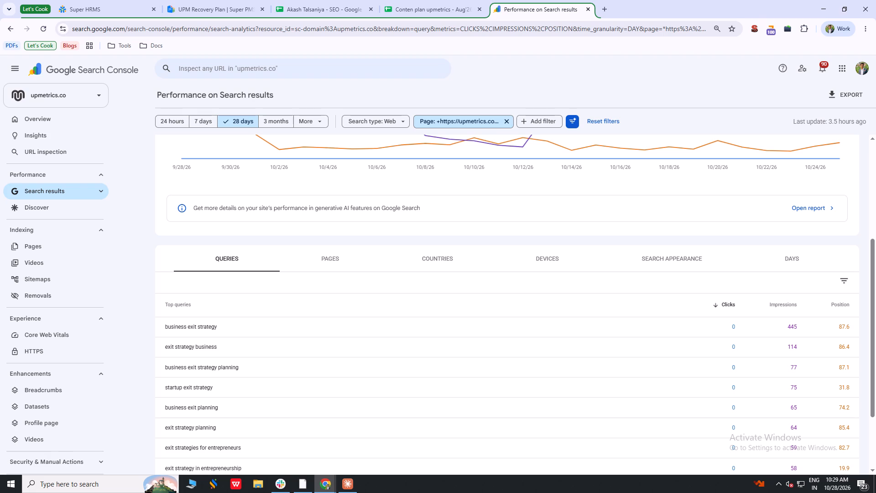
Expand the exit strategies page's 28-day query table to 50 rows per page and examine its queries and performance chart.
scroll(627, 327, down, 4)
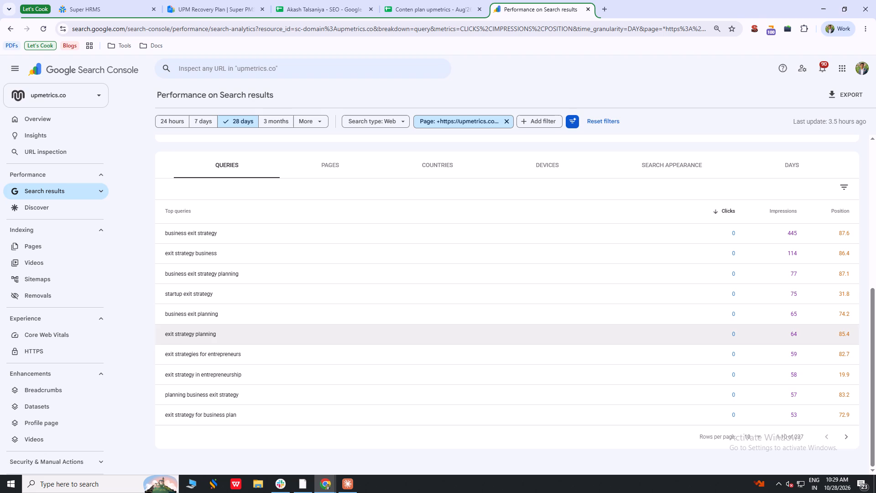
scroll(330, 260, down, 6)
scroll(318, 334, down, 5)
scroll(284, 303, down, 7)
scroll(404, 351, down, 13)
click(749, 436)
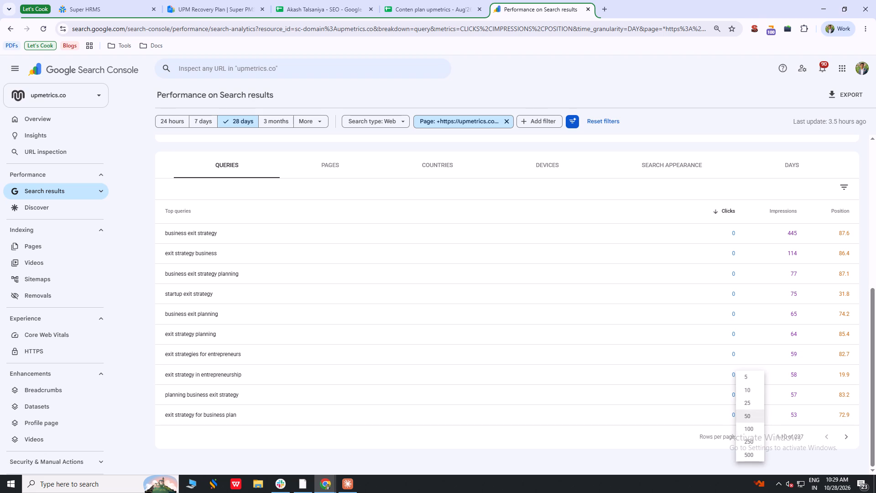
click(753, 409)
scroll(579, 313, down, 1)
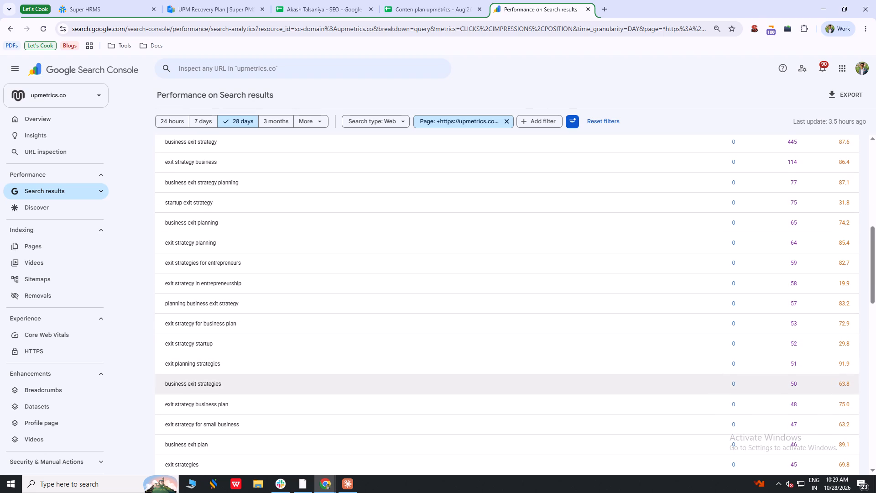
scroll(566, 379, up, 1)
scroll(488, 291, up, 4)
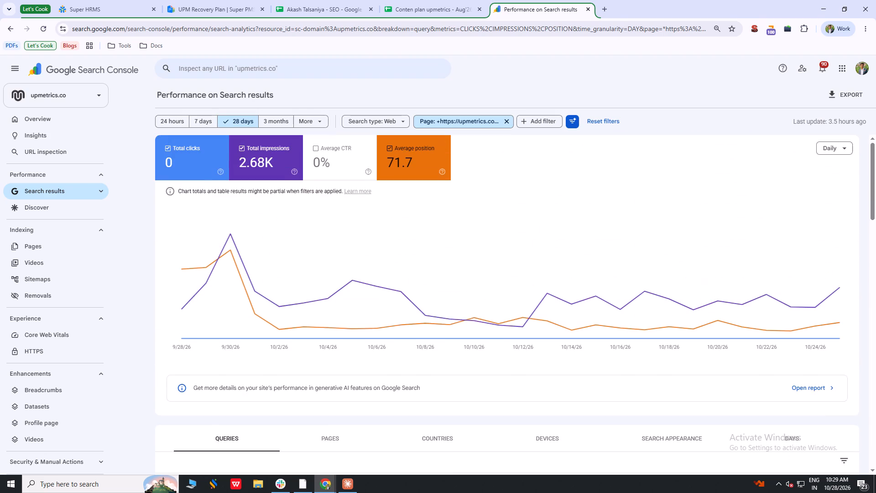
scroll(478, 316, up, 1)
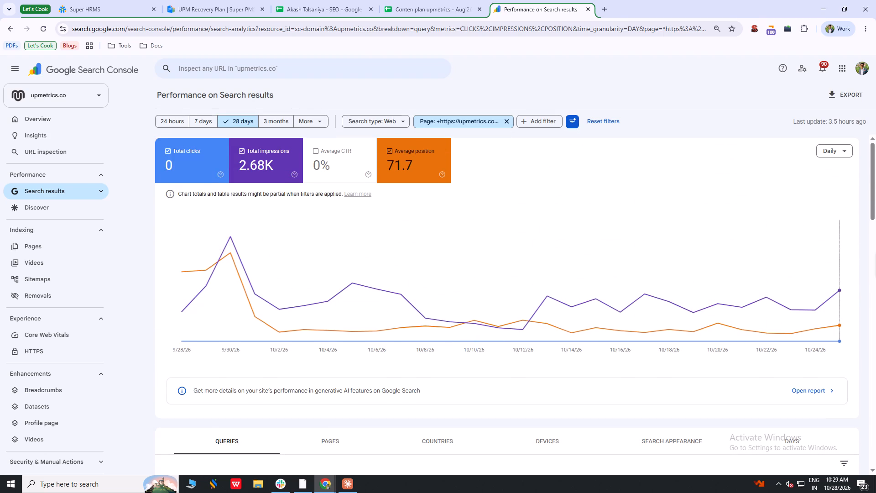
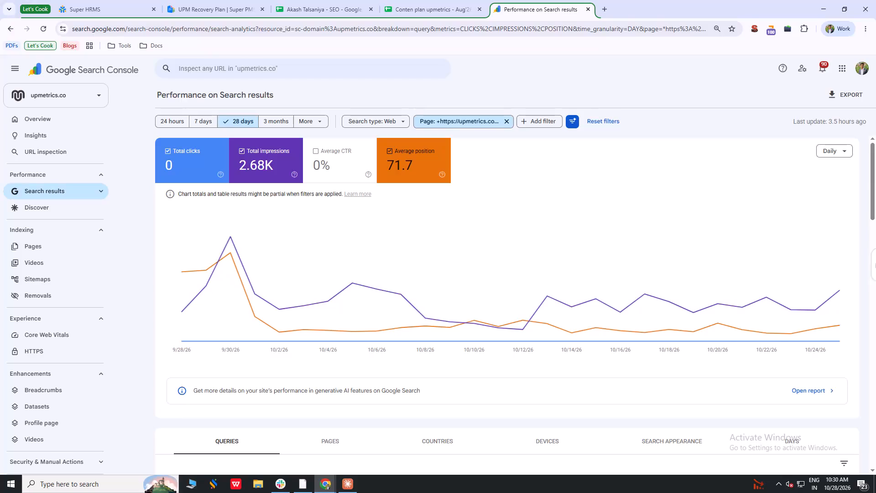
Switch from the Work profile to the Chrome profile that has the Keywords Explorer bookmark, opening it in a new window.
click(829, 26)
click(751, 240)
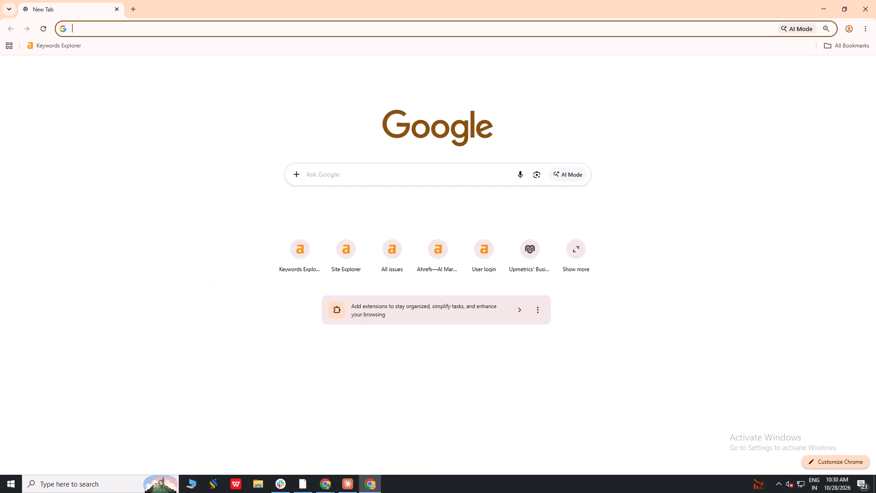
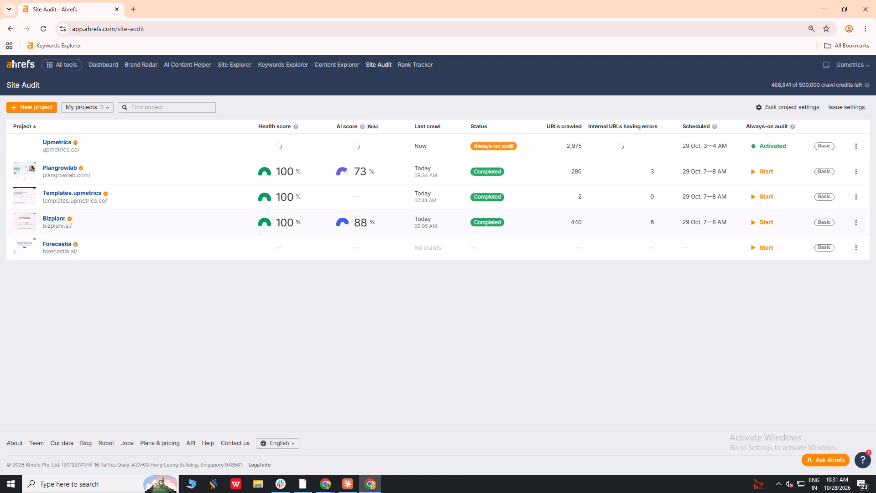
Open the Upmetrics project in Site Audit and review its overview down to the HTTP status and bulk export sections.
scroll(344, 277, up, 4)
click(60, 143)
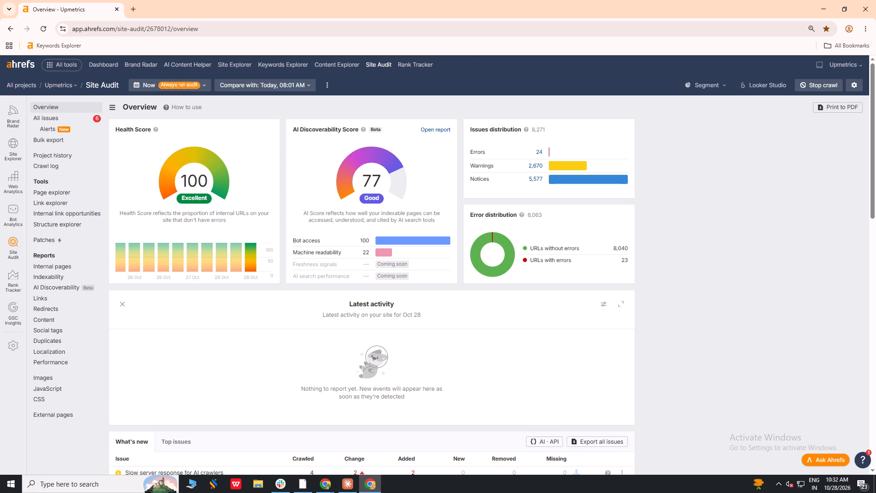
scroll(526, 288, down, 8)
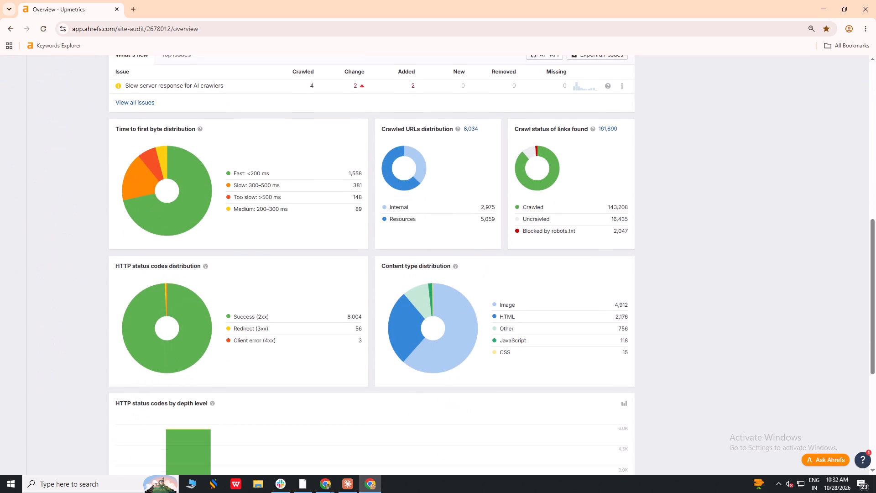
scroll(517, 291, down, 3)
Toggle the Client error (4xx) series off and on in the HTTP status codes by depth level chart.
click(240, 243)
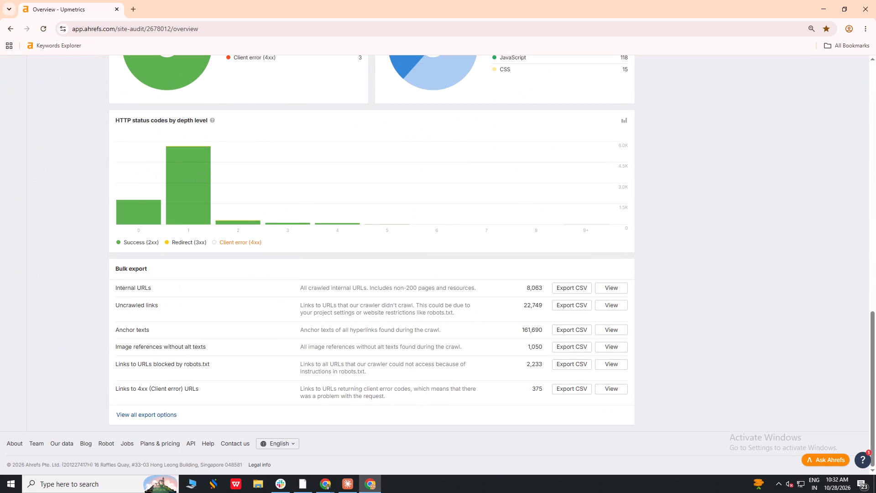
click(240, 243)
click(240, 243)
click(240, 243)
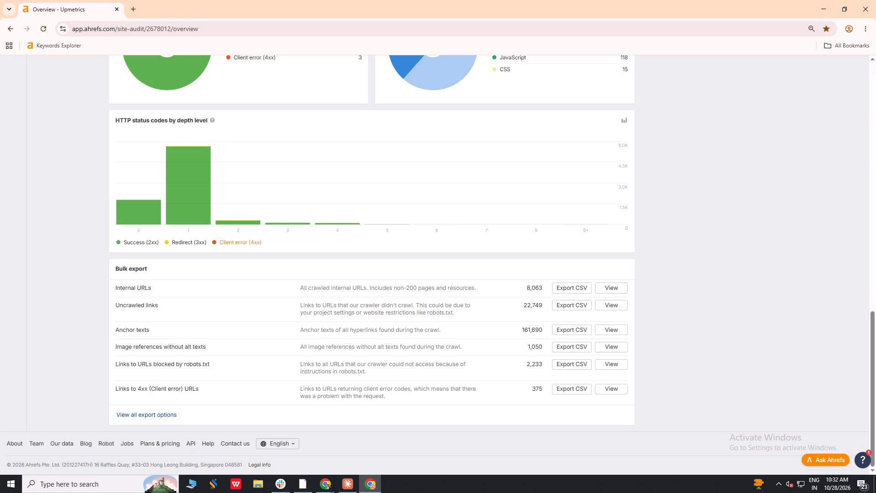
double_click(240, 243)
Review the project's All issues report through every category and open the "Image file size too large" issue under Images.
scroll(417, 262, up, 13)
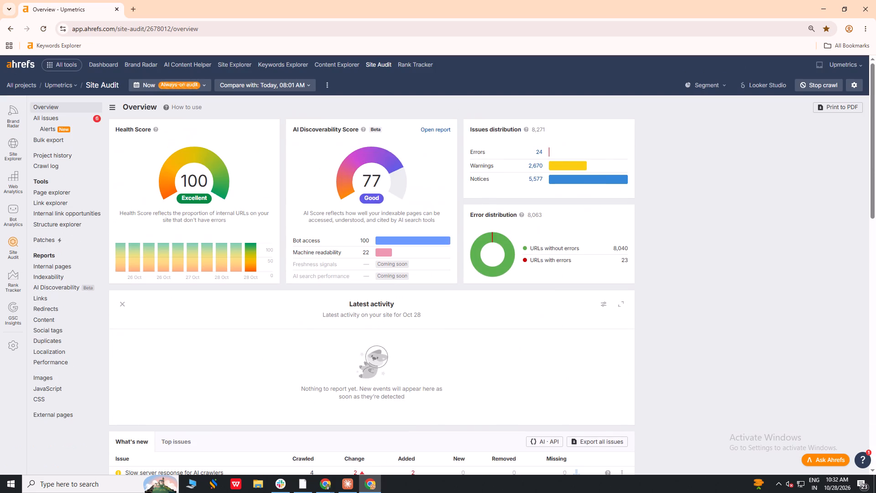
click(61, 115)
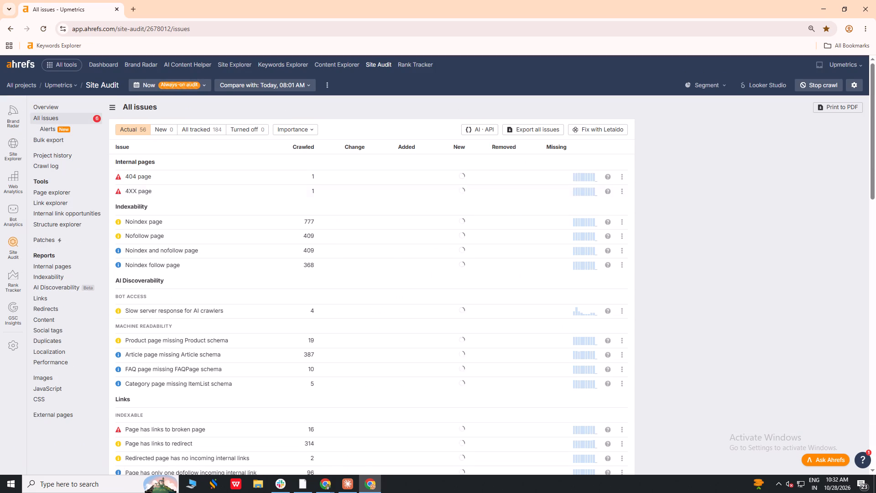
scroll(222, 196, down, 2)
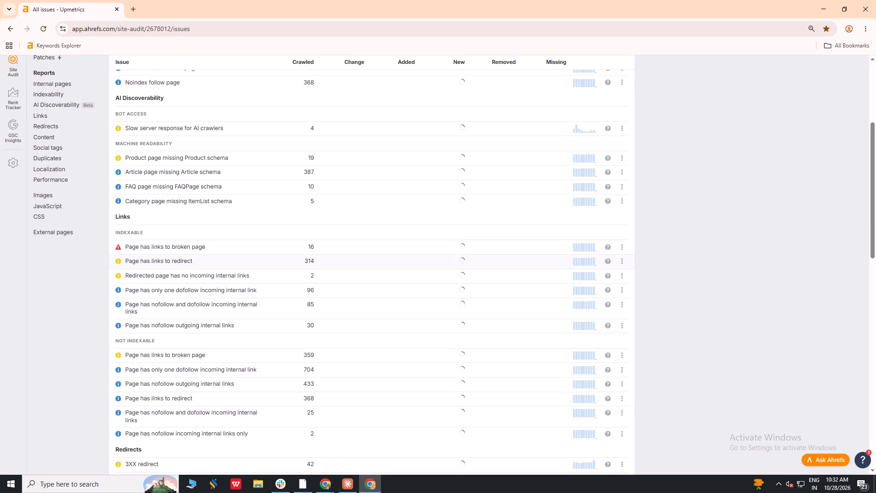
scroll(217, 246, down, 3)
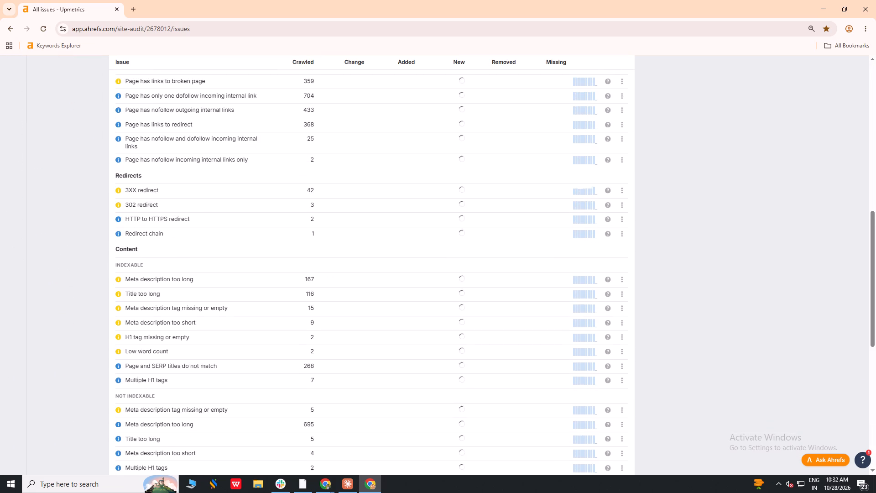
scroll(217, 246, down, 4)
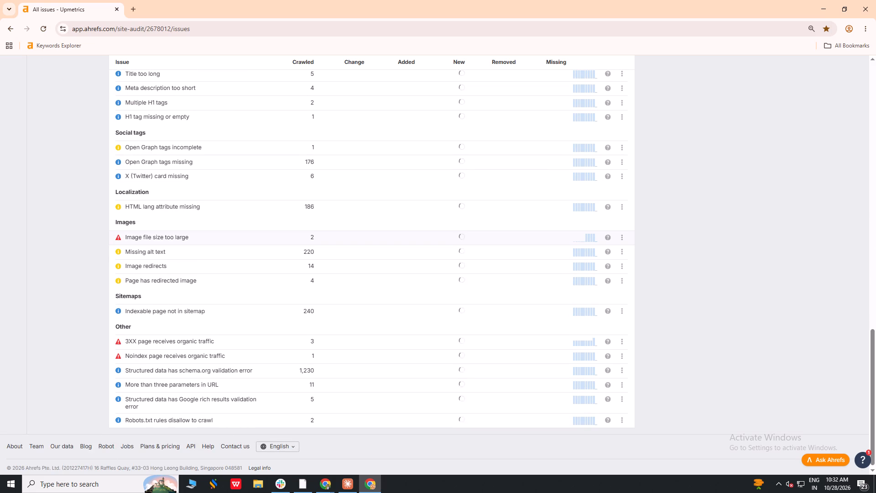
click(221, 238)
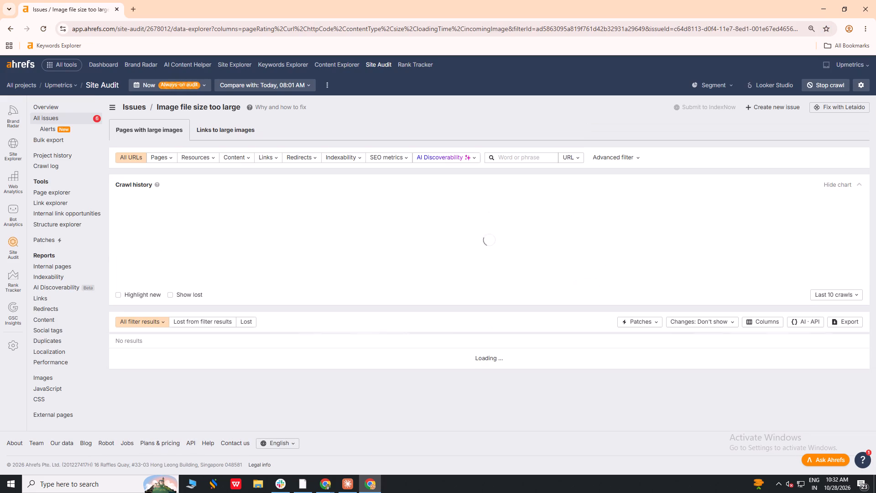
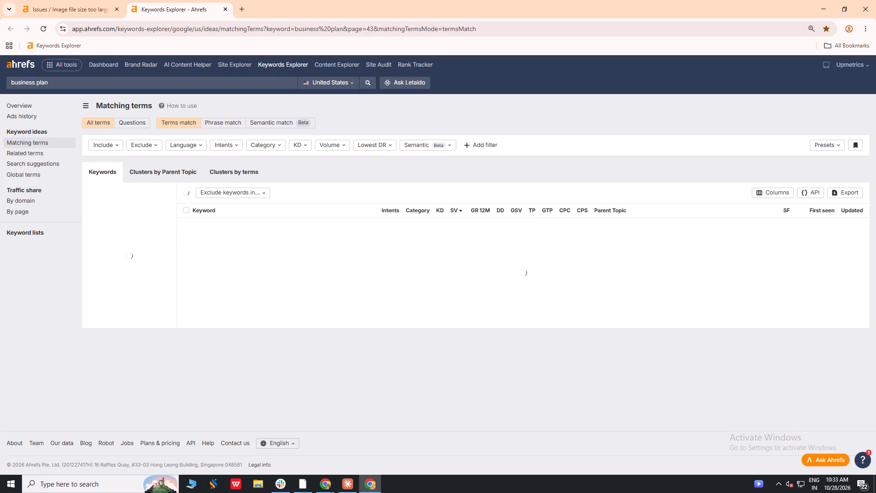
Search the matching terms report in Keywords Explorer for "cheesecake near me" in the United States and check its search volume.
key(ctrl+a)
key(ctrl+v)
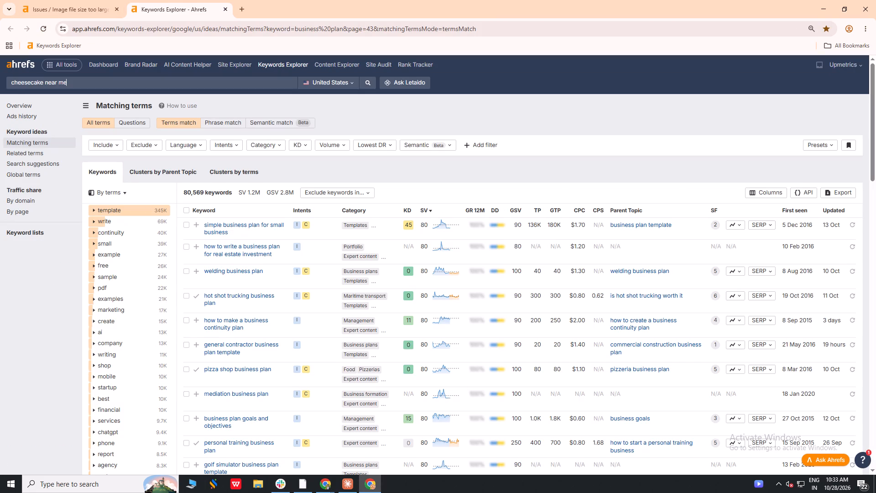
key(Return)
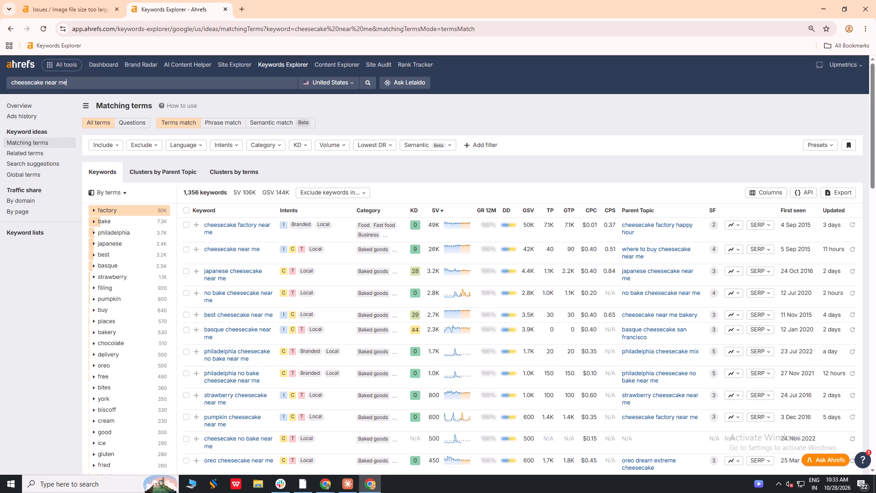
drag(428, 247, 437, 248)
Open the overview of the keyword "cheesecake near me", switch it to India and review it down to the position history.
click(242, 251)
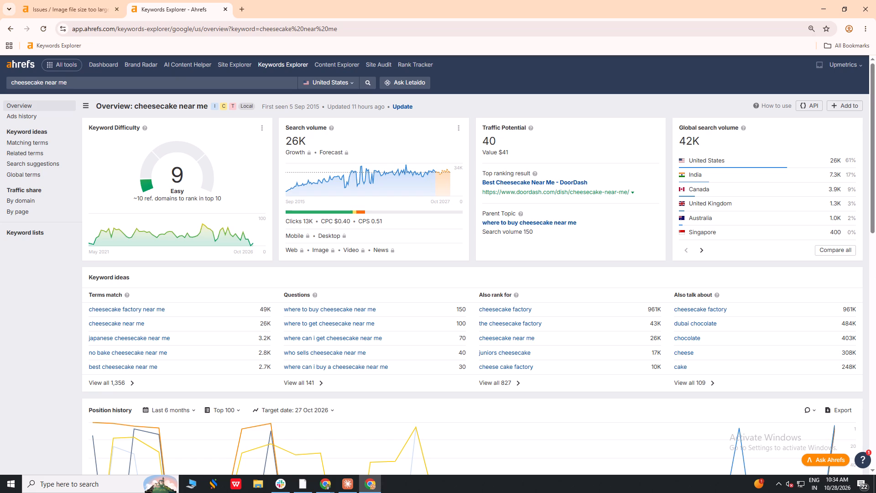
click(694, 176)
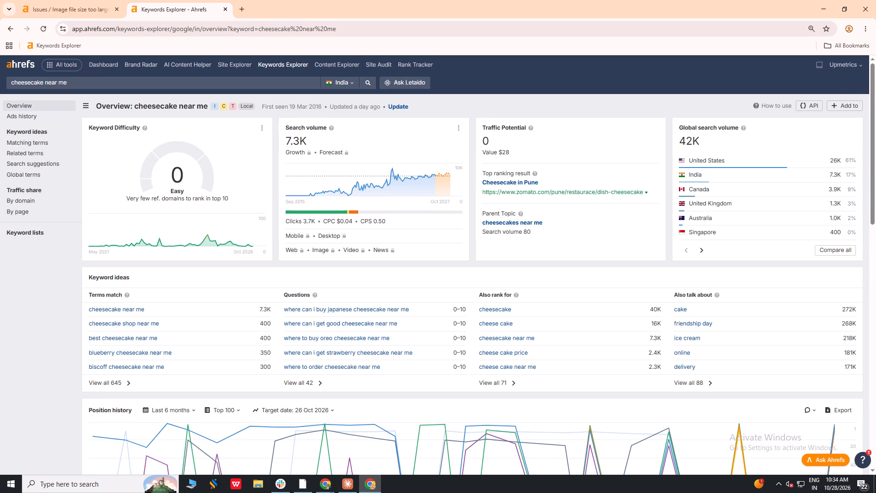
scroll(751, 258, down, 3)
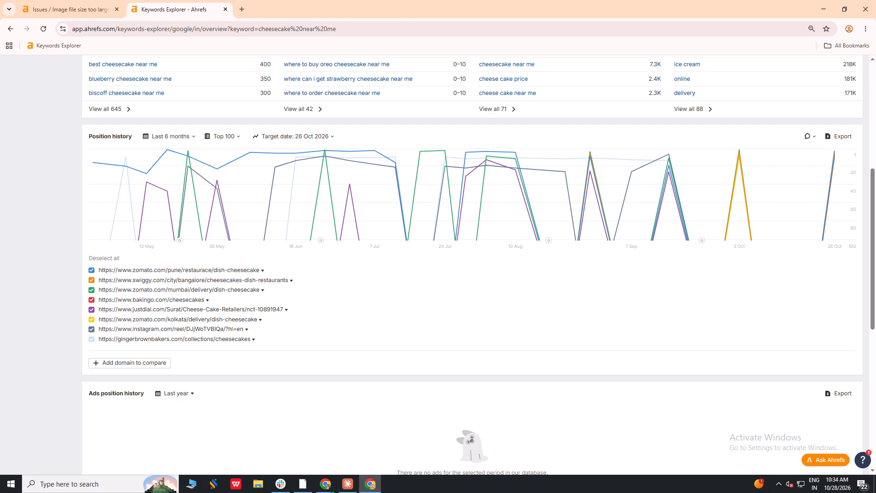
Search Google in a new tab for "can i get search volume by state of india?", using the corrected spelling.
key(ctrl+t)
text(ca)
key(space)
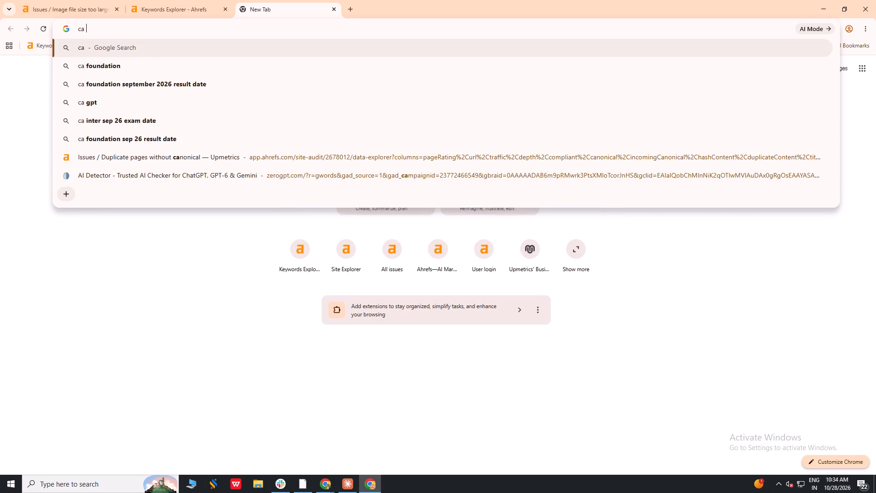
key(BackSpace)
text(n i get serach volume by state ofi)
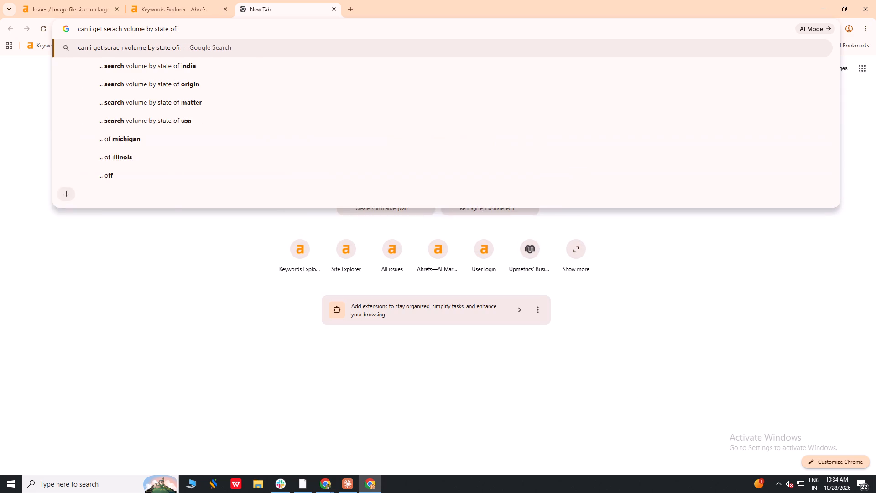
key(BackSpace)
key(space)
text(india?)
key(Return)
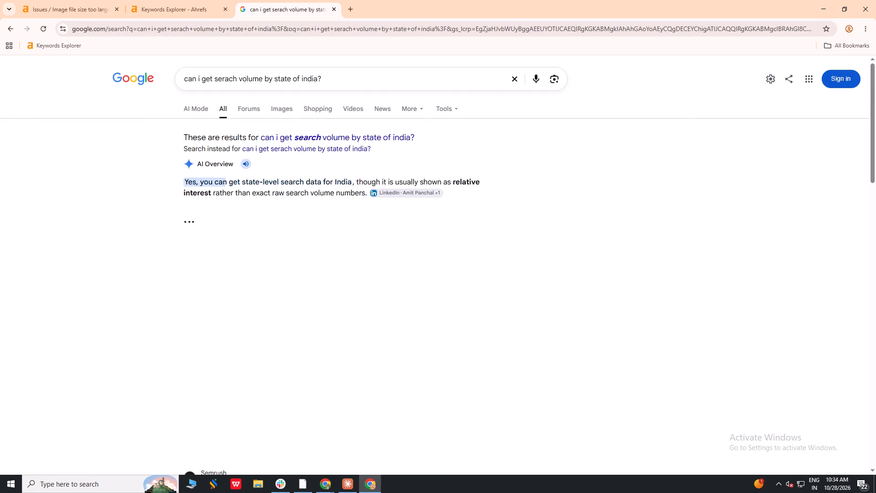
click(317, 136)
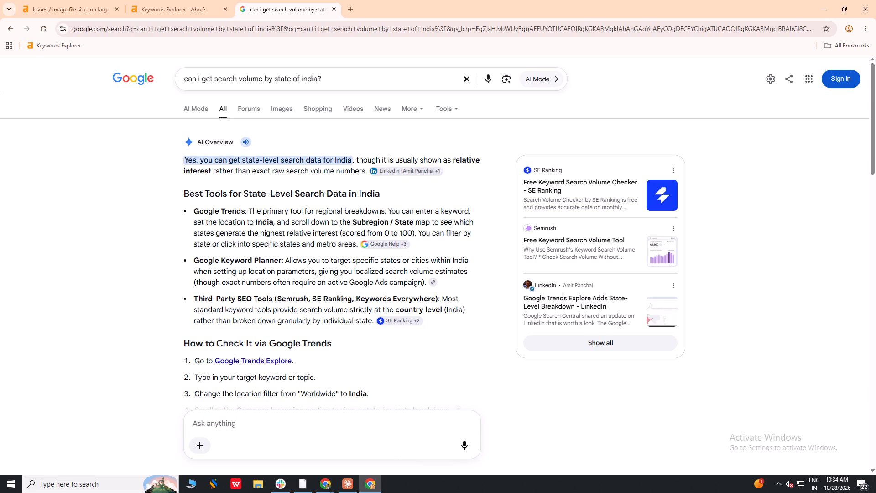
Find and open Google Trends in a new tab and try to explore the term "cheesecake near me".
click(351, 12)
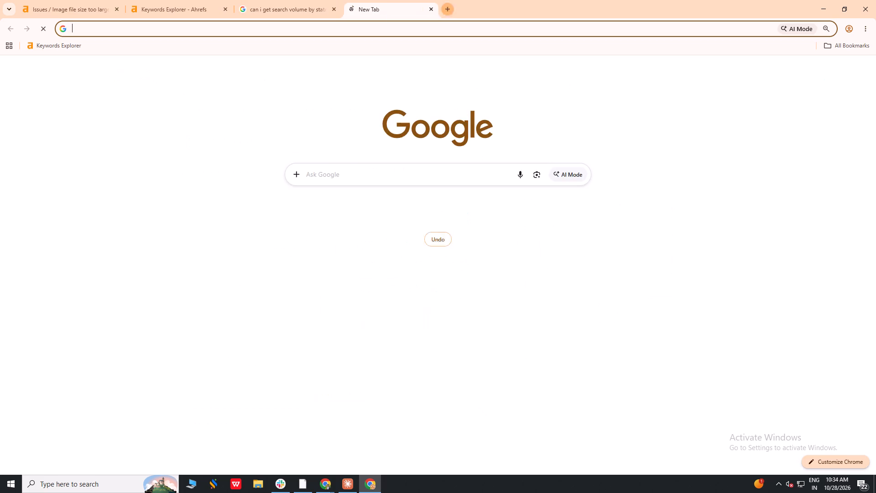
text(google trends)
key(Return)
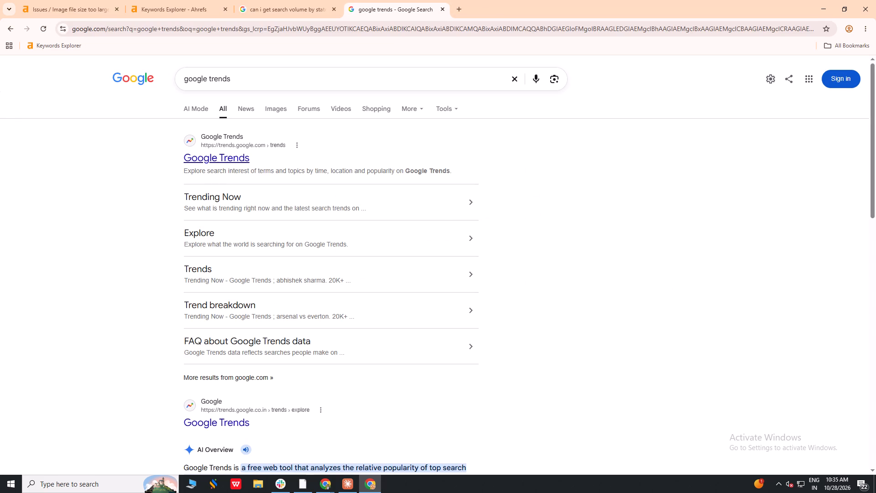
click(238, 159)
click(441, 171)
key(ctrl+v)
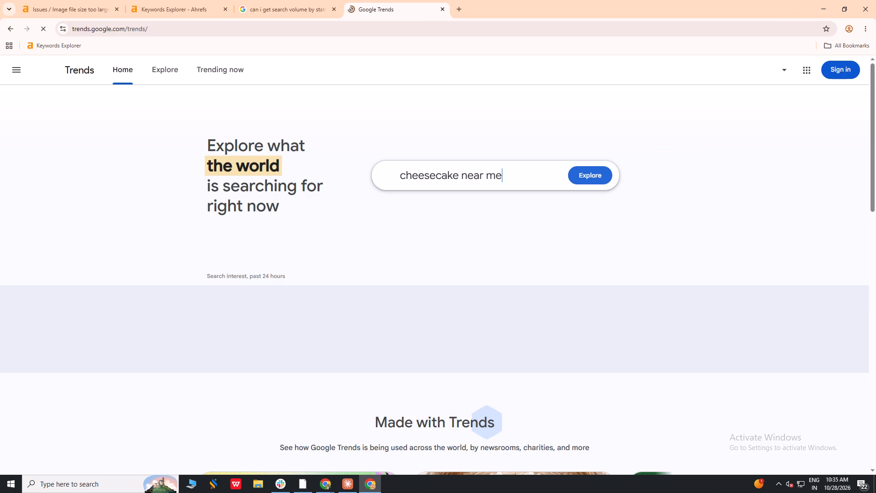
click(582, 176)
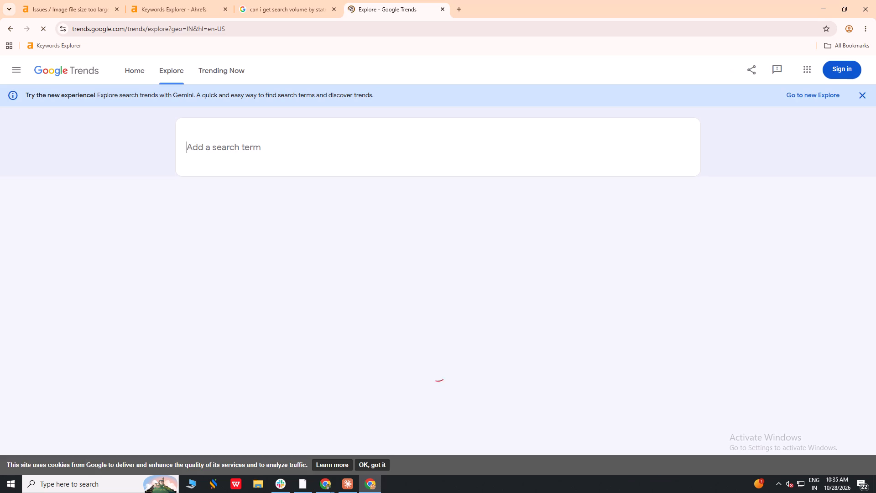
Set the Google Trends Explore region to Gujarat.
click(226, 199)
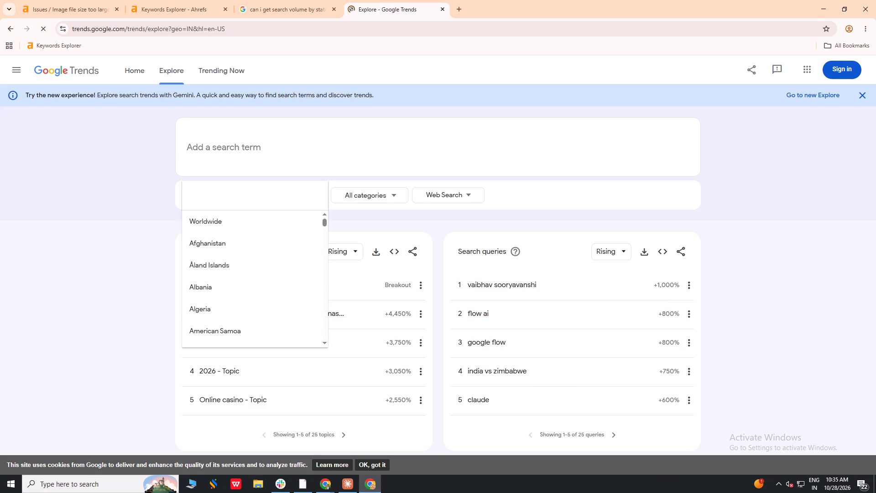
text(guj)
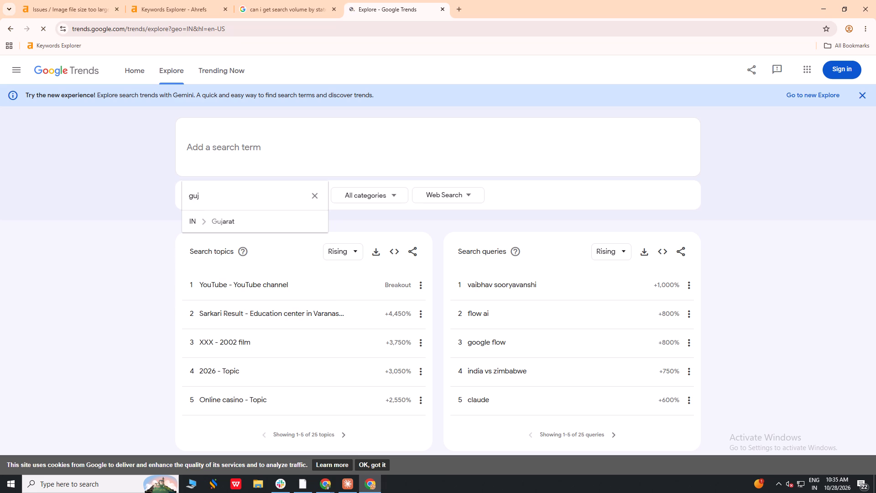
click(235, 225)
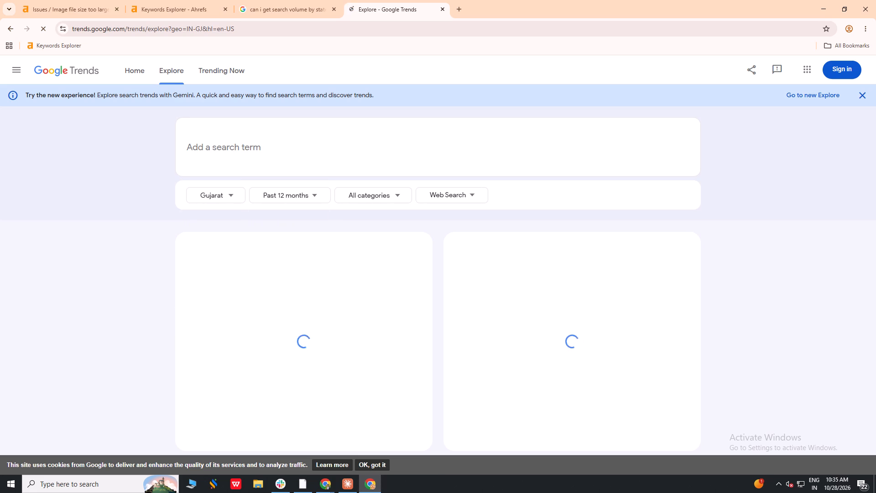
scroll(762, 203, down, 1)
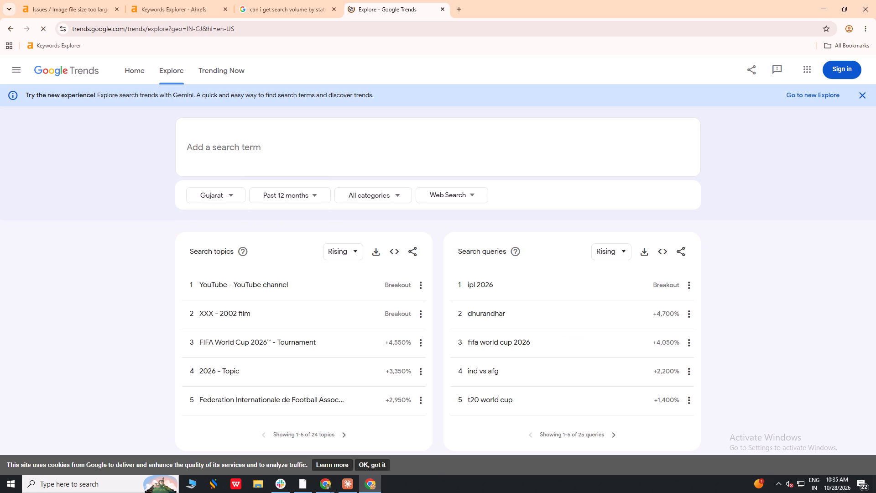
Explore the term "cheesecake near me" for Gujarat and review its interest over time and by city.
click(222, 154)
key(ctrl+v)
key(Return)
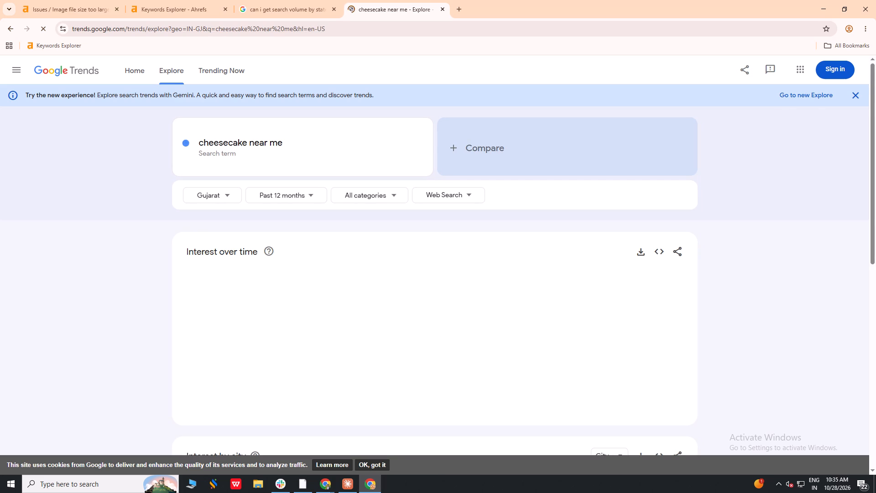
scroll(774, 211, down, 2)
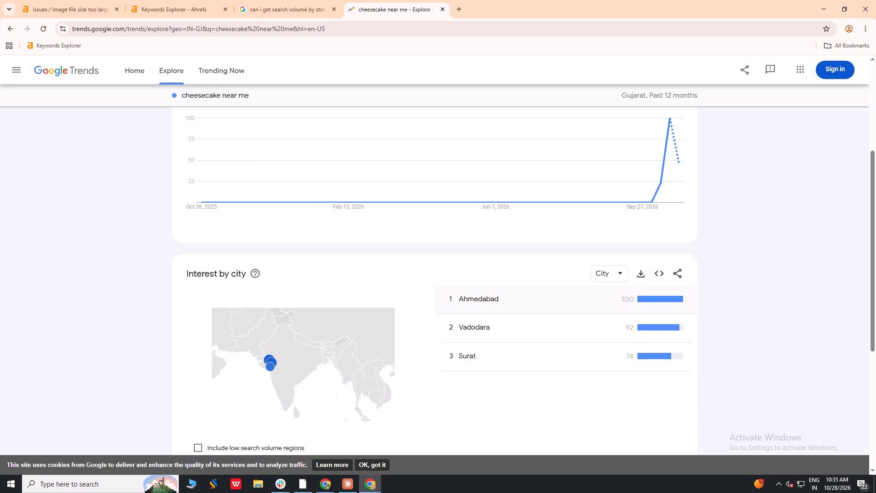
scroll(272, 366, up, 1)
scroll(272, 366, down, 1)
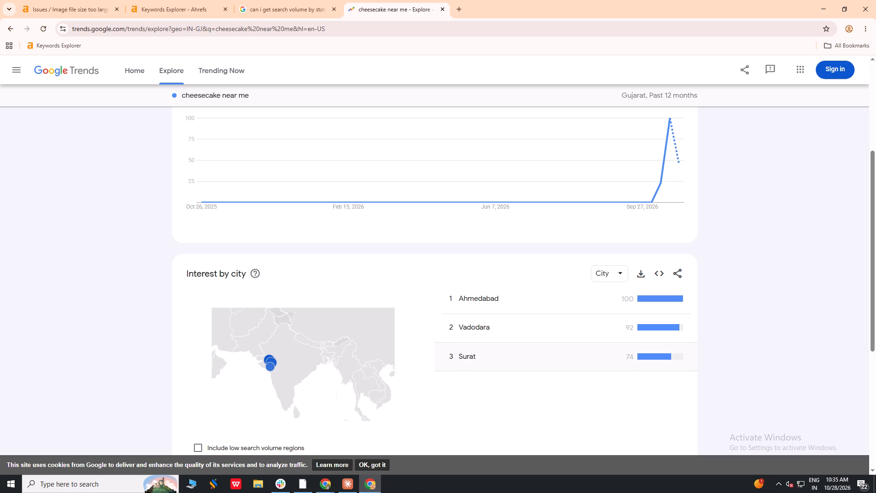
scroll(372, 326, up, 3)
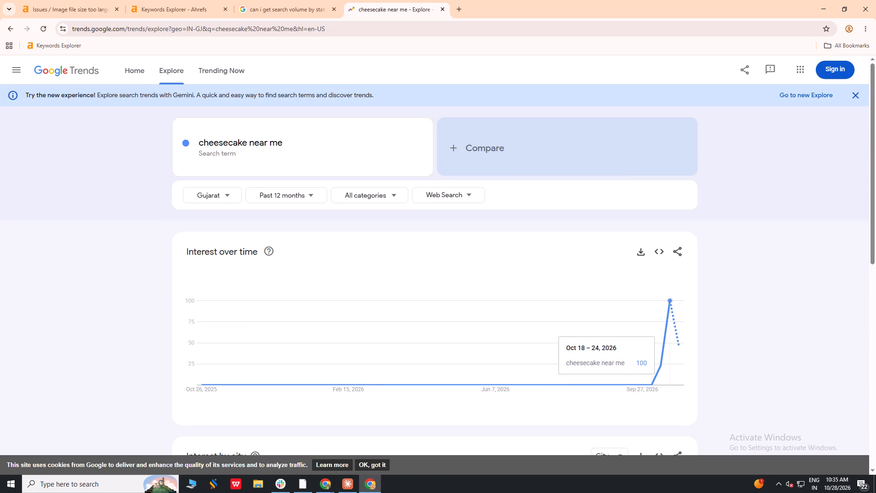
scroll(484, 262, up, 1)
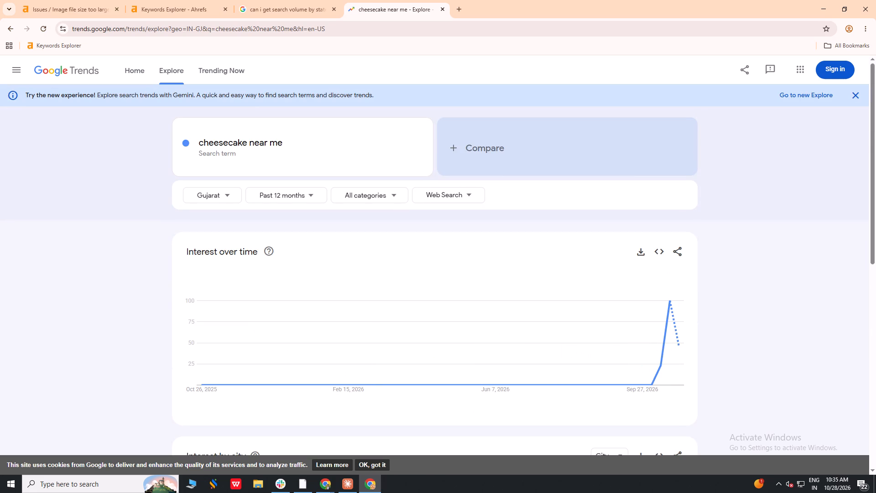
Add "Coffee near me" as a comparison term and review both terms' interest over time and breakdown by city.
click(494, 149)
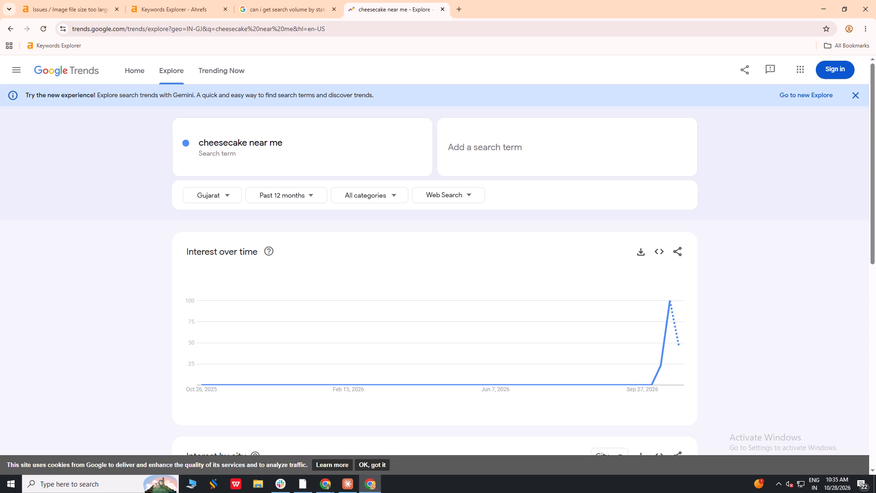
text(Coffee newr)
key(space)
key(BackSpace)
key(BackSpace)
key(BackSpace)
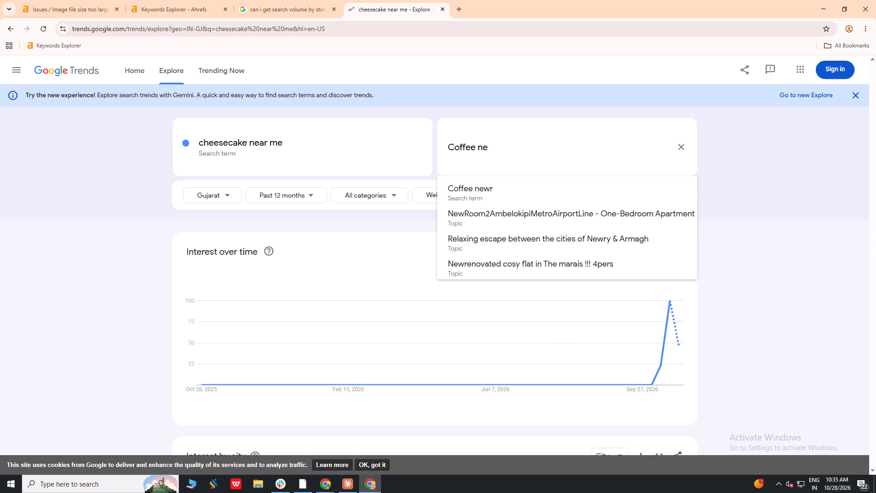
text(ar e)
key(BackSpace)
text(me)
key(Return)
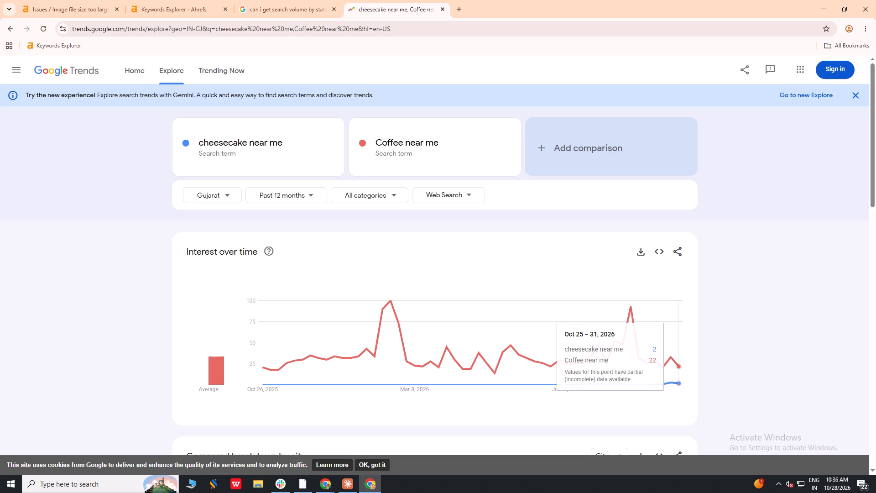
scroll(735, 259, down, 1)
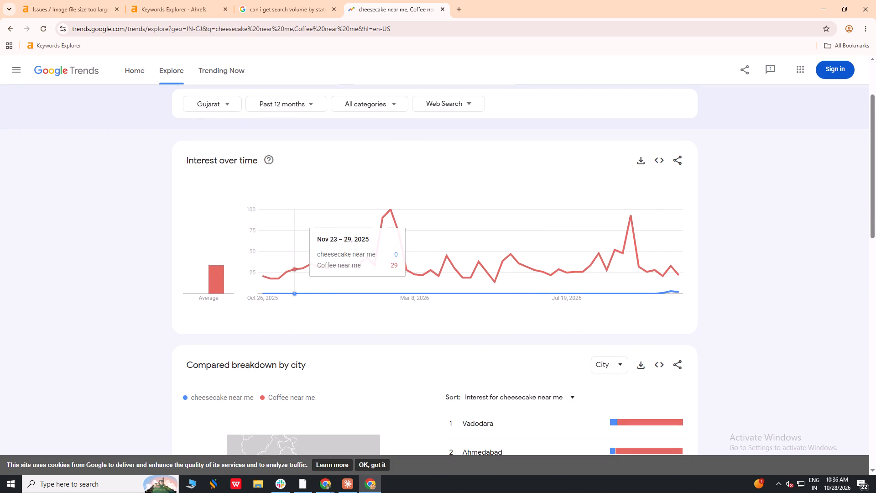
scroll(568, 273, up, 2)
scroll(568, 277, down, 4)
scroll(566, 277, up, 1)
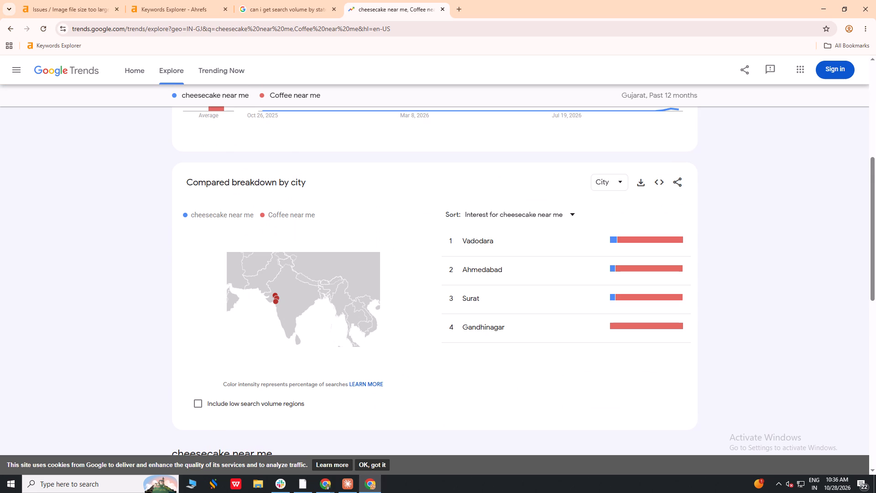
scroll(495, 366, up, 6)
Add "Desert near me" as the third search term in the comparison.
click(558, 152)
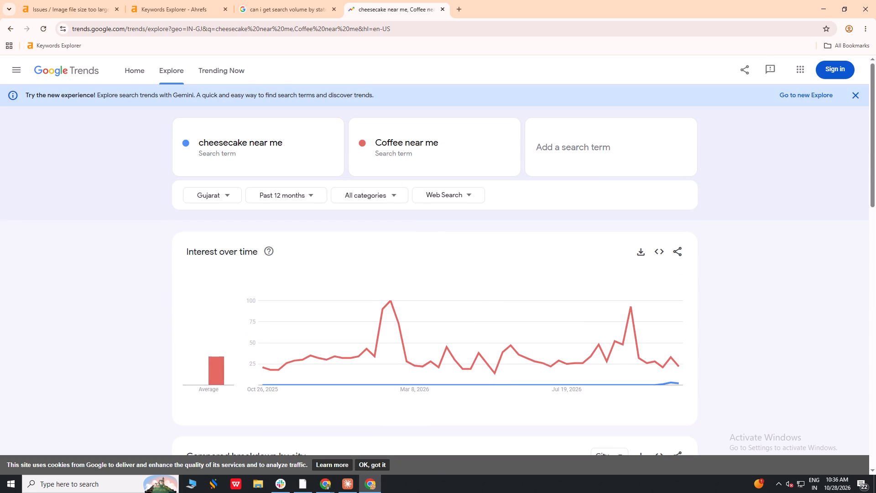
text(Dese)
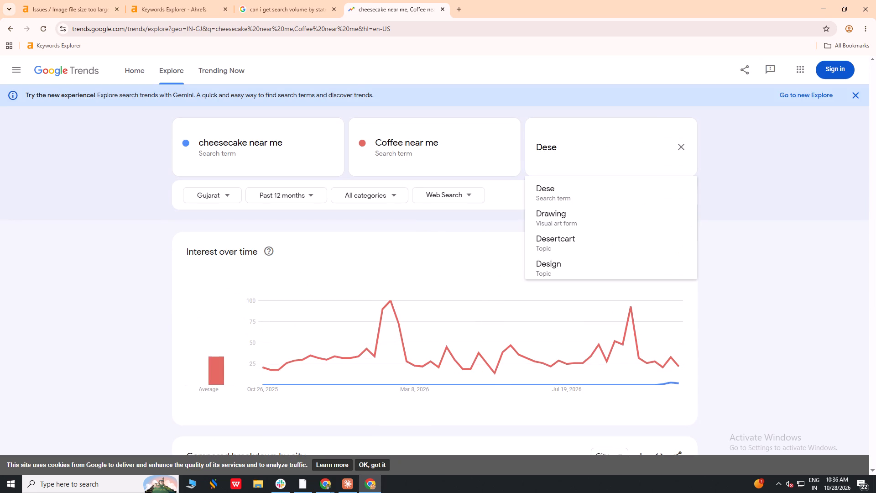
text(rt nea)
key(space)
key(BackSpace)
text(r)
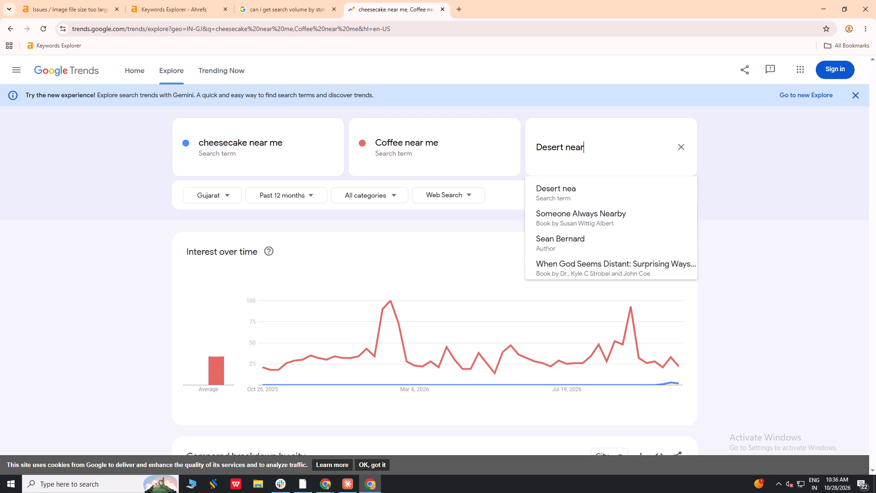
key(space)
text(me)
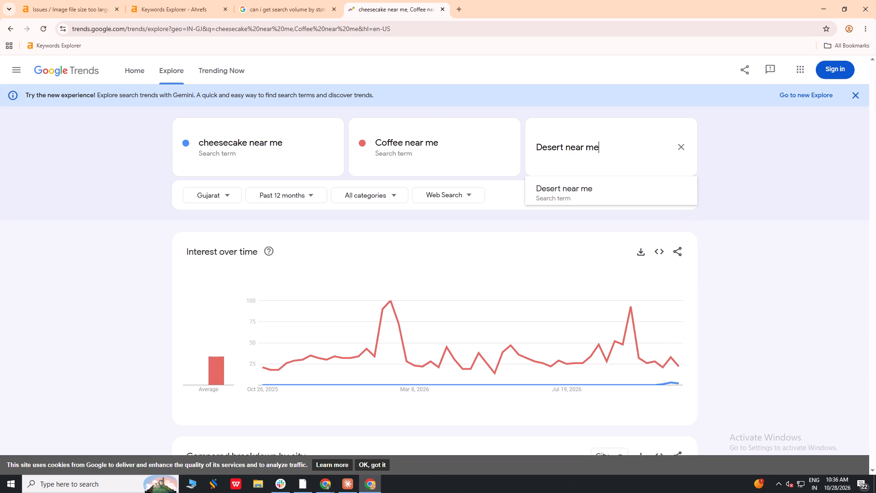
key(Return)
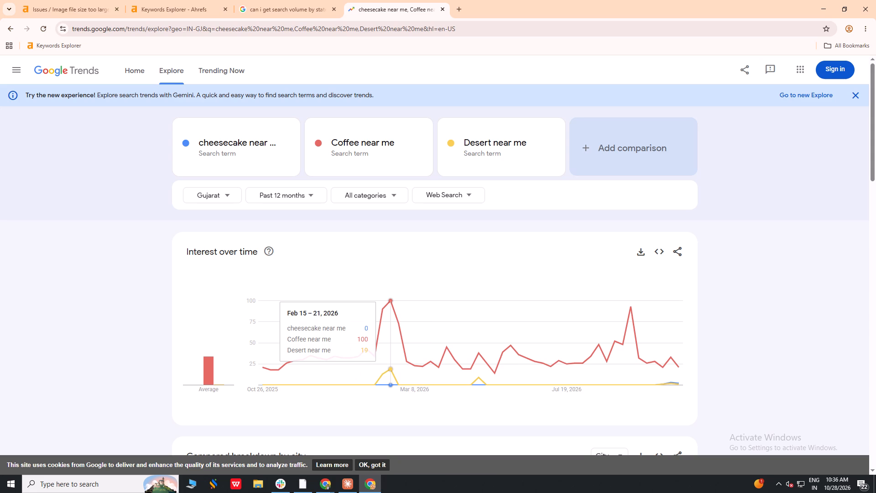
Add "cafe near me" as the fourth search term in the comparison.
click(620, 136)
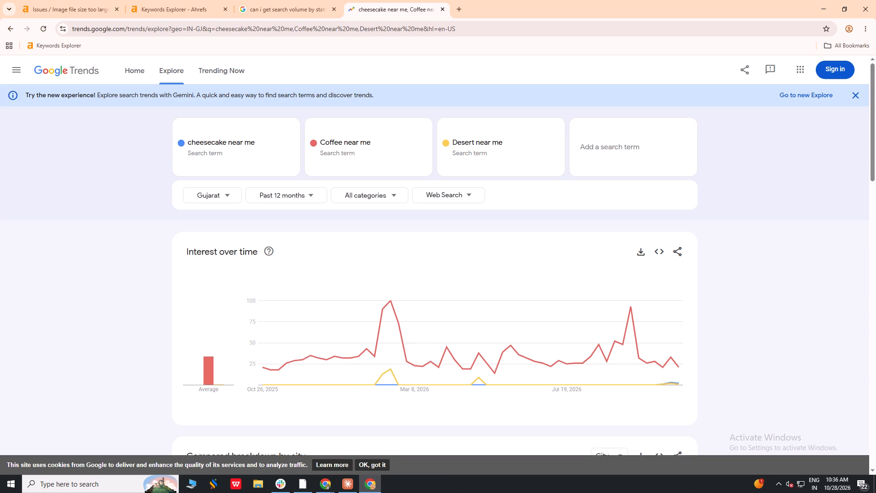
text(cafe near me)
key(Return)
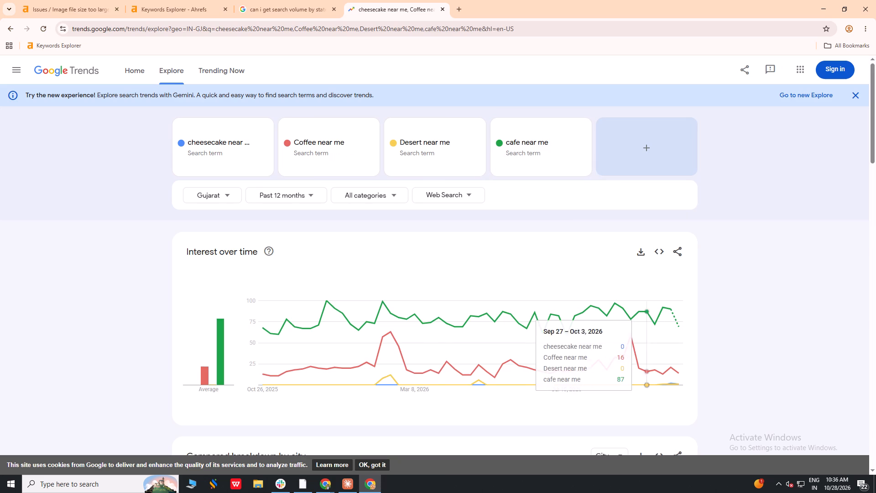
Add "brownie near me" as the fifth search term in the comparison.
click(633, 147)
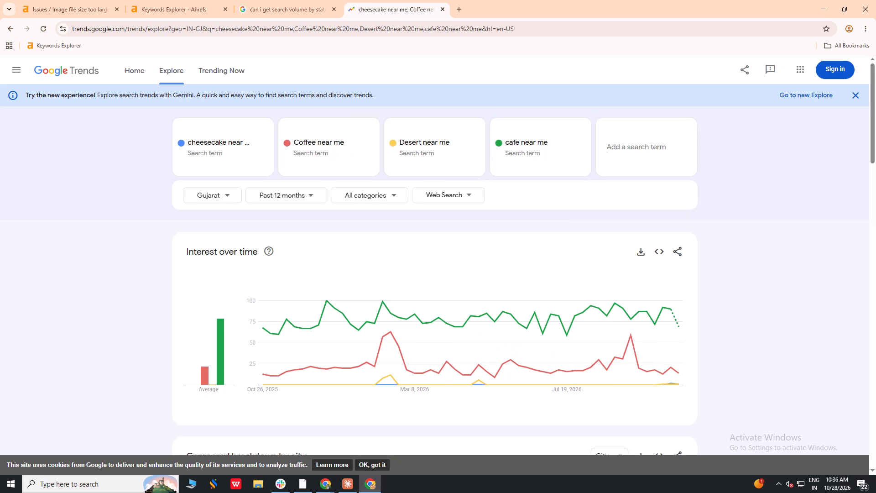
text(brownie)
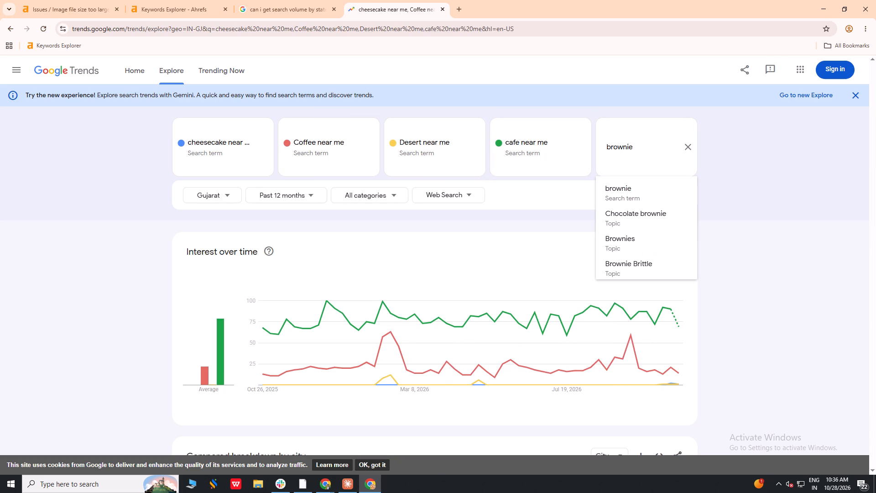
key(space)
text(near me)
key(Return)
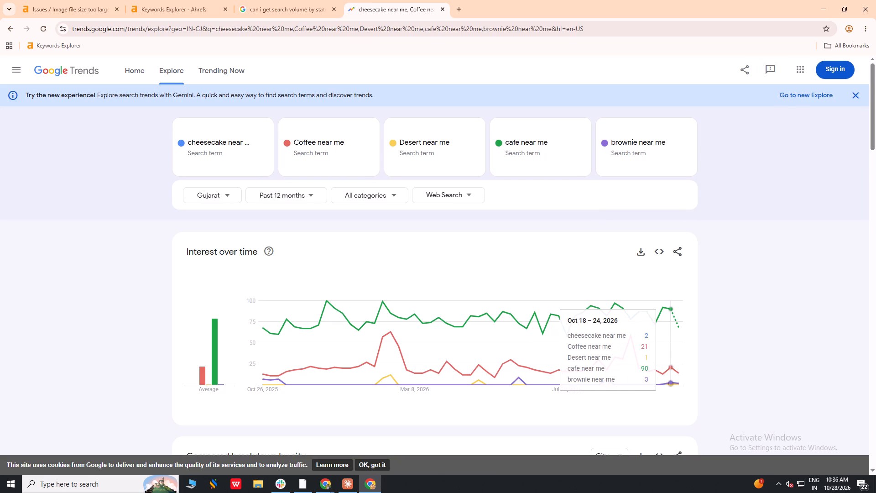
Review interest over time and the compared breakdown by city for all five terms, including the shares for Vadodara.
scroll(714, 290, down, 3)
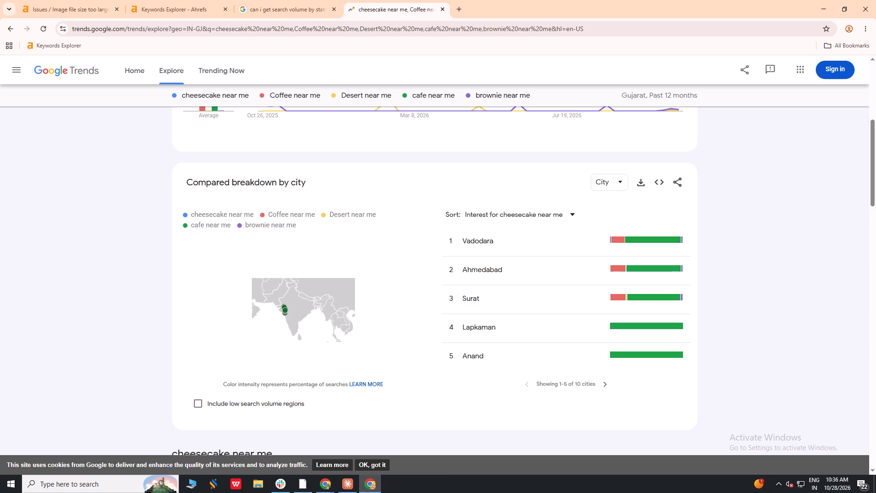
scroll(722, 274, up, 2)
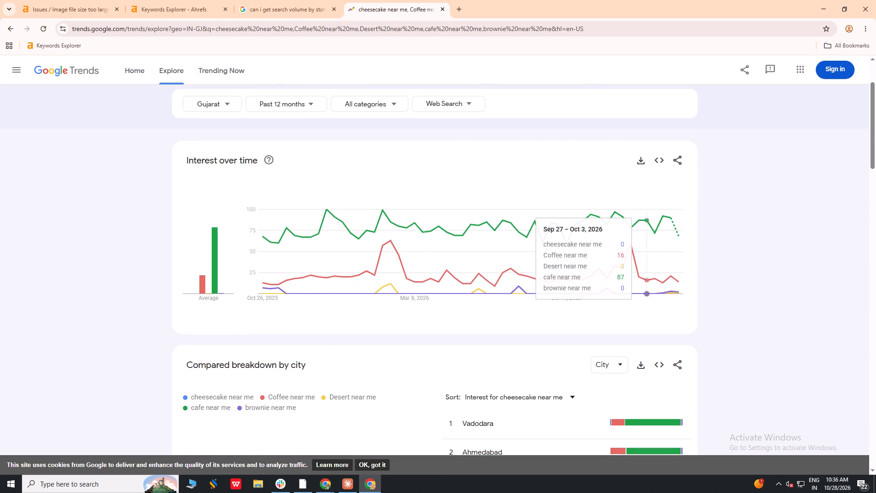
scroll(647, 254, up, 1)
scroll(610, 228, down, 4)
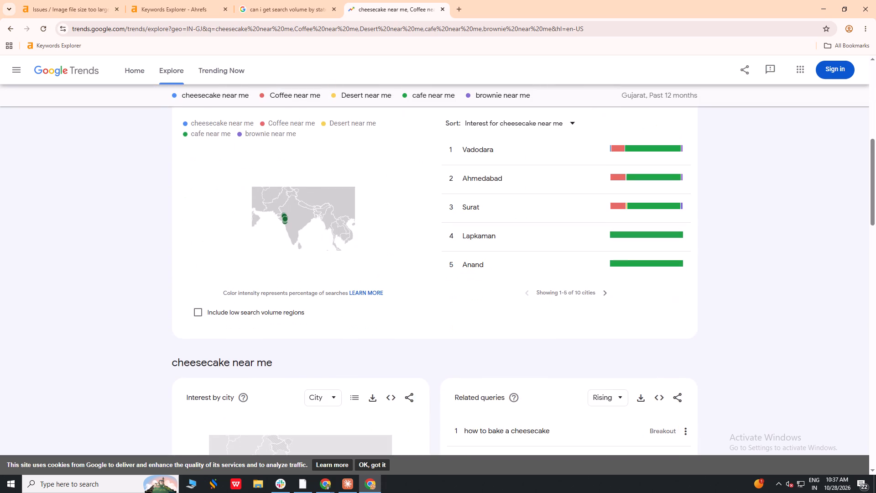
scroll(737, 230, up, 1)
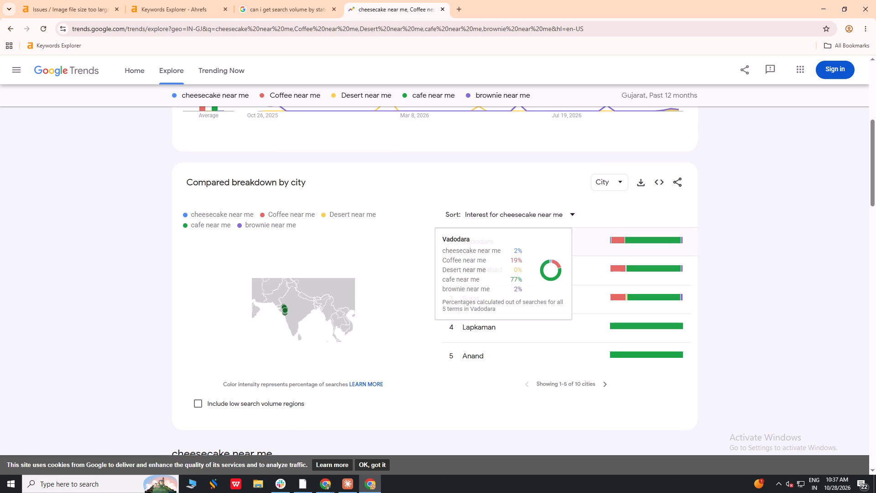
scroll(614, 237, up, 2)
scroll(614, 242, down, 3)
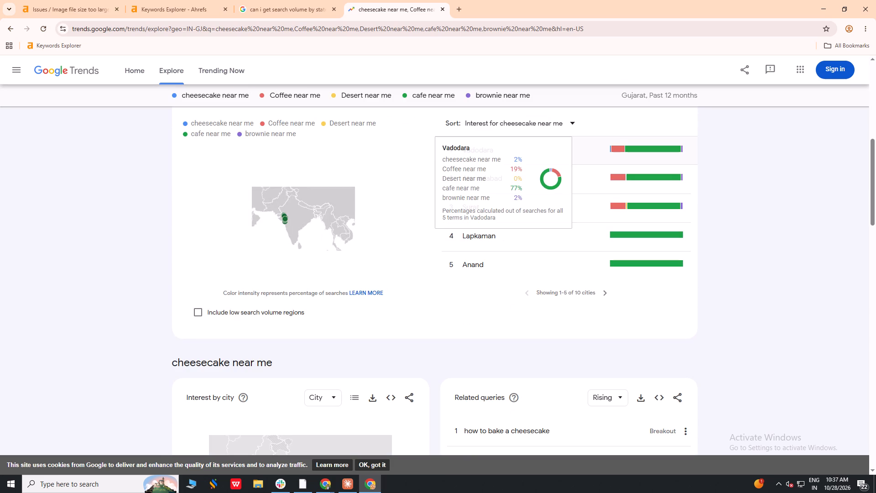
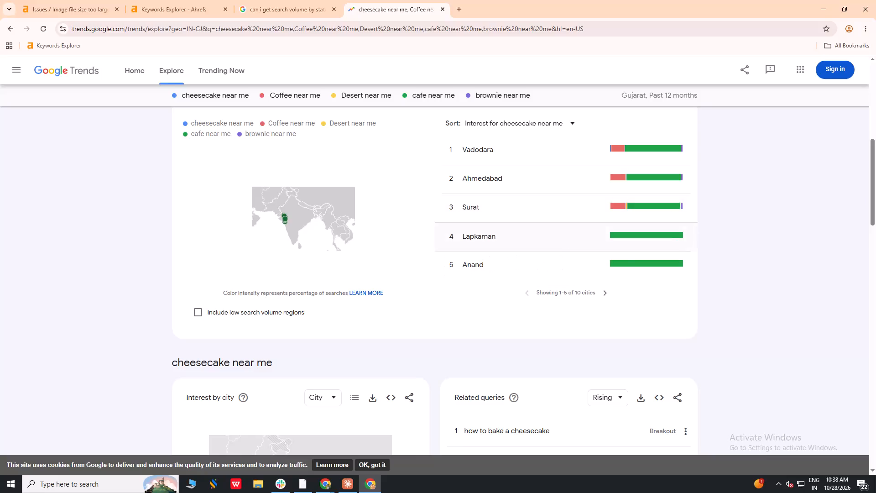
Replace the first comparison term, "cheesecake near me", with "panipuri near me".
scroll(759, 252, up, 1)
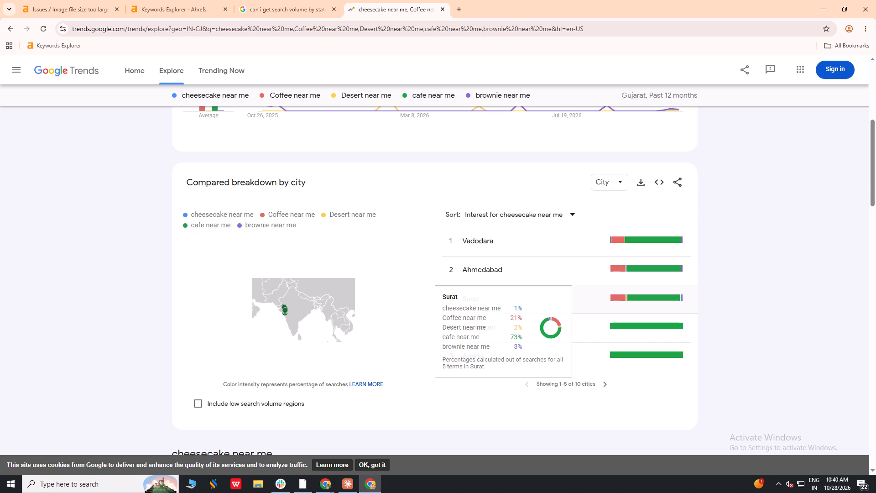
scroll(530, 230, up, 7)
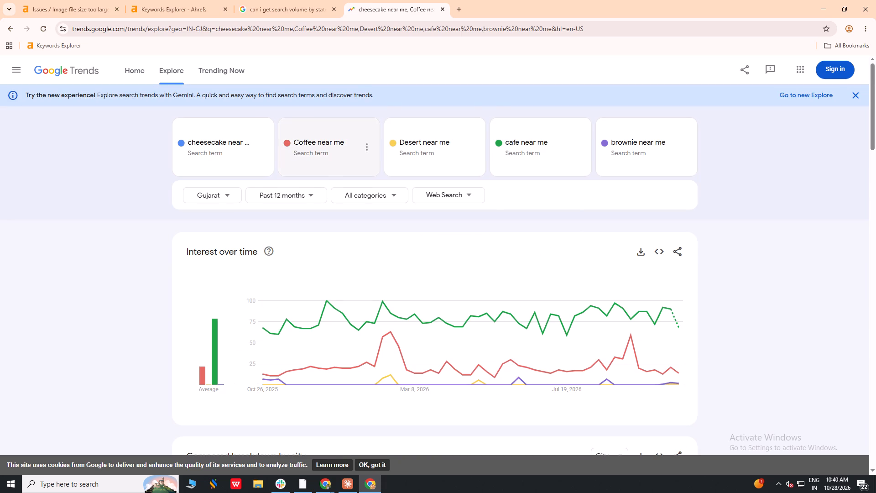
click(250, 144)
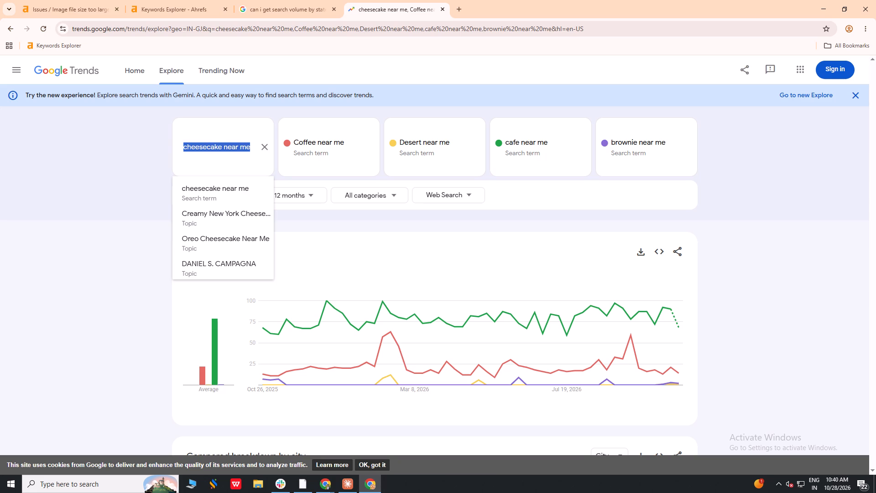
text(panipuri near em)
key(BackSpace)
key(BackSpace)
text(me)
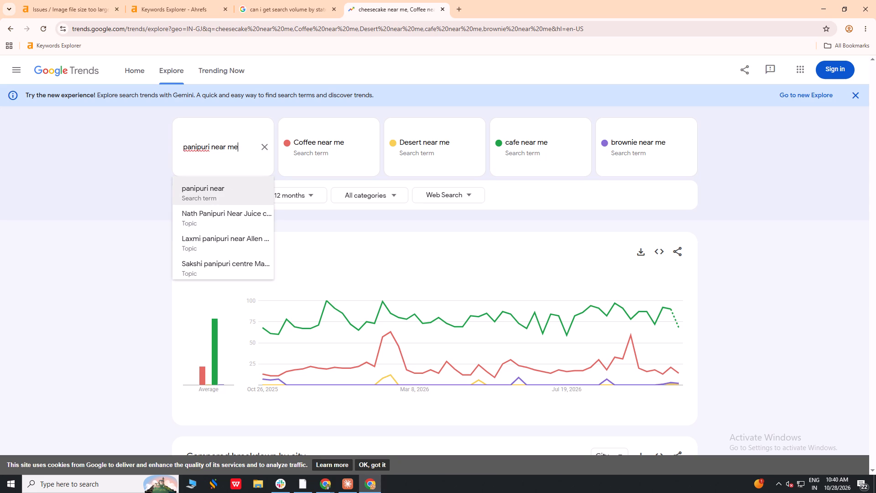
key(Return)
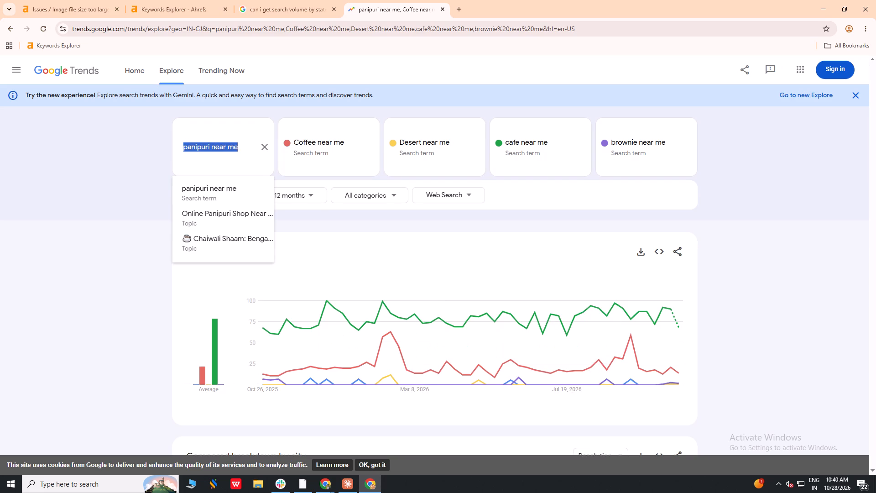
scroll(757, 263, down, 3)
click(817, 288)
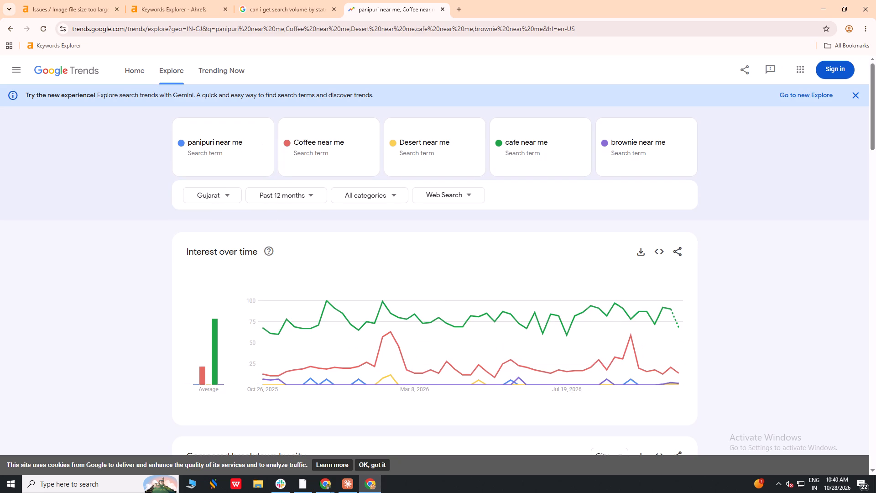
Examine interest over time and the compared breakdown by city with "panipuri near me" in the comparison.
scroll(709, 259, down, 4)
scroll(725, 276, up, 1)
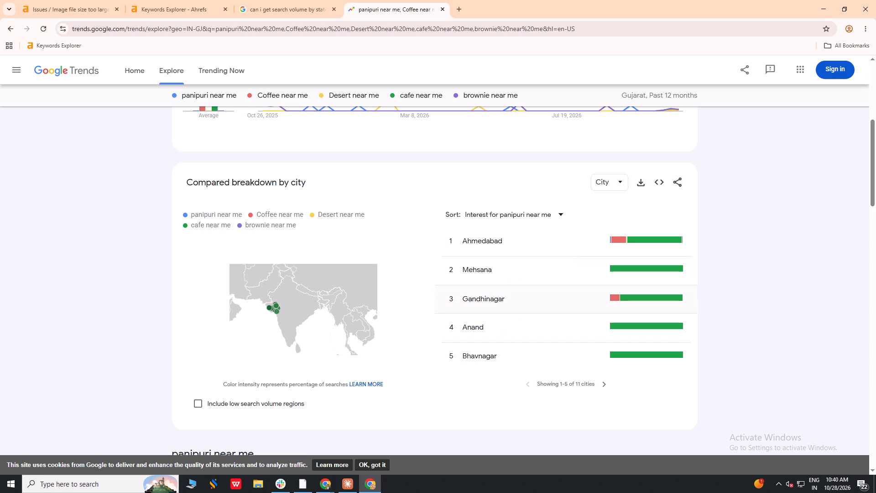
scroll(671, 351, up, 1)
scroll(434, 310, up, 1)
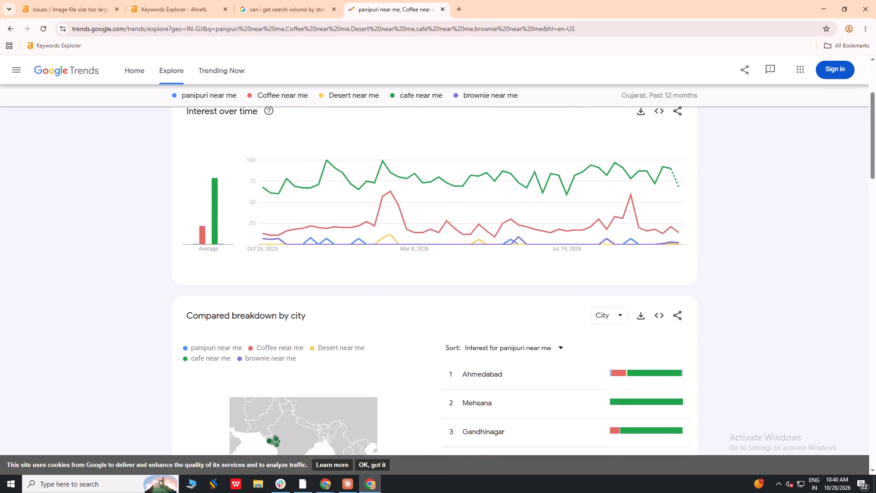
scroll(464, 316, up, 1)
scroll(748, 341, up, 4)
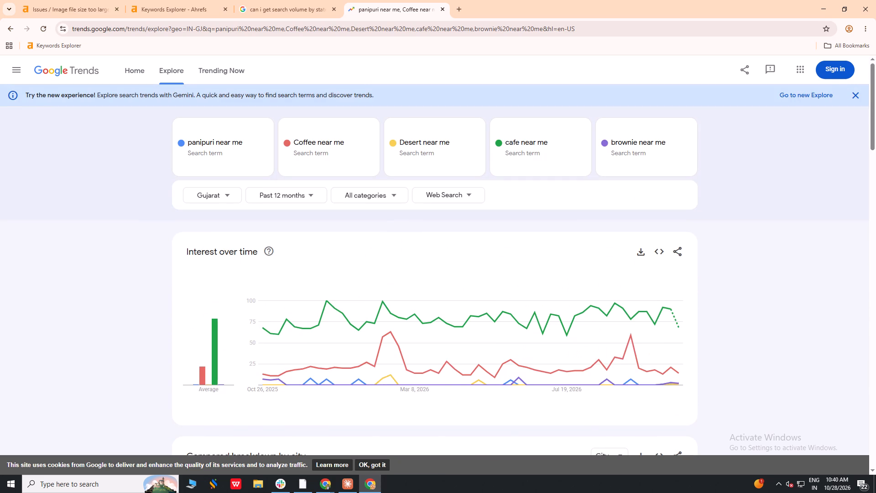
Dismiss the banner promoting the new Gemini-powered Explore experience.
click(25, 173)
drag(28, 93, 340, 98)
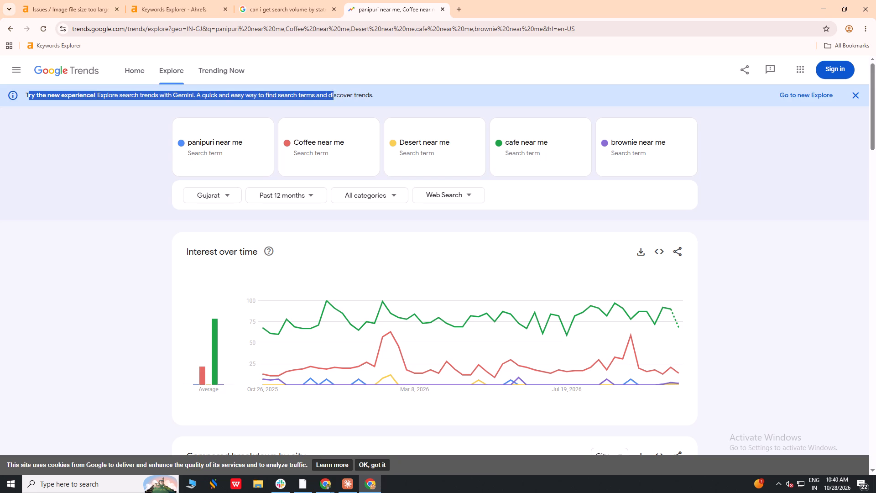
drag(340, 98, 370, 98)
click(370, 98)
click(855, 92)
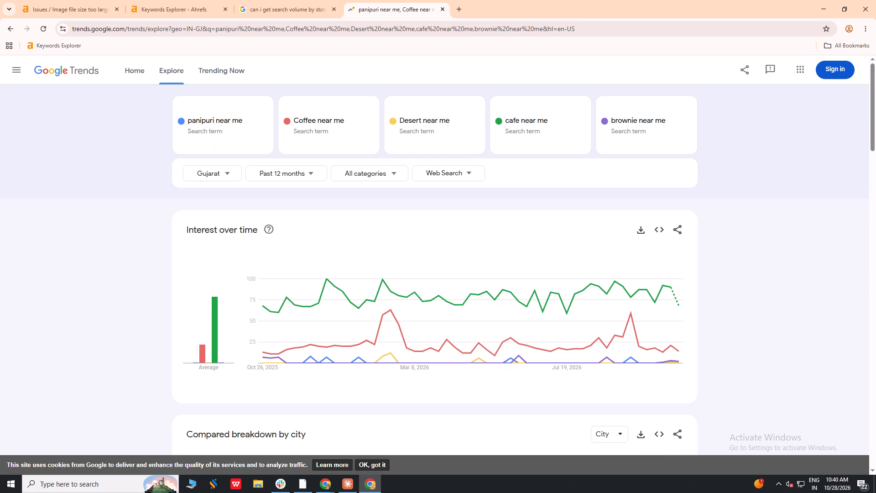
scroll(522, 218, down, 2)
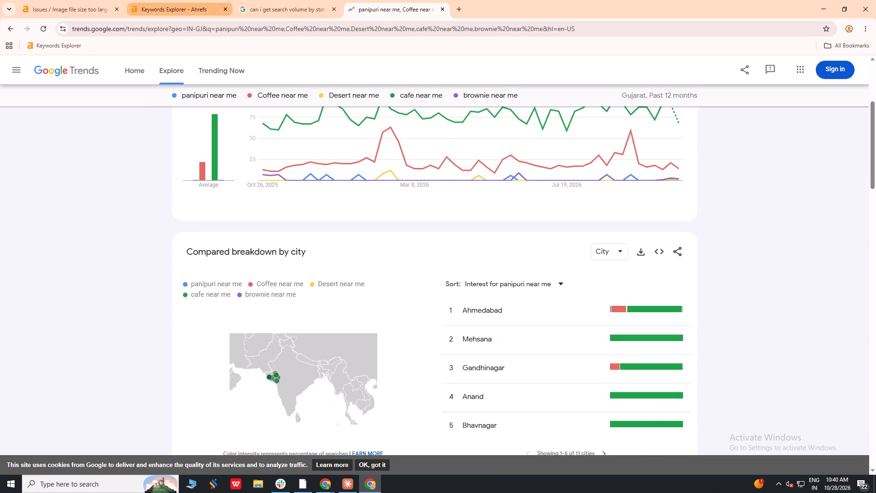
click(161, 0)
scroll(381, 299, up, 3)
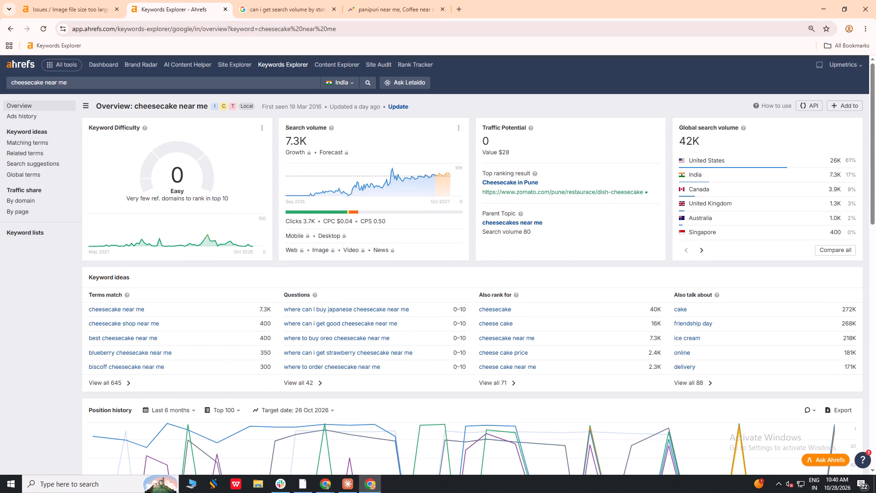
From the Site Audit issue "Image file size too large", open the flagged glamping-business-plan-site-layout.png in its own tab.
click(73, 0)
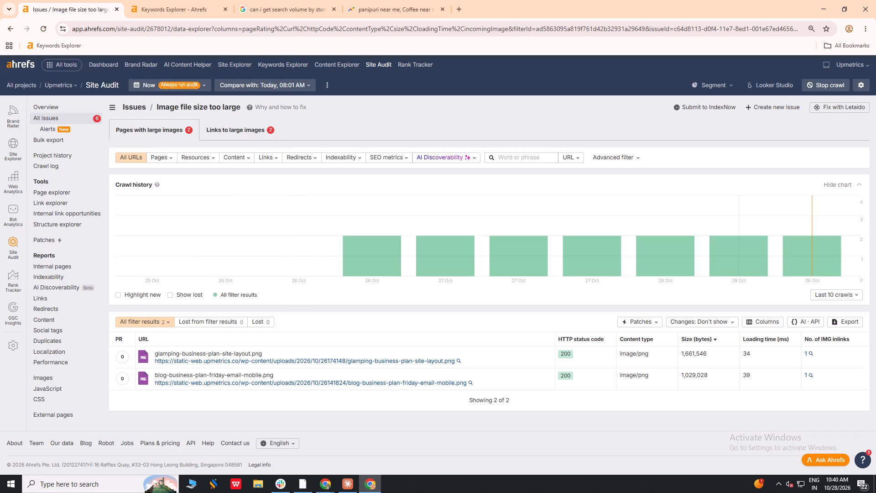
click(314, 362)
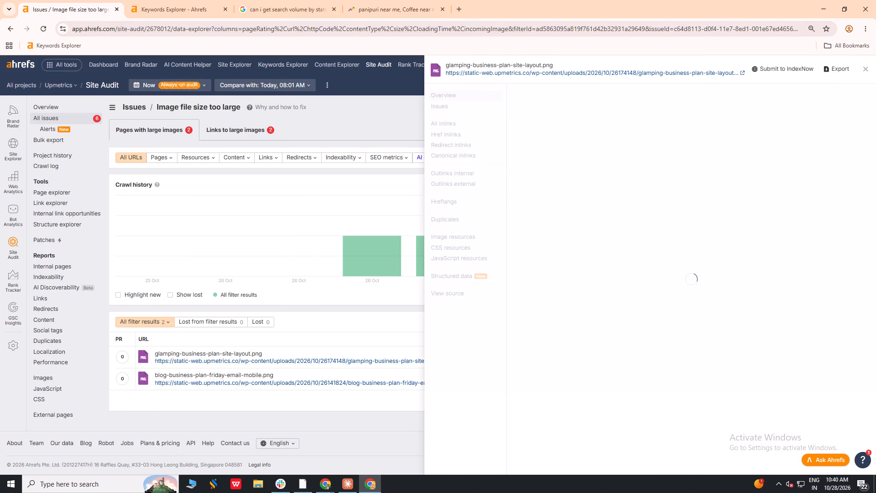
click(702, 72)
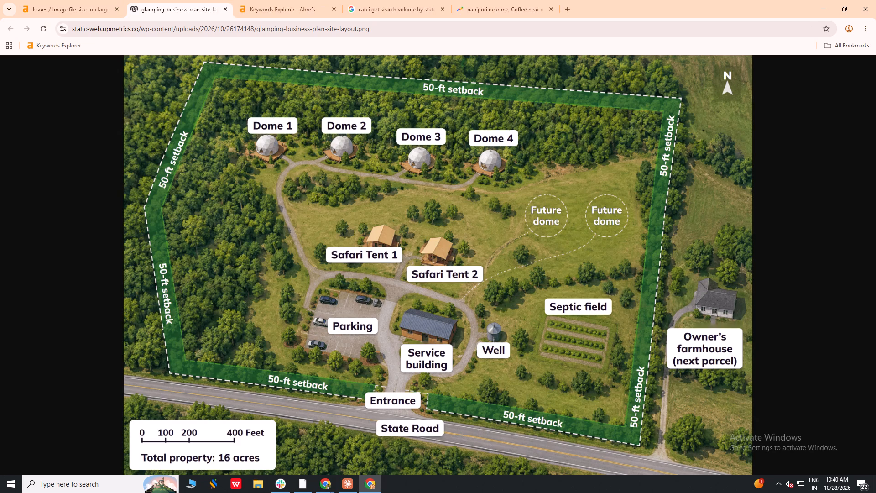
Return to the issue's image list and open blog-business-plan-friday-email-mobile.png in its own tab.
click(70, 0)
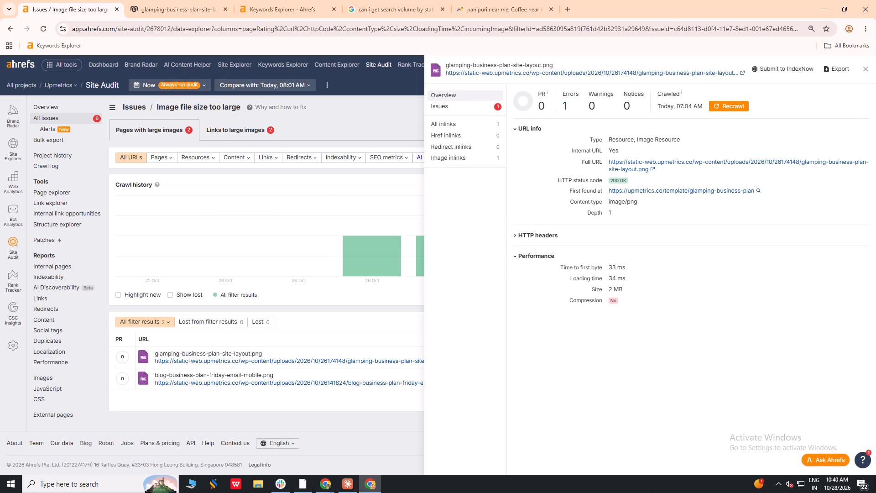
click(219, 422)
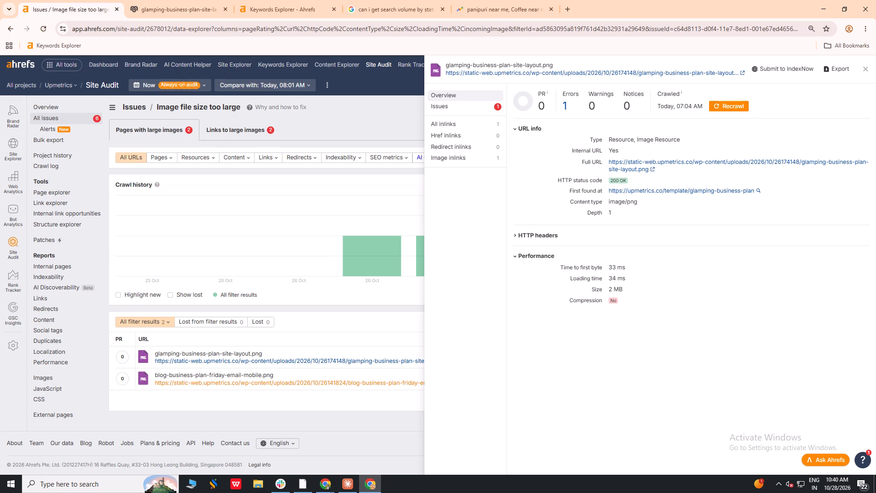
click(250, 383)
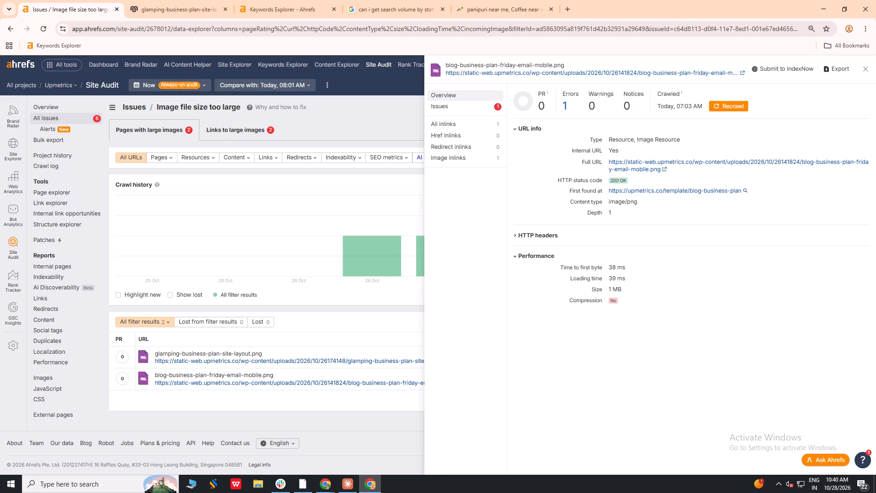
click(656, 163)
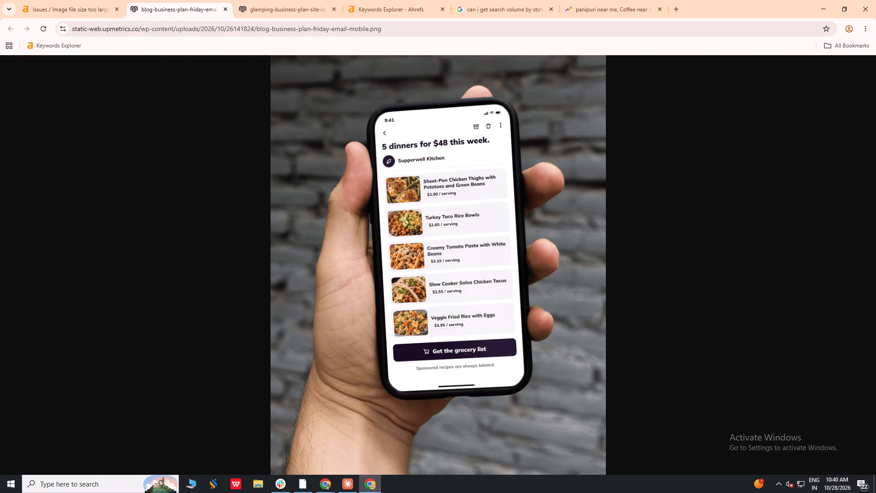
Compare the two oversized images, the glamping site layout and the blog email mobile mockup, and check the audit details.
click(313, 0)
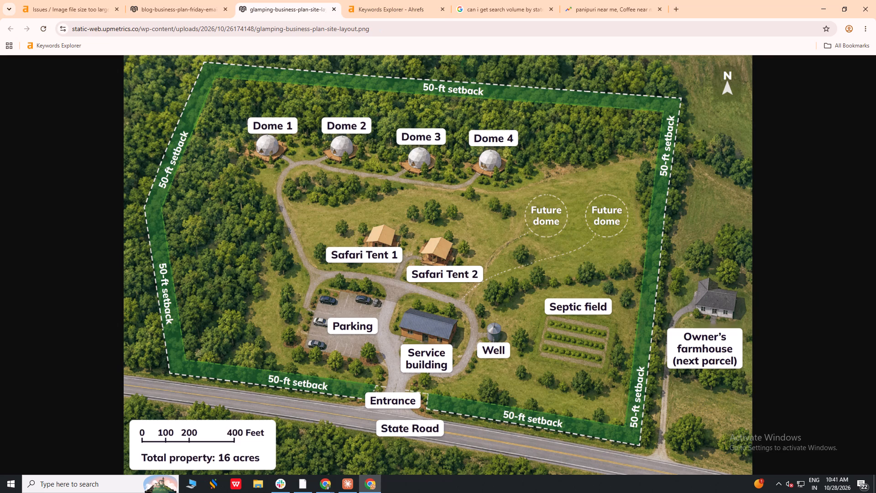
click(174, 0)
click(273, 2)
click(178, 0)
click(270, 1)
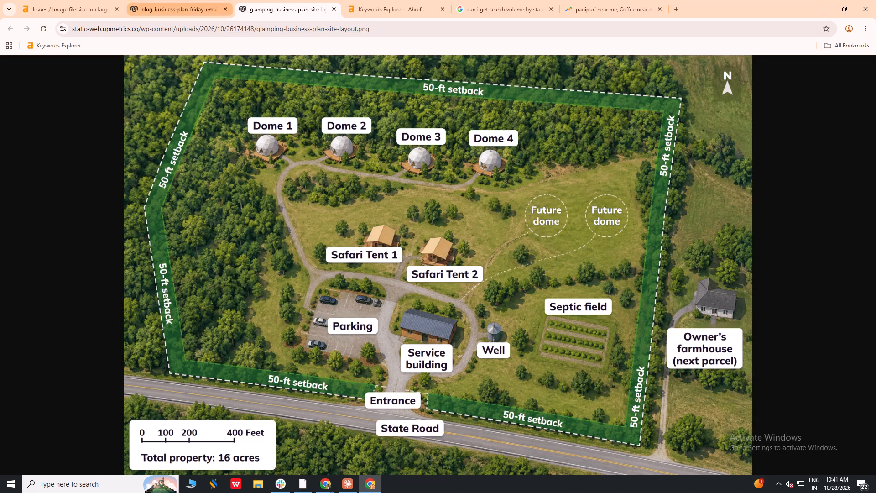
click(169, 0)
click(267, 0)
click(180, 0)
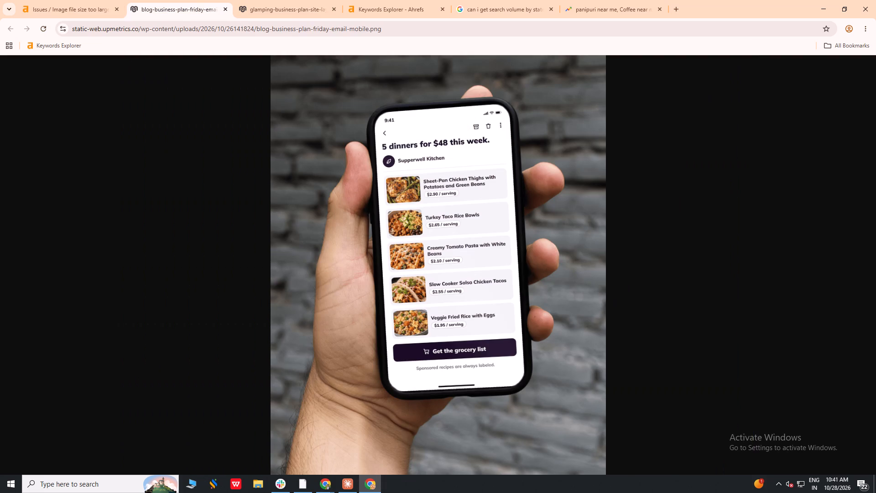
click(270, 0)
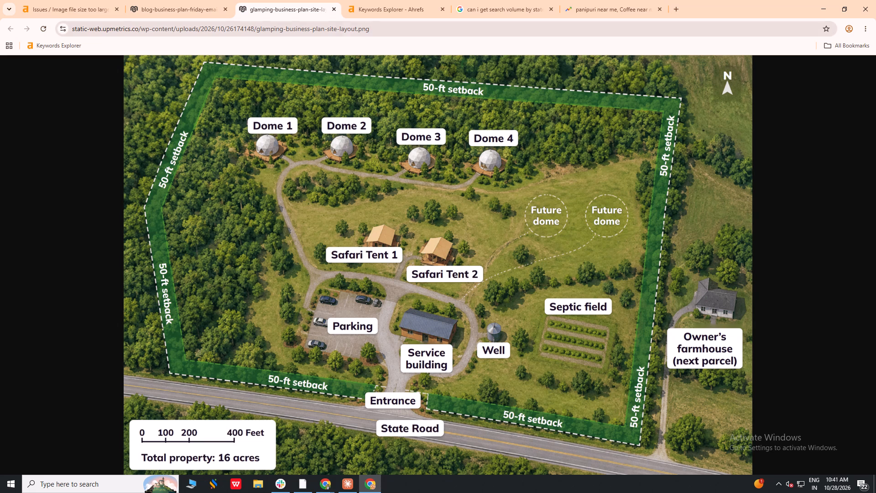
click(185, 11)
click(279, 0)
click(179, 0)
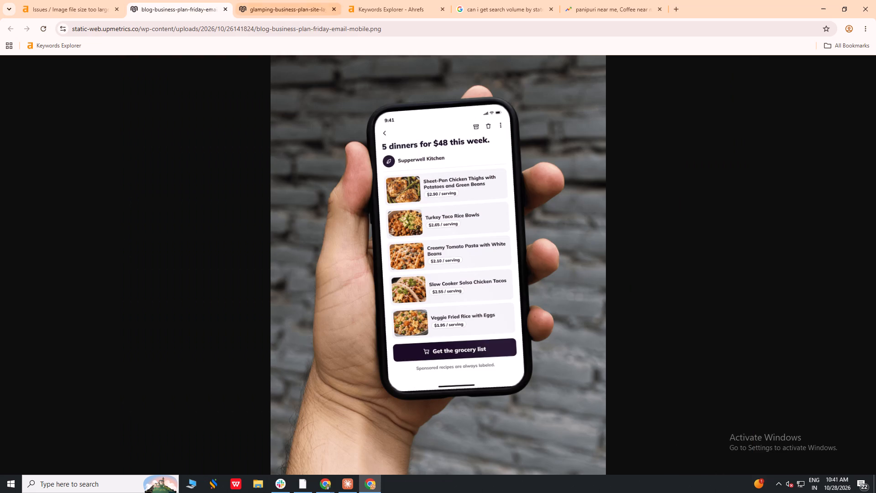
click(278, 0)
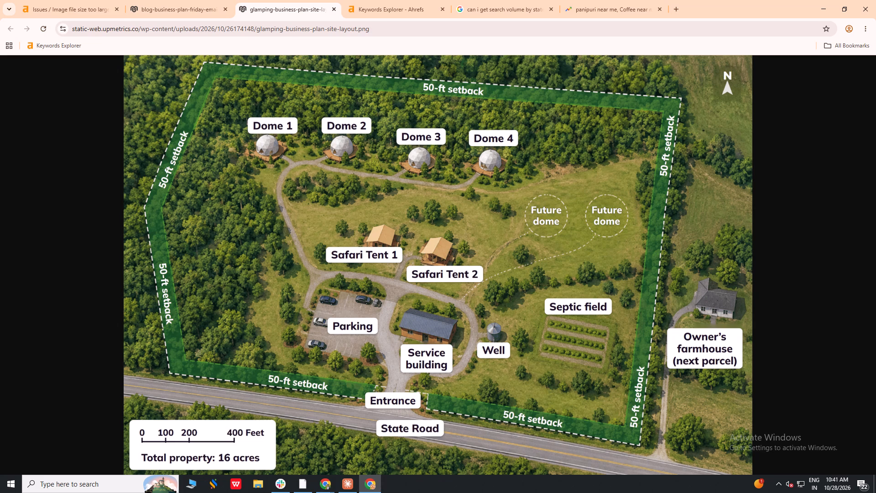
click(171, 0)
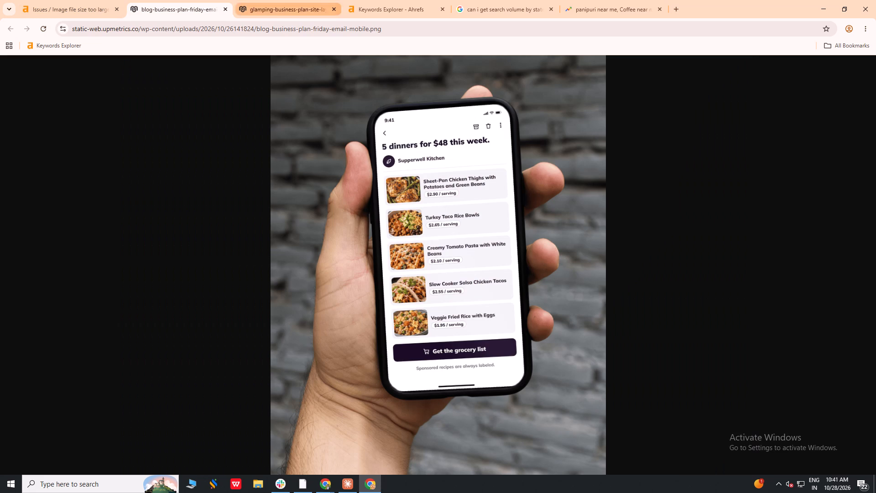
click(274, 0)
click(198, 0)
click(78, 0)
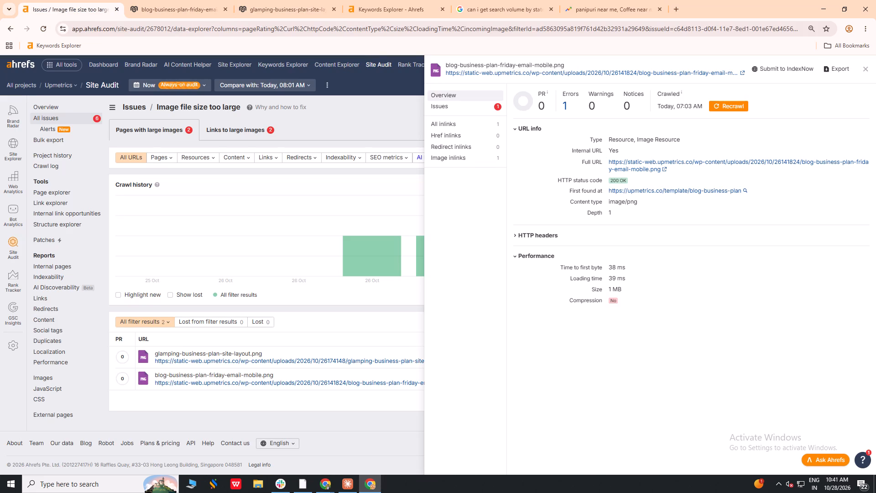
click(748, 374)
click(247, 0)
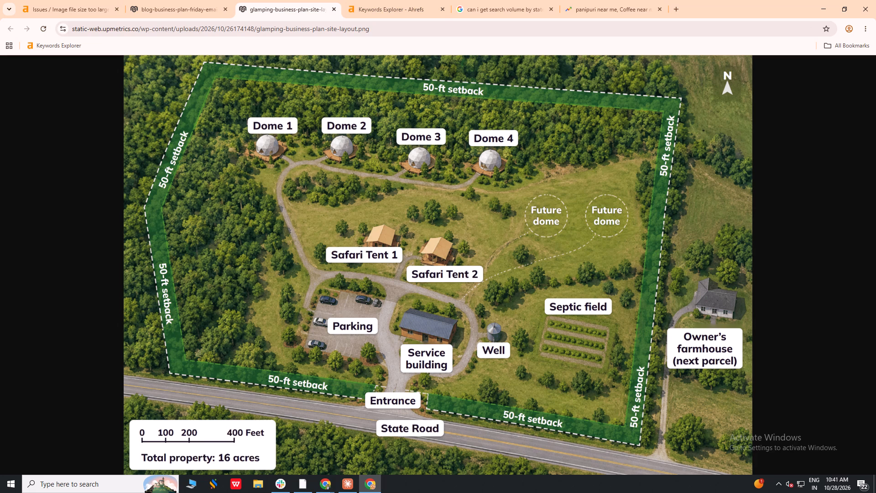
click(170, 0)
click(78, 0)
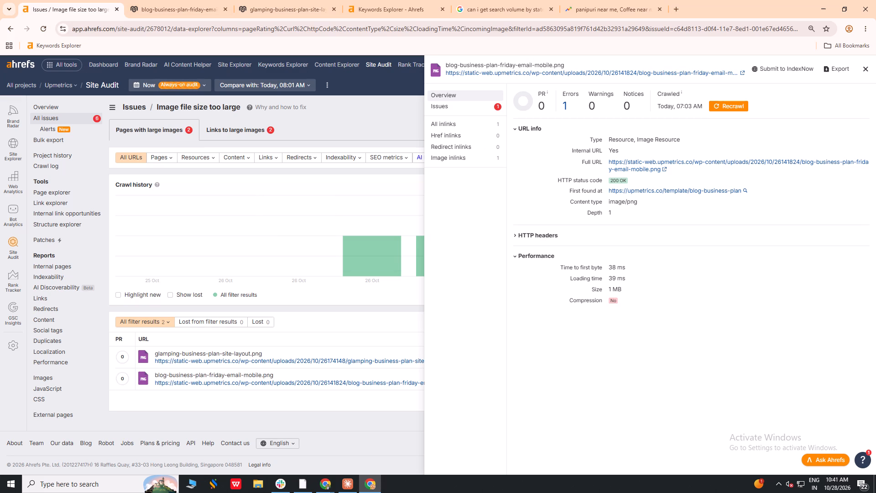
Copy the full URL of blog-business-plan-friday-email-mobile.png from its open tab.
click(137, 0)
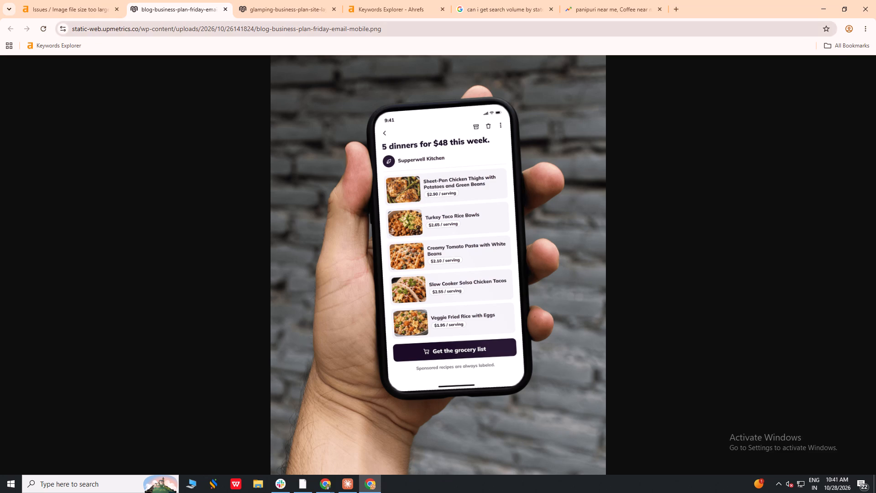
click(400, 31)
key(ctrl+c)
key(ctrl+c)
key(ctrl+c)
key(ctrl+c)
key(ctrl+c)
key(ctrl+c)
key(ctrl+c)
key(ctrl+c)
key(ctrl+c)
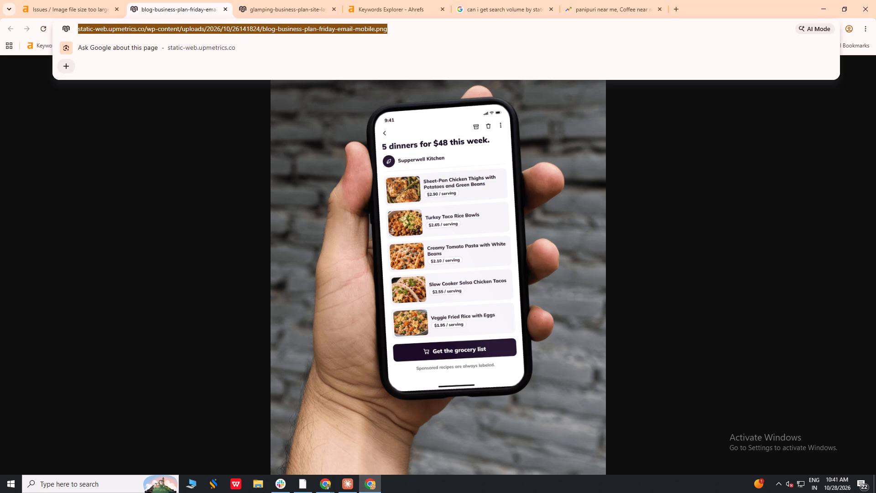
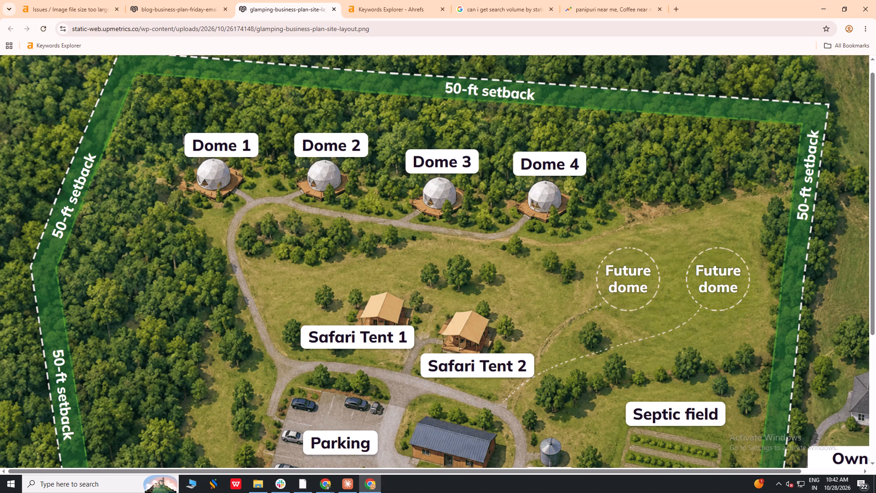
Compare the blog email mobile mockup with the glamping site layout image, viewing the site layout at fitted size.
click(286, 185)
click(161, 0)
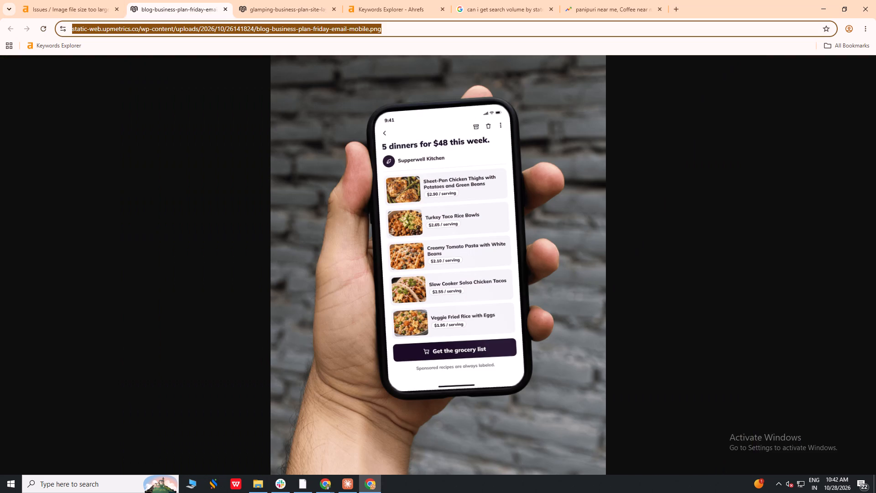
click(198, 163)
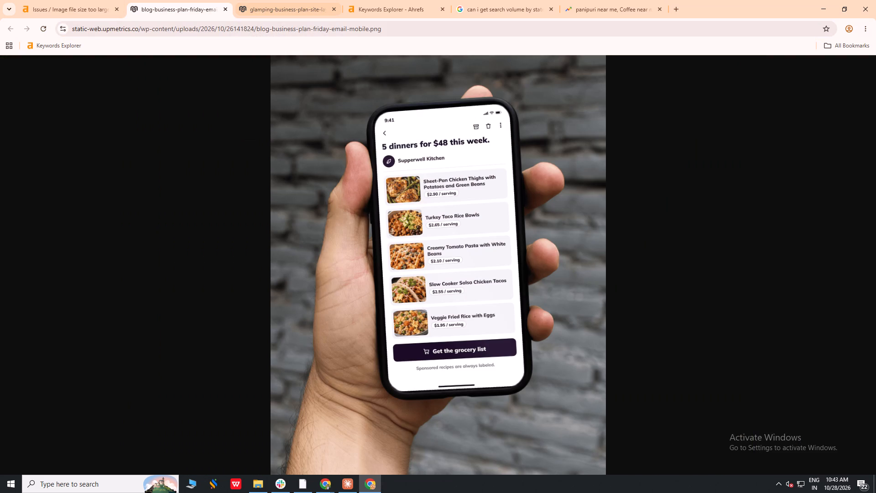
click(283, 0)
click(182, 0)
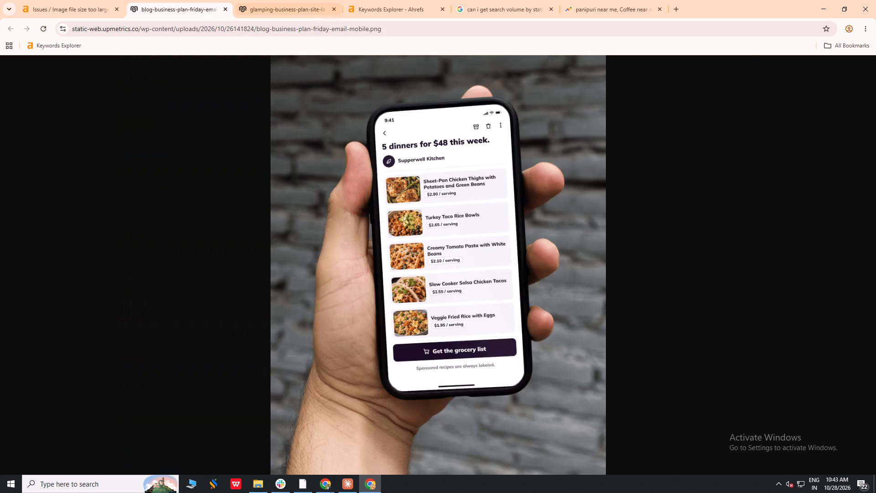
click(270, 0)
click(192, 0)
click(269, 0)
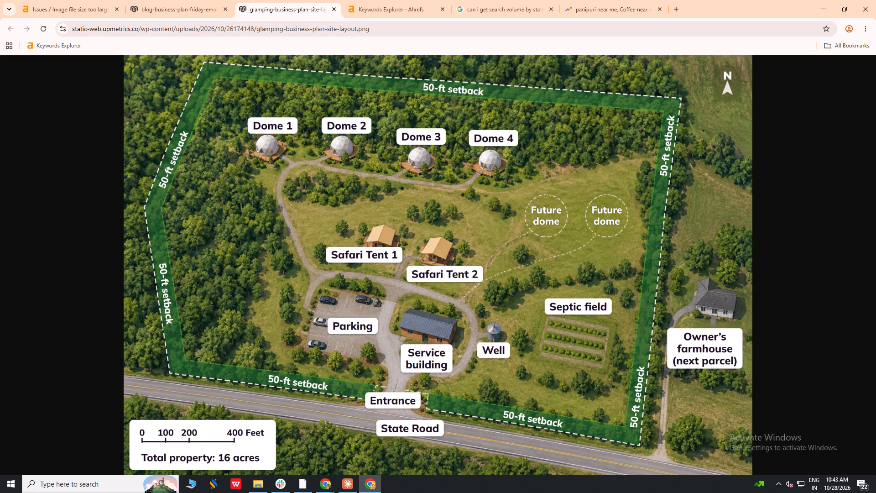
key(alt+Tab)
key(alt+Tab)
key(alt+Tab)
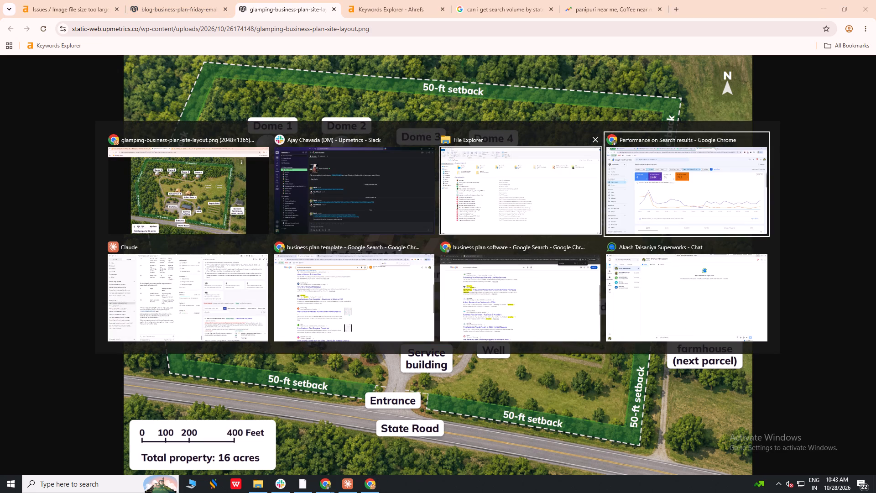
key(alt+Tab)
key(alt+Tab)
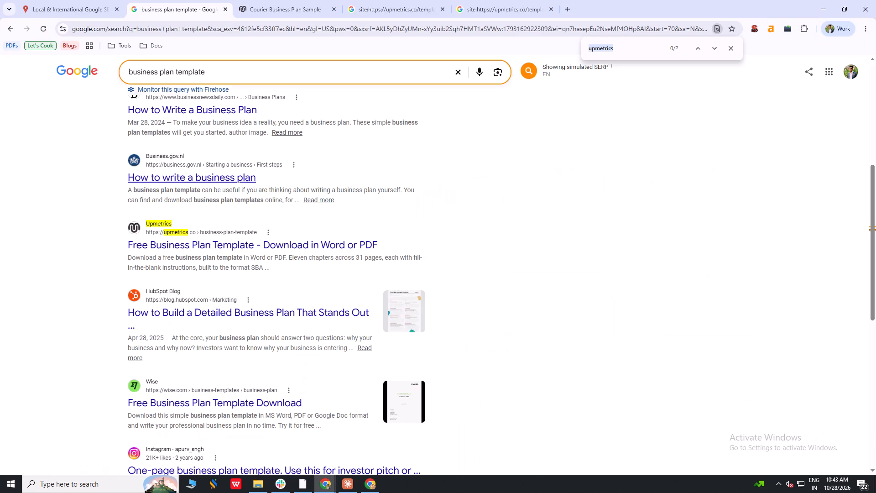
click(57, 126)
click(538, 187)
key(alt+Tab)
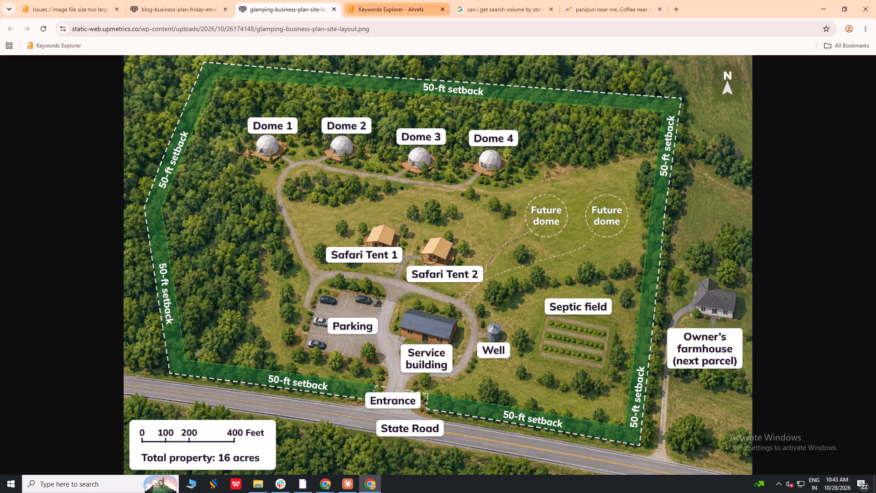
Search Google for "image resizer" in a new tab and open the imageresizer.com result.
click(682, 7)
text(imageresi)
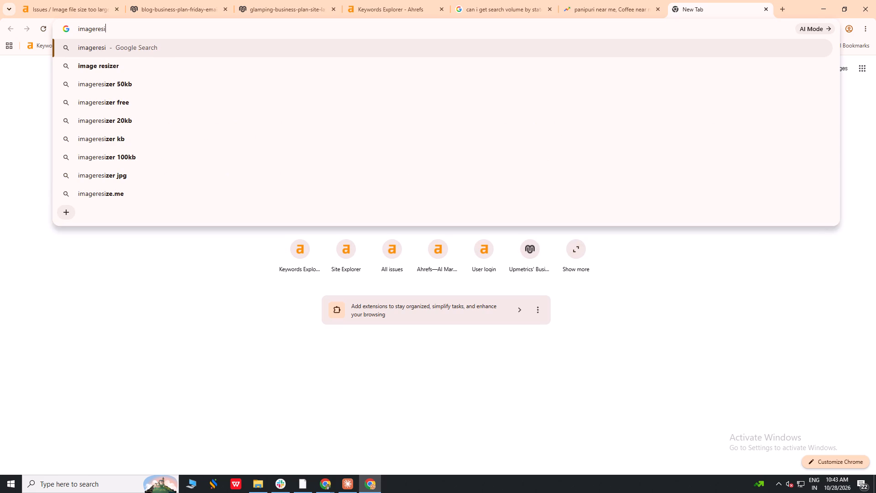
key(Down)
key(Return)
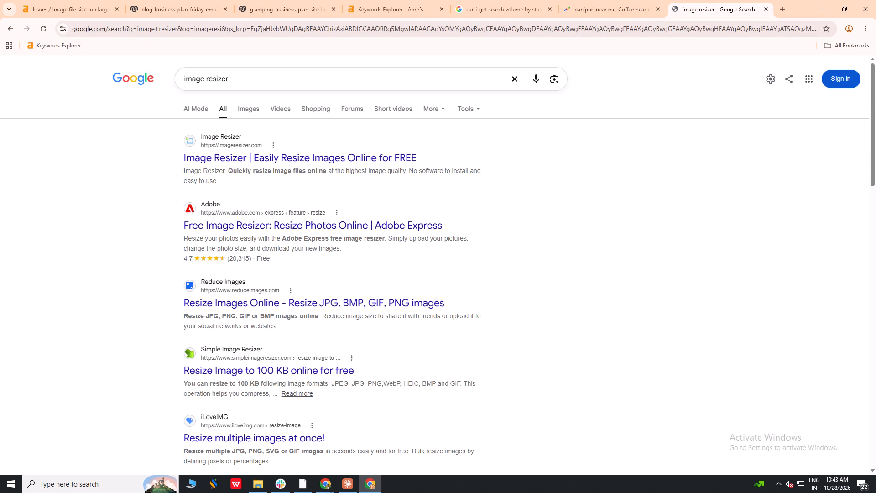
click(359, 160)
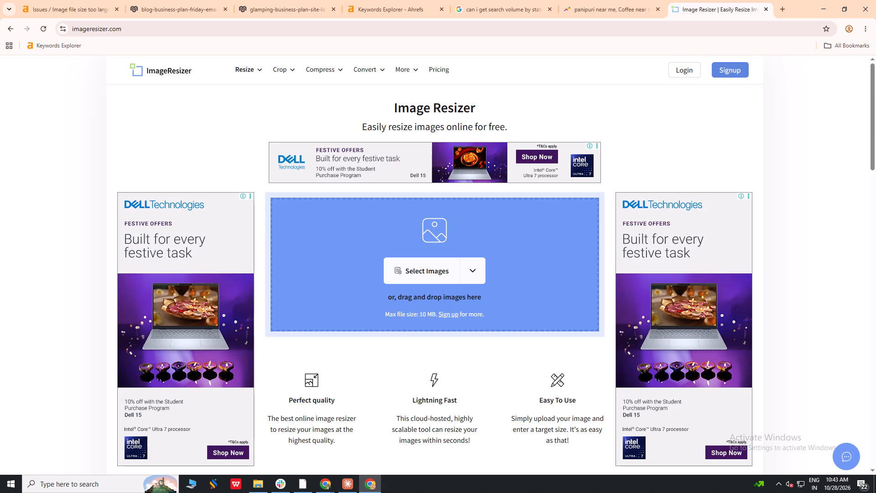
Return to the open blog-business-plan-friday-email-mobile.png image.
click(161, 0)
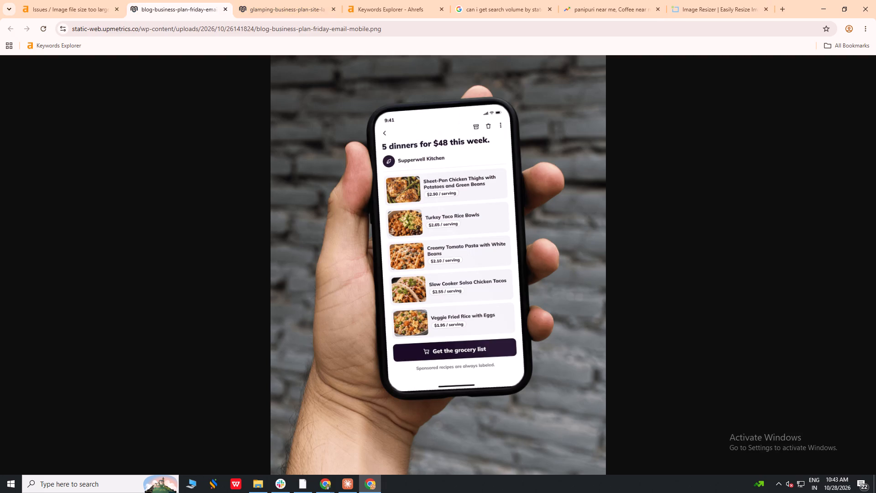
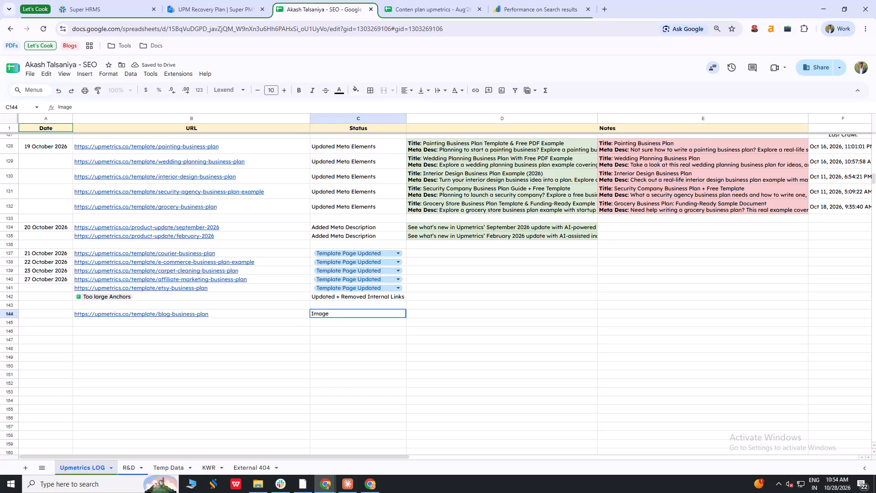
Complete the status of the blog-business-plan row in the Upmetrics LOG sheet as "Image Updated".
text(Updated)
key(Return)
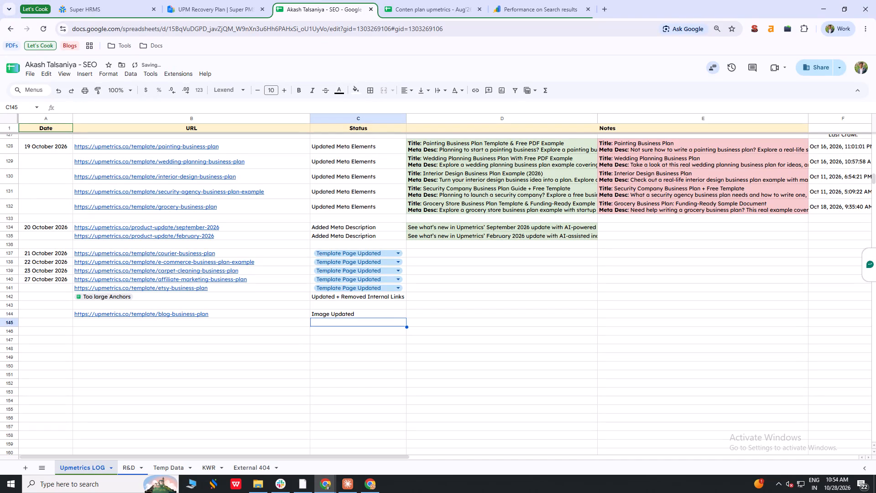
Copy the last log date into the blog-business-plan row's Date cell and change it to 28 October 2026.
click(59, 281)
key(ctrl+c)
click(62, 318)
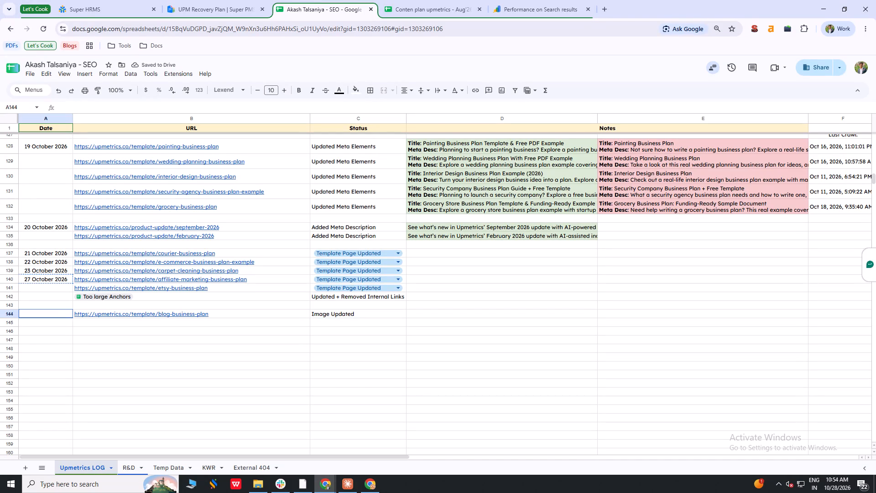
key(ctrl+v)
double_click(52, 317)
click(17, 422)
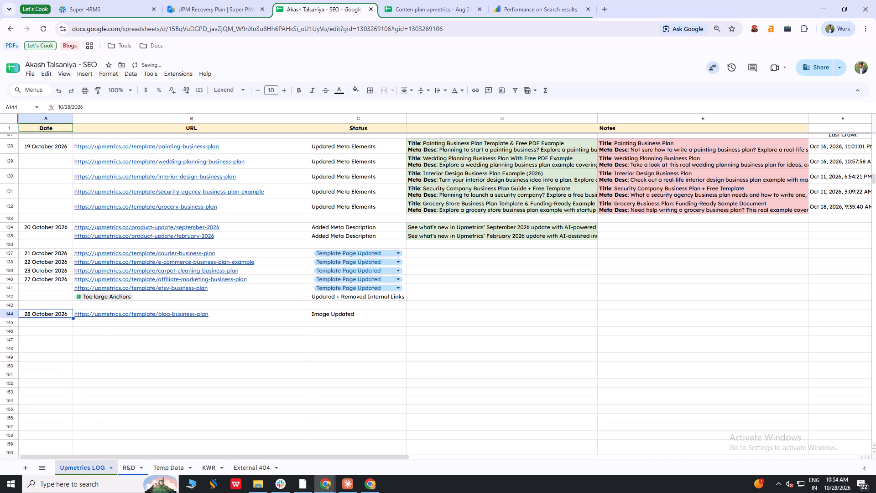
click(159, 386)
Open Tenor in a new tab and search its GIFs for "taking notes".
click(606, 7)
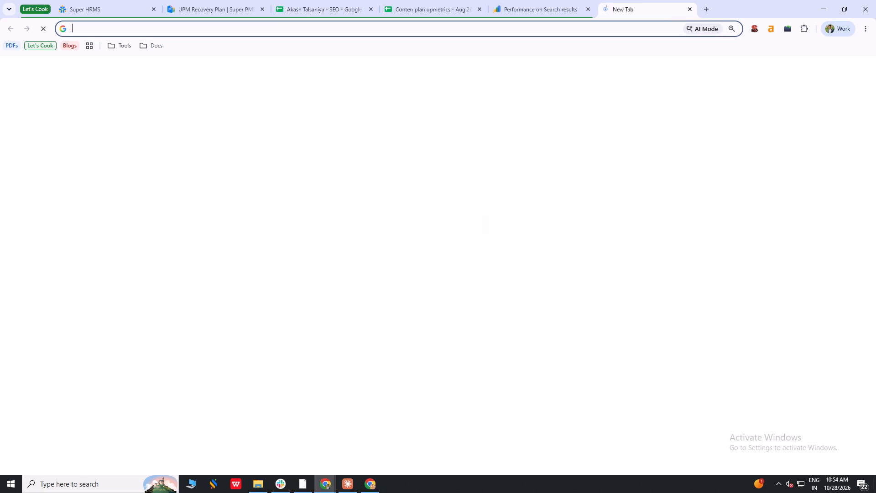
text(tenor)
key(Return)
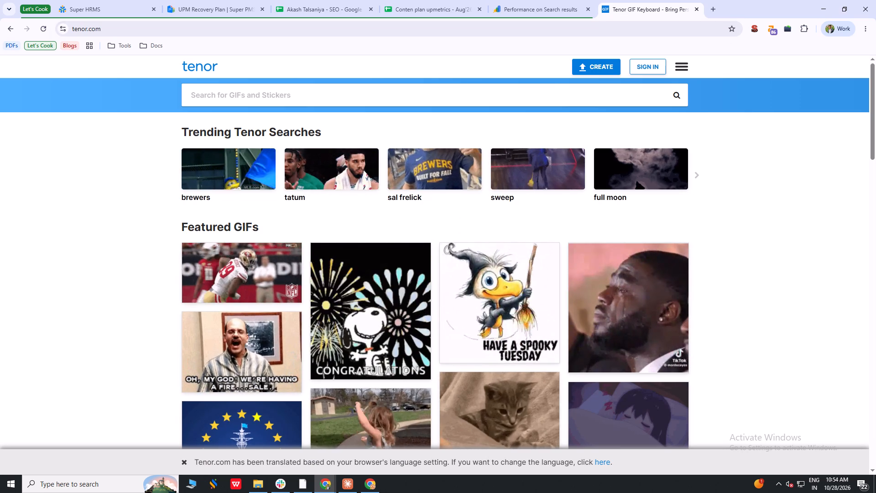
click(335, 95)
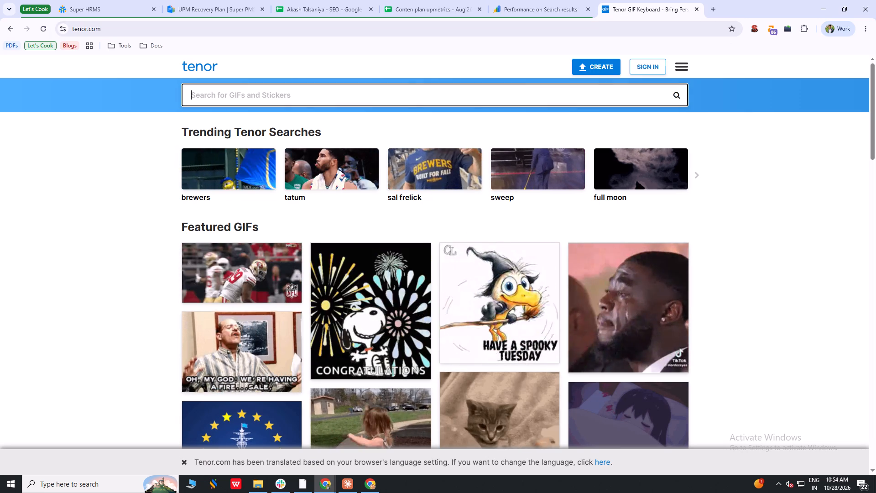
text(taking notes)
key(Return)
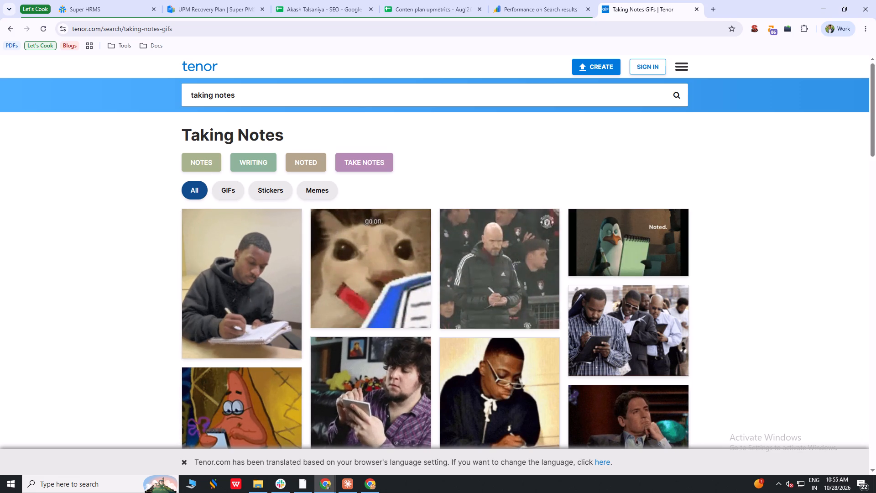
Browse the "taking notes" GIF results for a suitable reaction GIF.
scroll(725, 161, down, 2)
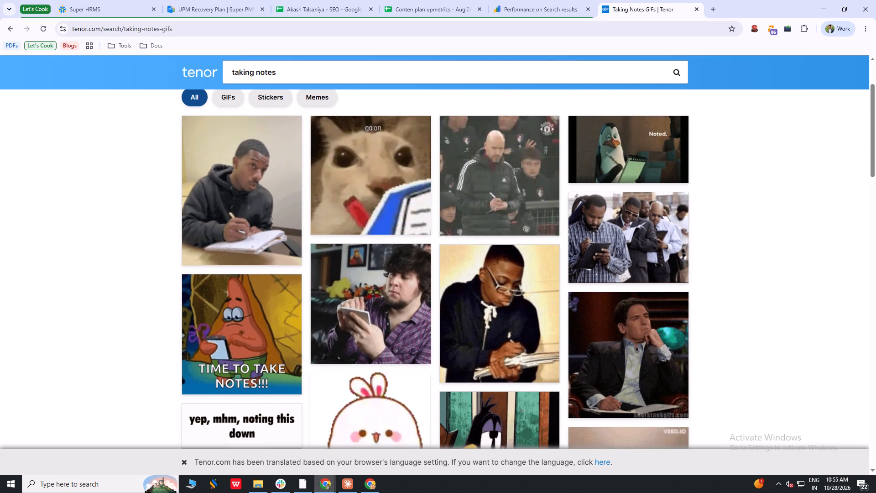
scroll(724, 165, down, 2)
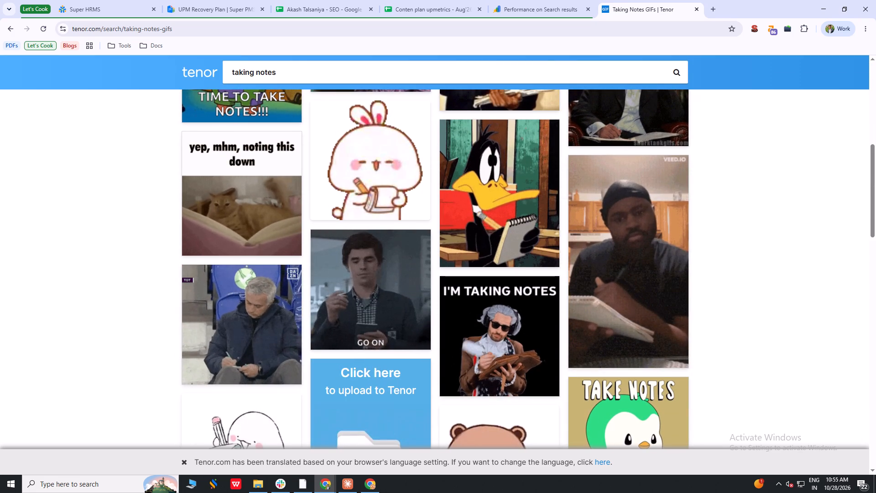
scroll(722, 166, down, 2)
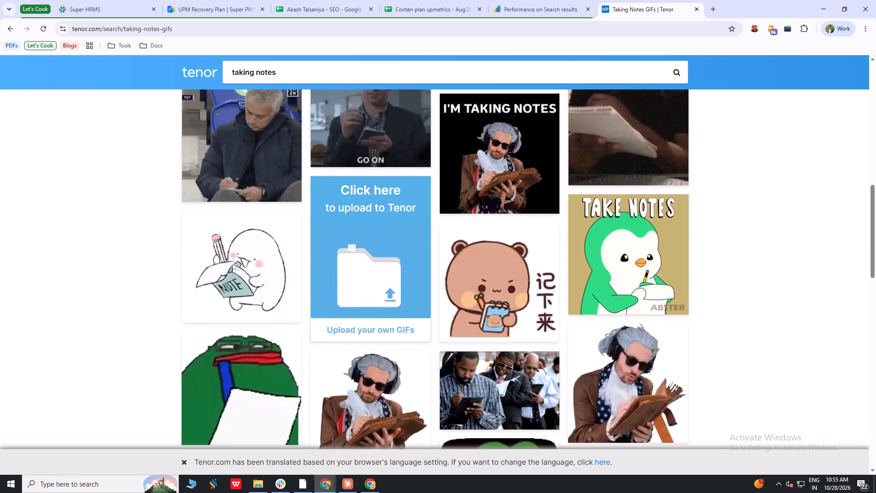
scroll(722, 166, down, 2)
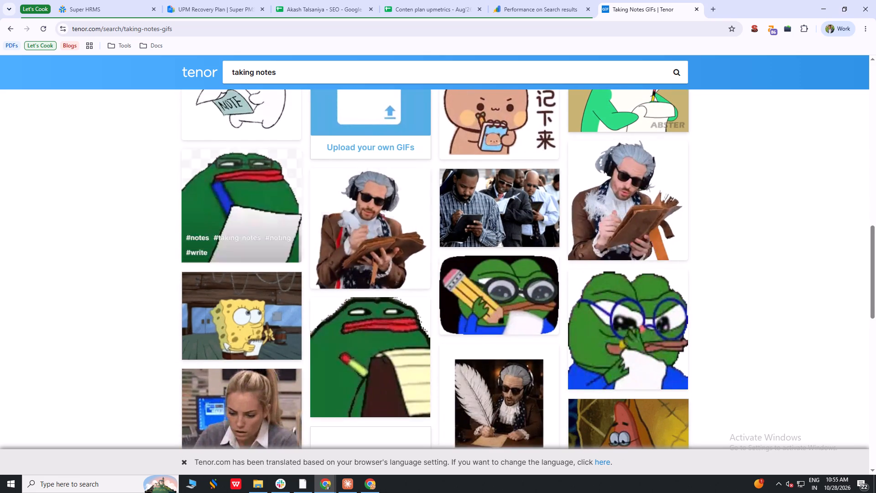
scroll(691, 180, down, 1)
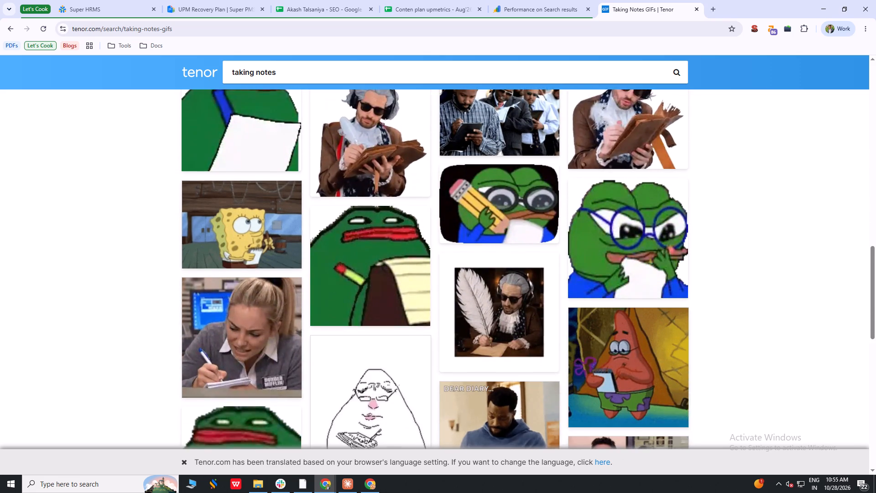
scroll(691, 180, down, 2)
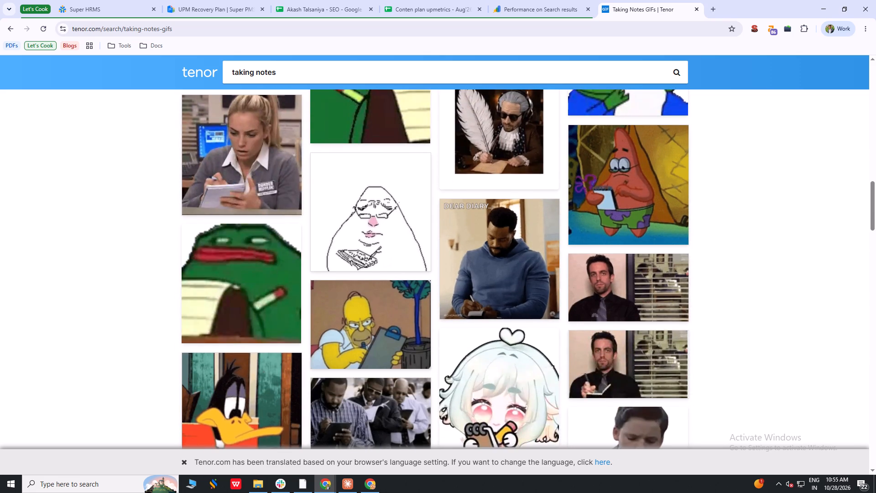
scroll(691, 180, down, 1)
Refine the Tenor search to "taking notes cat" and look through the resulting GIFs.
click(286, 73)
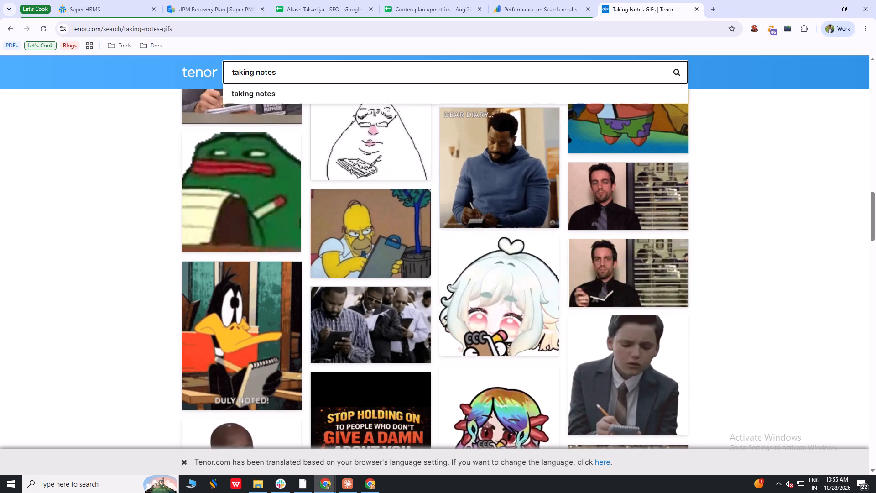
key(space)
text(cat)
key(Return)
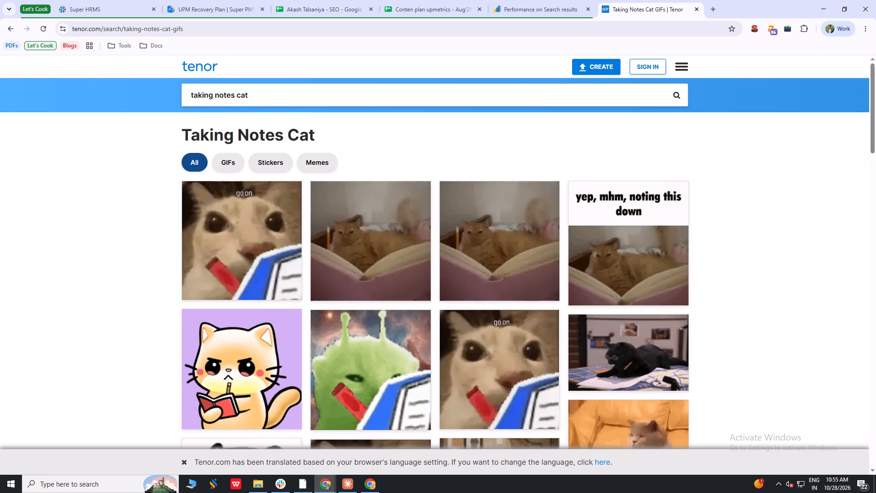
scroll(772, 209, down, 1)
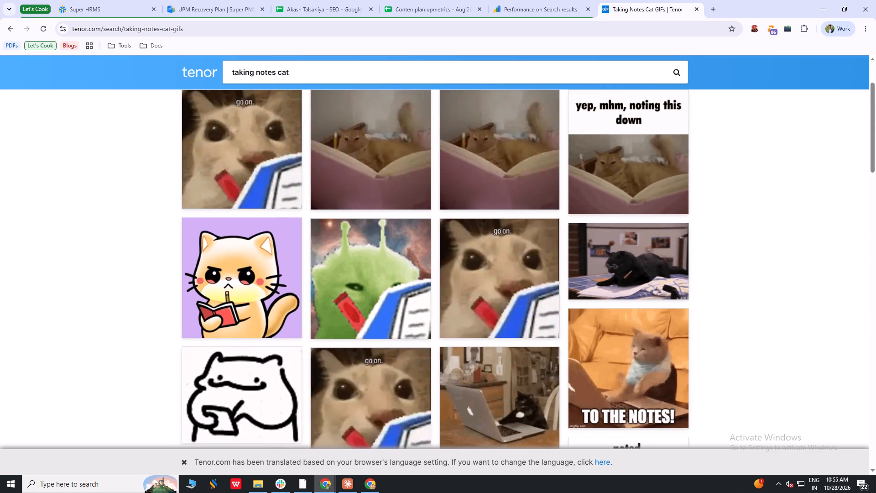
scroll(772, 209, down, 2)
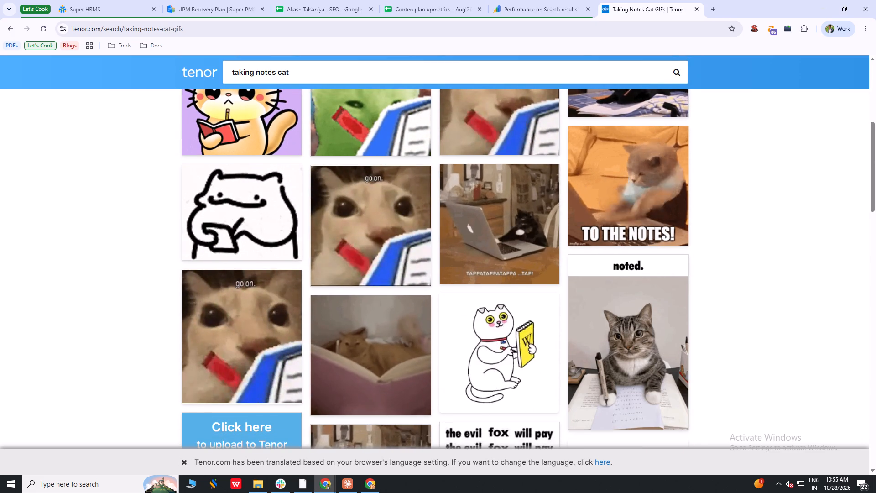
scroll(747, 203, down, 2)
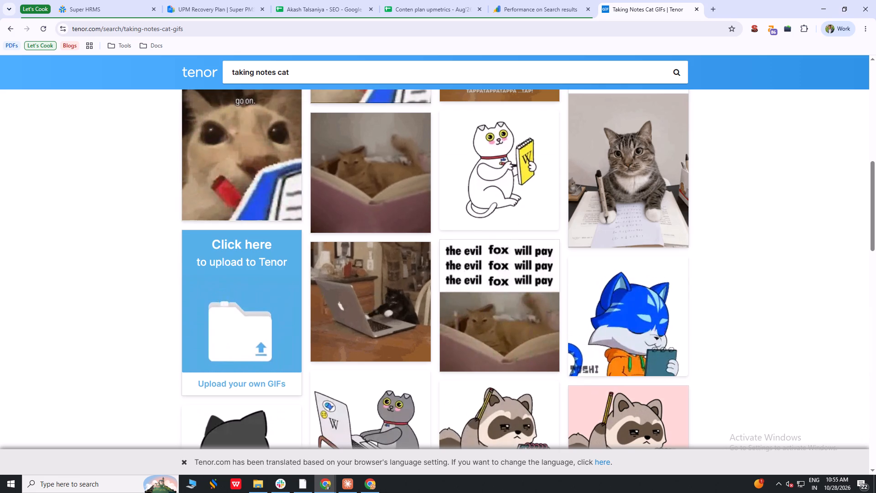
scroll(745, 200, down, 2)
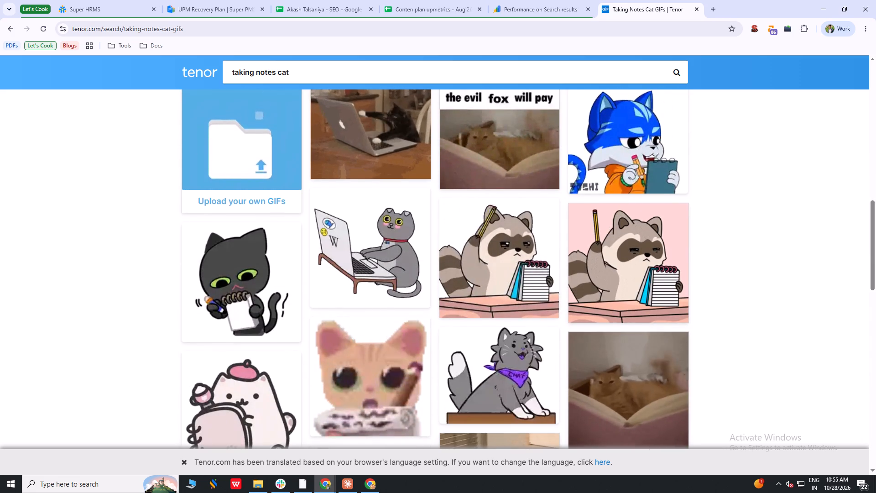
Return to the "taking notes" results and look over the first GIFs again.
click(9, 26)
scroll(398, 241, up, 10)
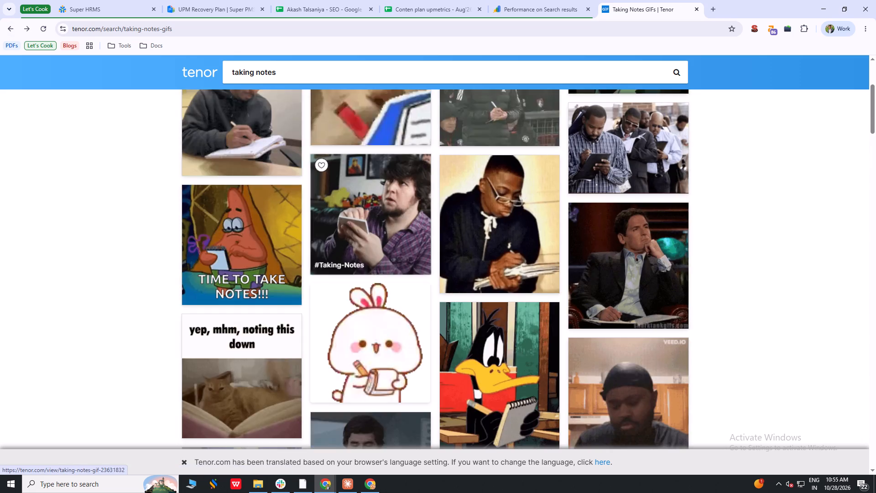
scroll(398, 241, up, 7)
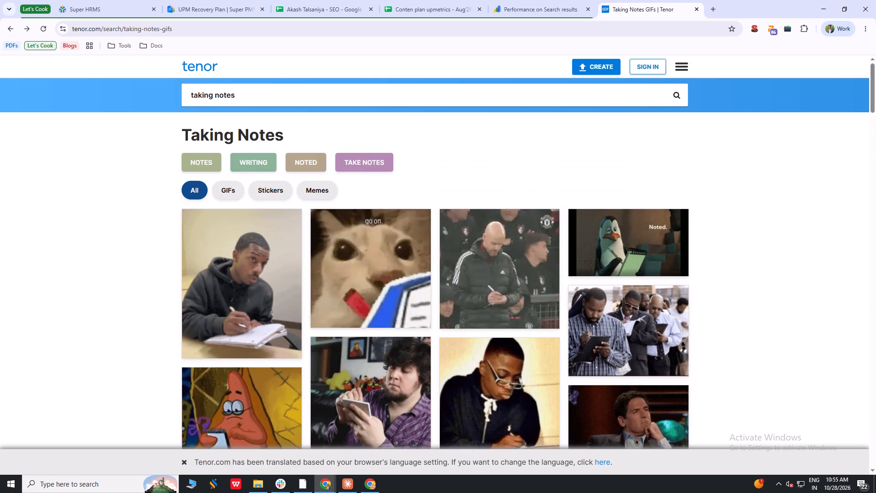
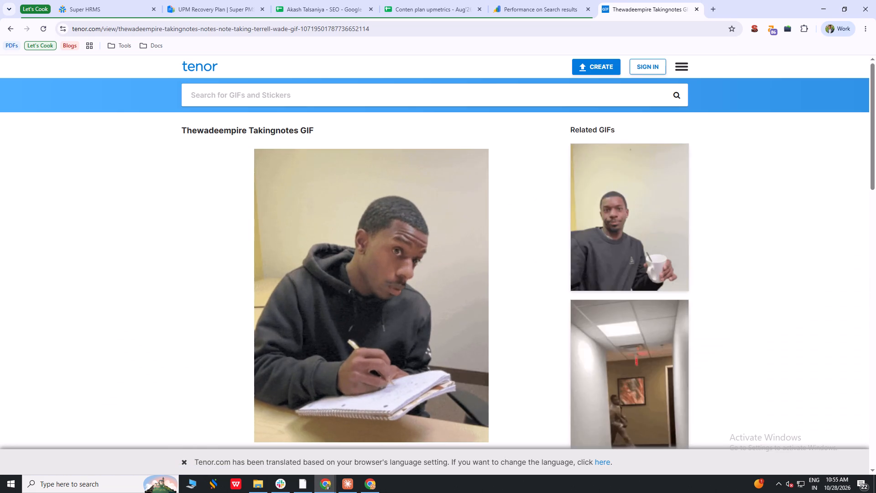
Attach the Thewadeempire Takingnotes GIF from its Tenor page to the open thread in Slack's SEO vala conversation.
scroll(419, 261, down, 1)
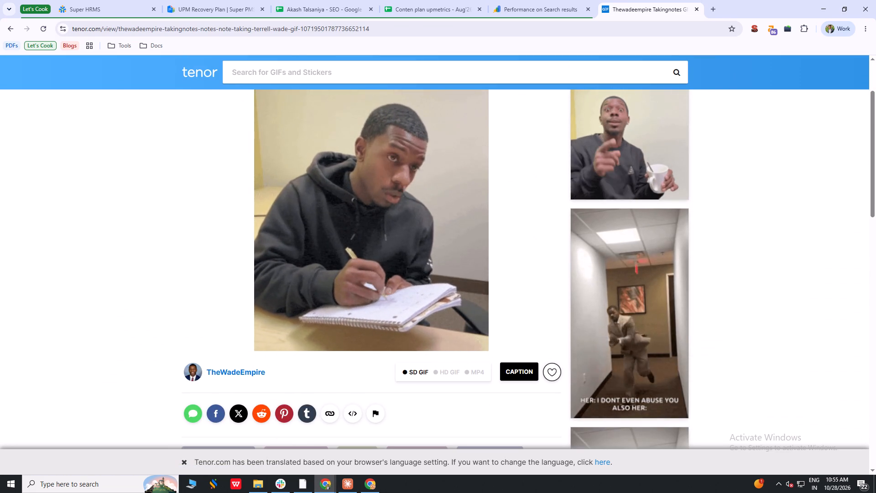
scroll(373, 221, up, 1)
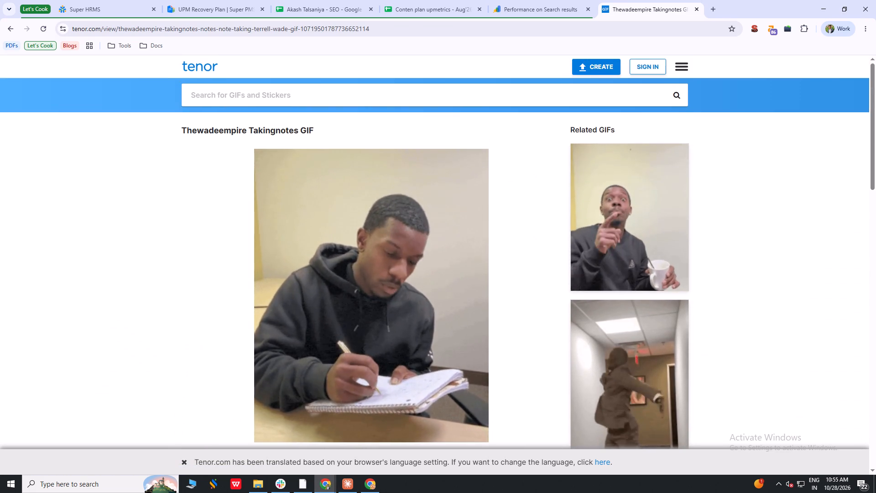
scroll(366, 254, down, 1)
scroll(366, 247, up, 1)
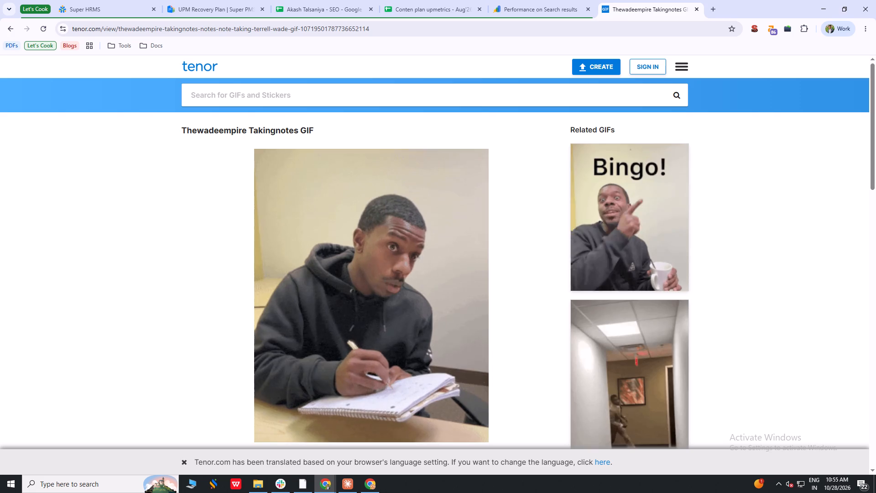
drag(355, 281, 719, 231)
key(alt+Tab)
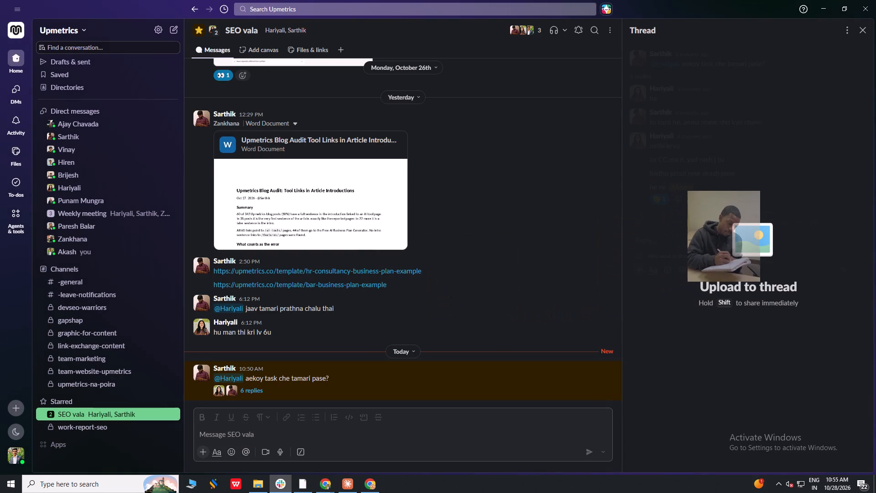
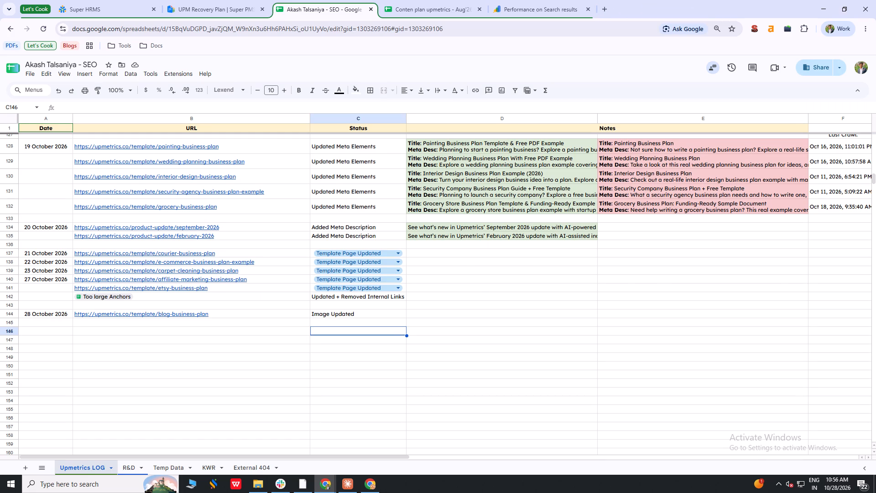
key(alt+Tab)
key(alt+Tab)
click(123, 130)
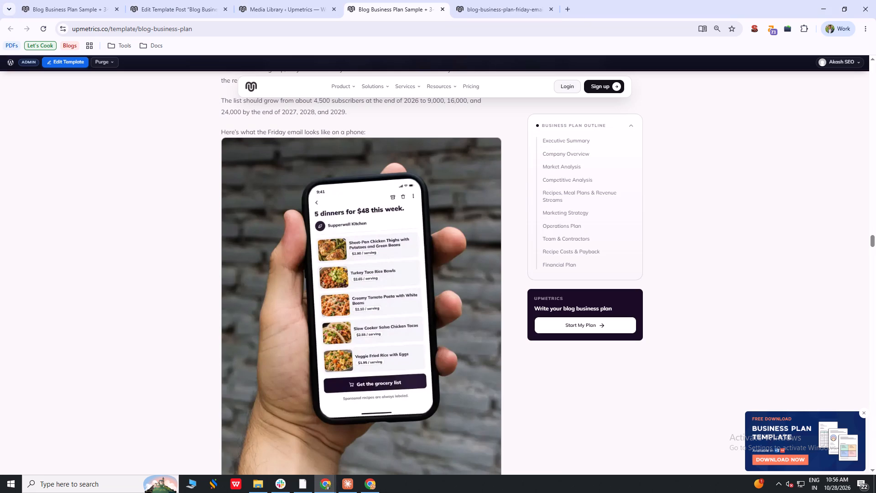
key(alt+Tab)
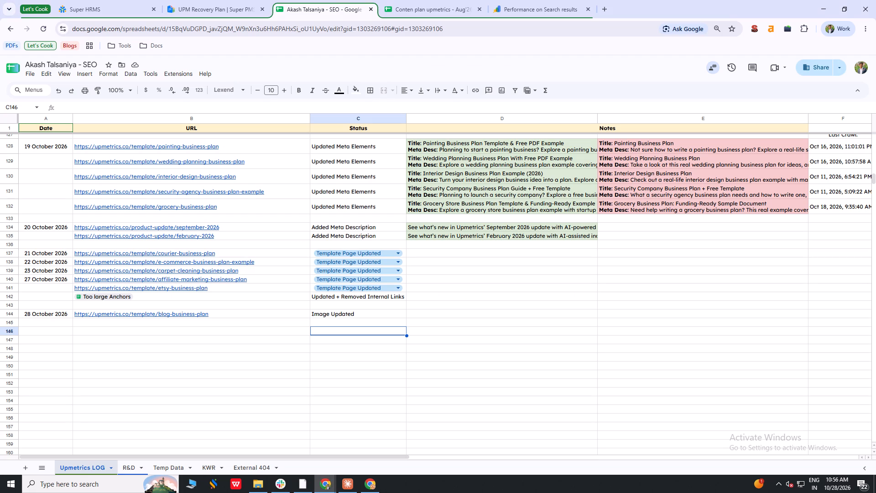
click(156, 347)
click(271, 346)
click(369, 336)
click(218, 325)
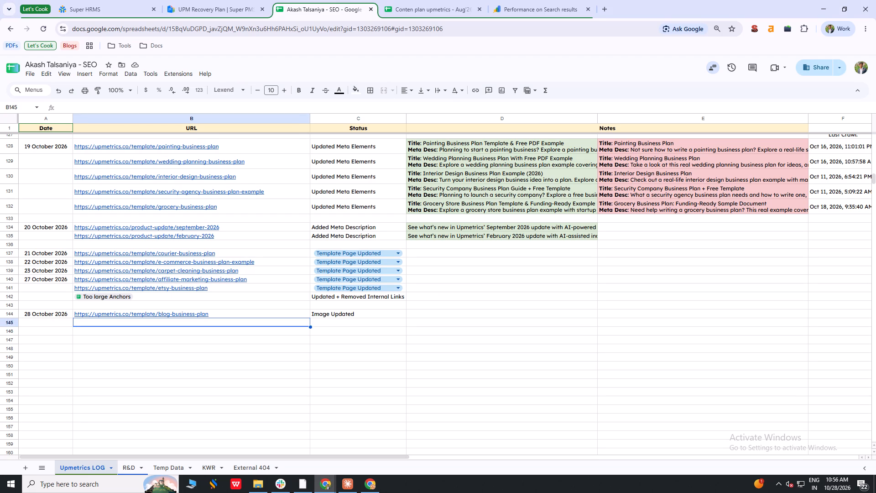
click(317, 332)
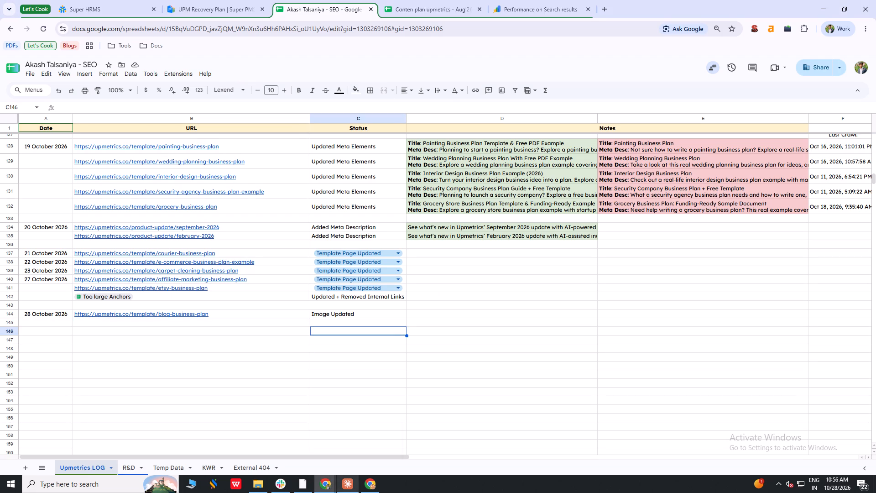
In the Ahrefs Site Audit, copy the First found at page URL for the oversized image glamping-business-plan-site-layout.png.
click(375, 484)
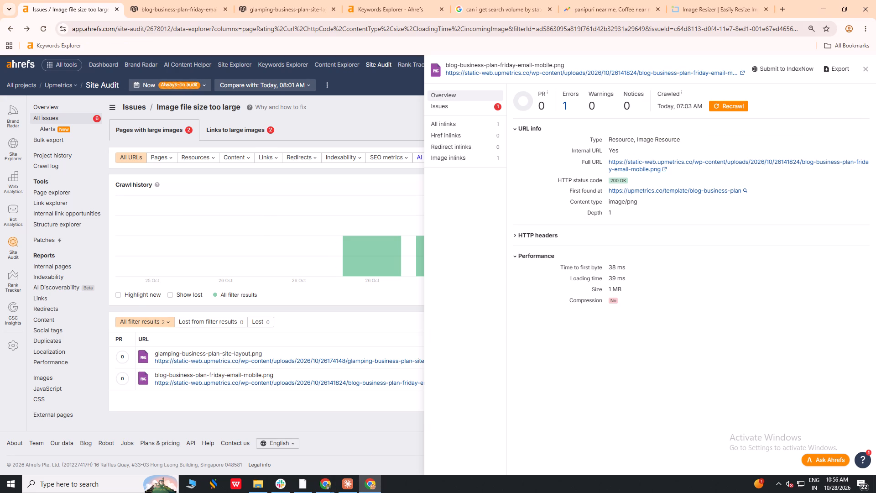
click(290, 0)
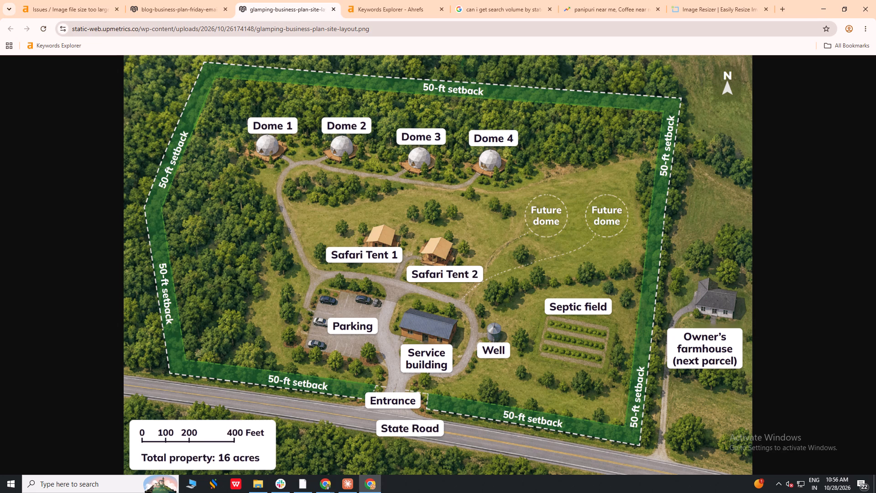
key(alt+Tab)
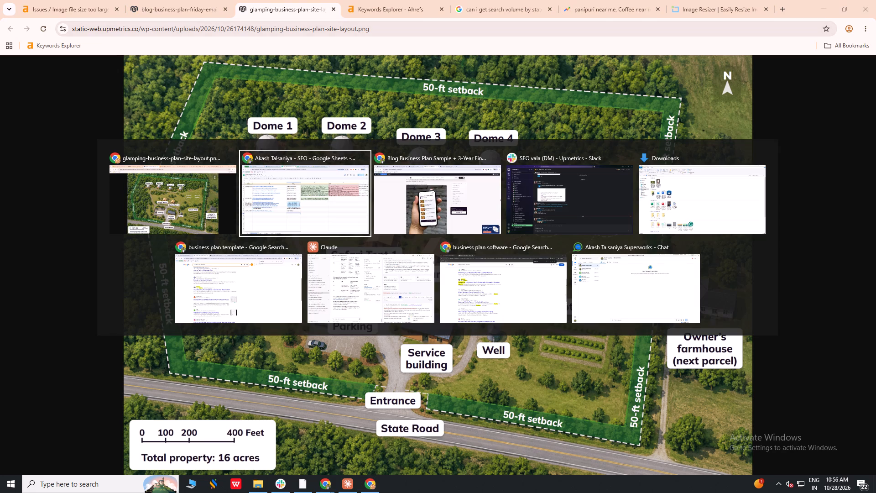
key(alt+Tab)
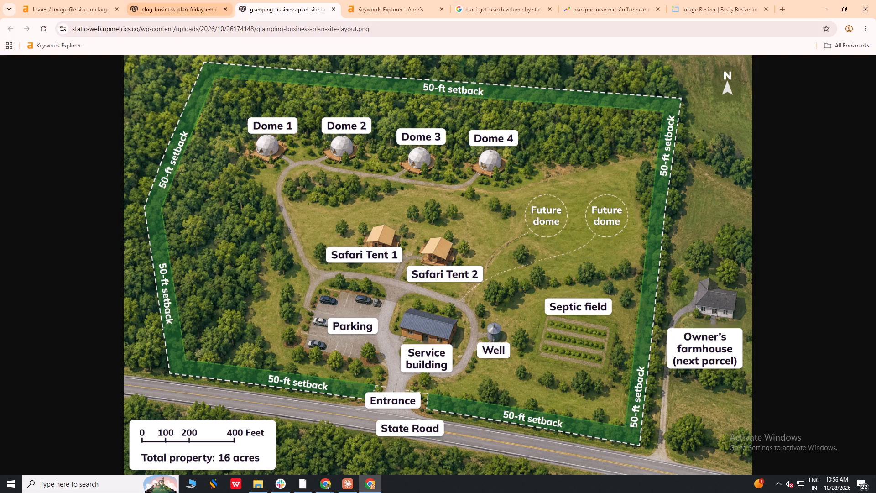
click(78, 0)
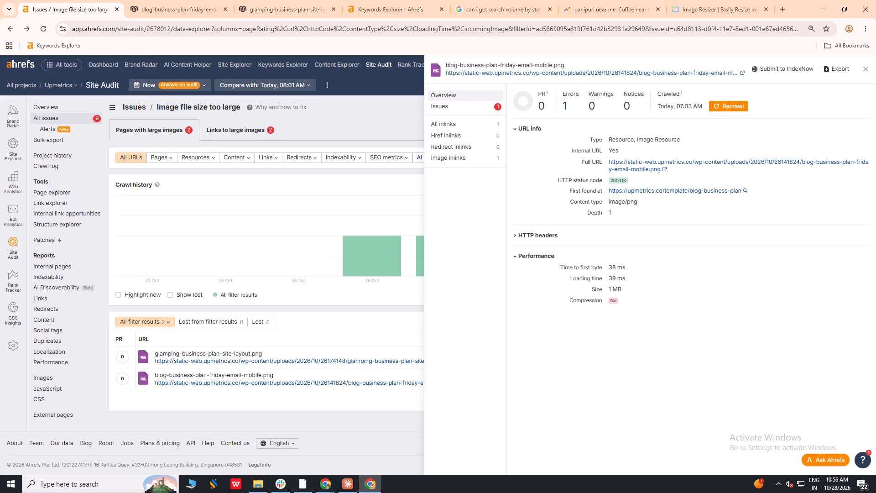
click(248, 364)
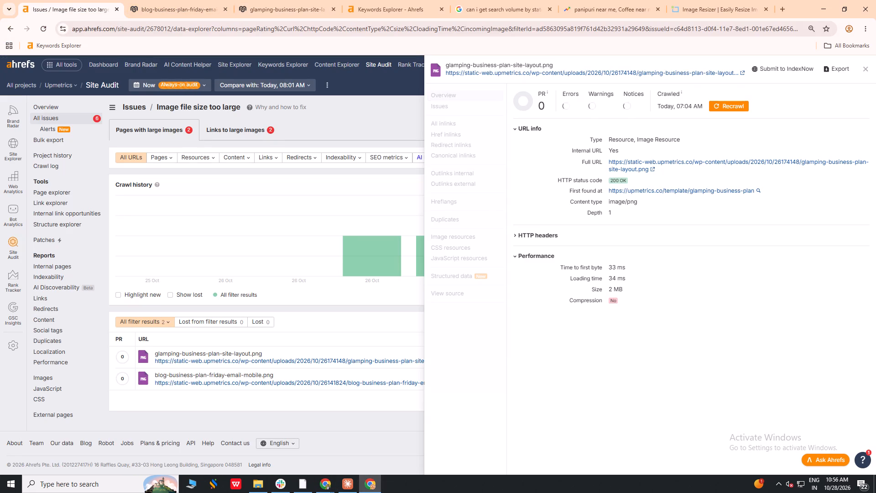
drag(770, 187, 608, 189)
key(ctrl+c)
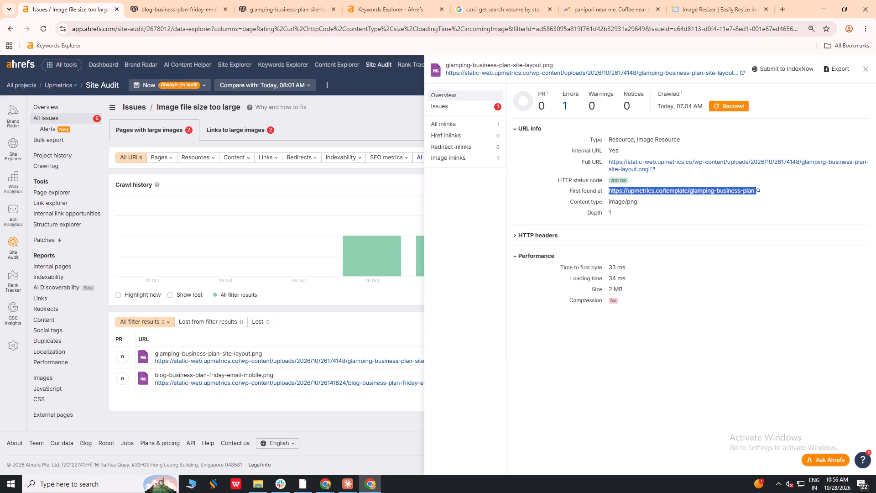
In the Upmetrics browser window, close the Friday-email image, the duplicate blog business plan page and its old template editor.
key(alt+Tab)
key(alt+Tab)
key(alt+Tab)
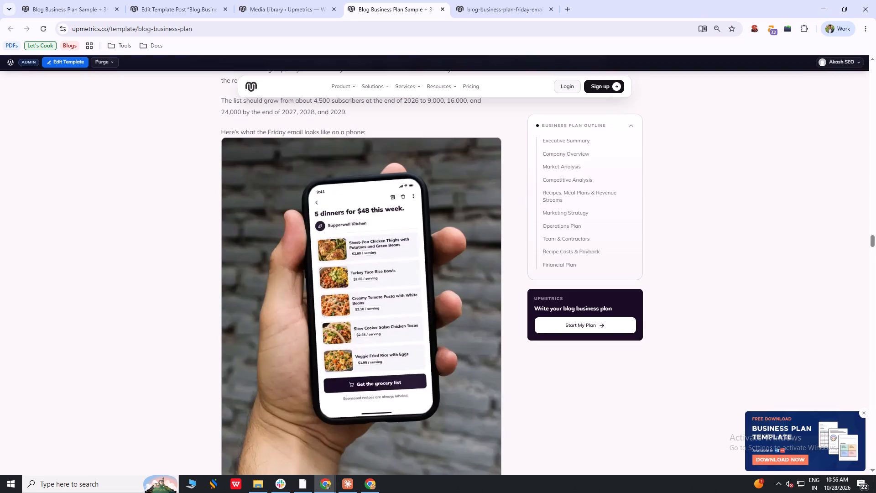
click(487, 0)
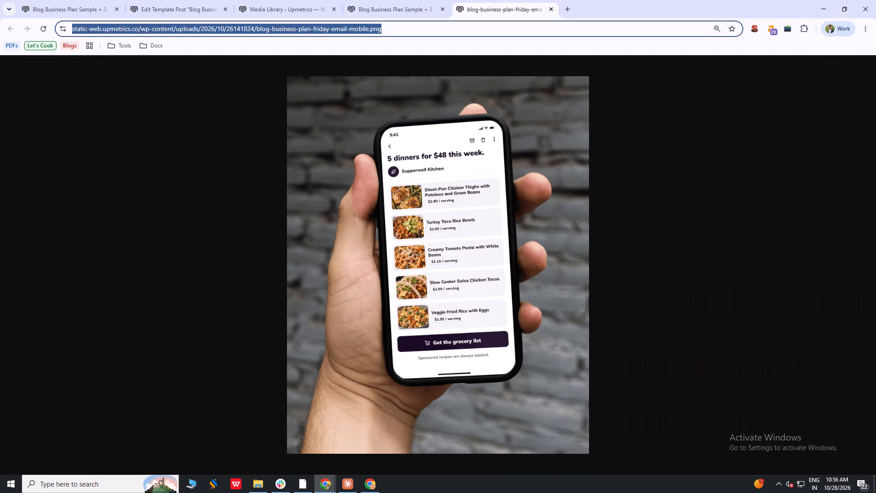
key(ctrl+w)
key(ctrl+w)
click(214, 0)
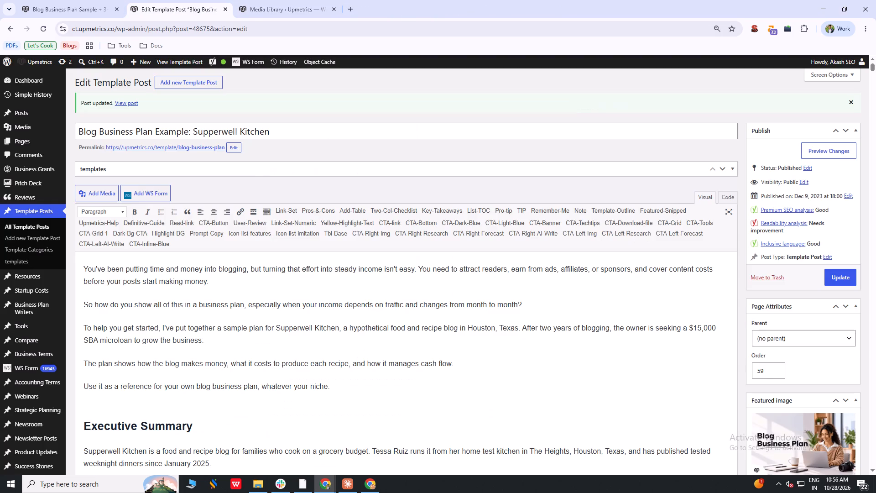
middle_click(168, 0)
Reload the live blog business plan page and examine the spacing around the Friday email phone image under Email List Growth.
click(60, 0)
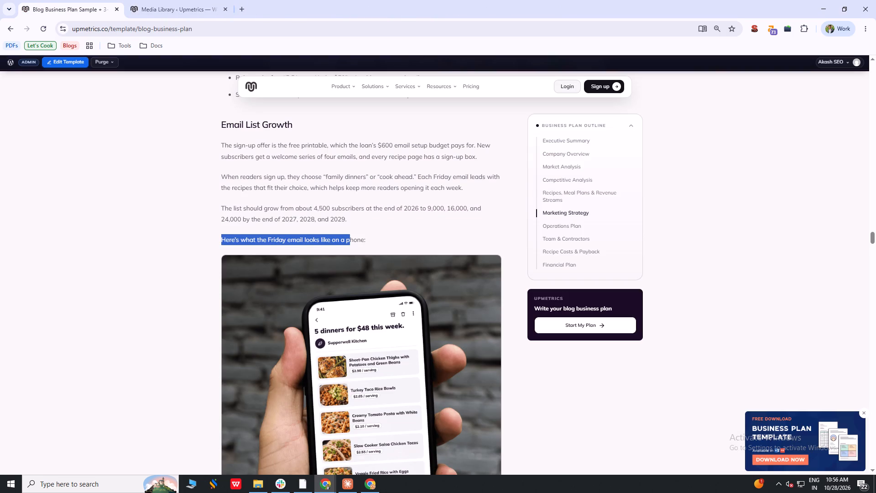
key(F5)
scroll(207, 224, down, 1)
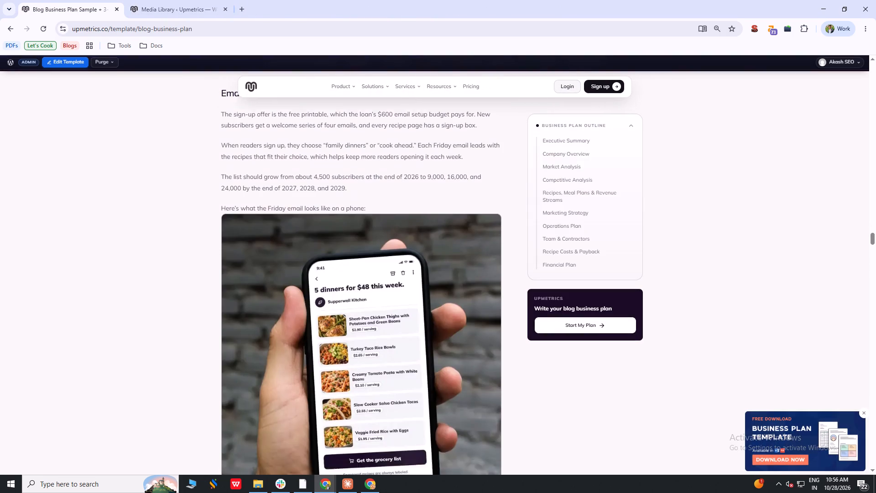
scroll(207, 224, down, 3)
scroll(214, 226, up, 4)
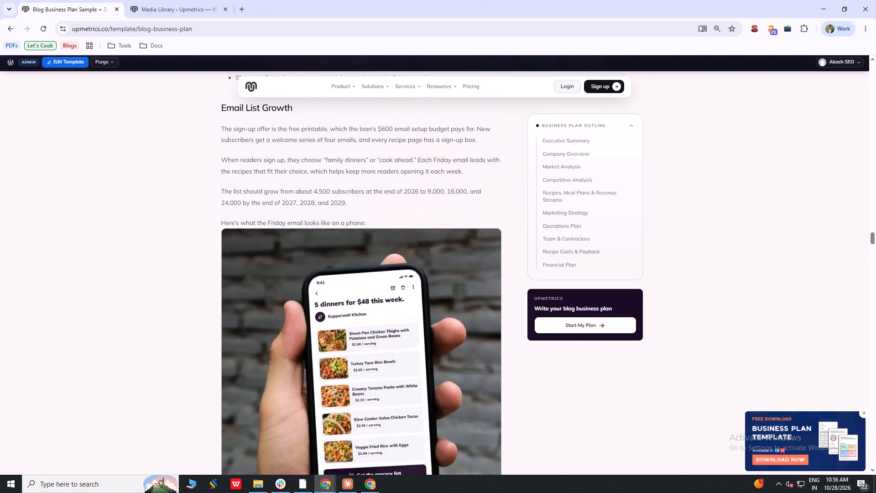
scroll(347, 185, up, 6)
scroll(346, 189, down, 15)
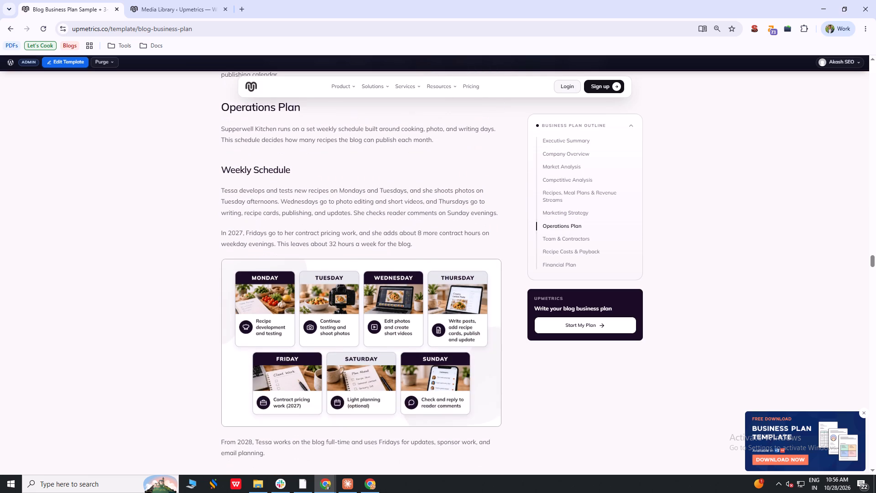
scroll(345, 189, up, 4)
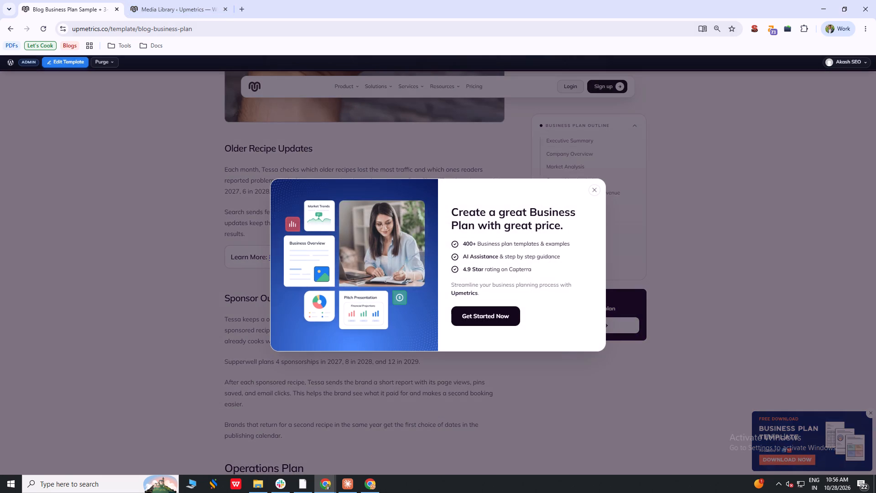
Open the blog business plan template for editing and insert a paragraph break between "Here's what the Friday email looks like on a phone:" and the image.
ctrl+click(58, 60)
click(154, 0)
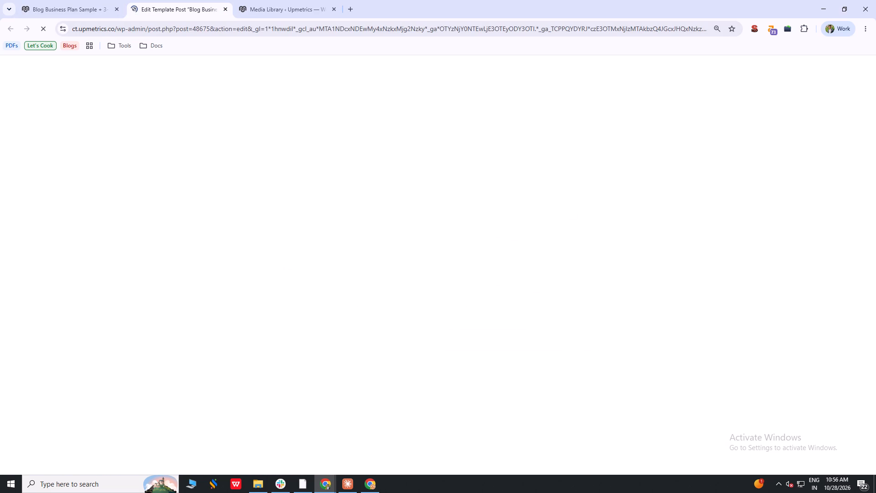
scroll(287, 197, down, 2)
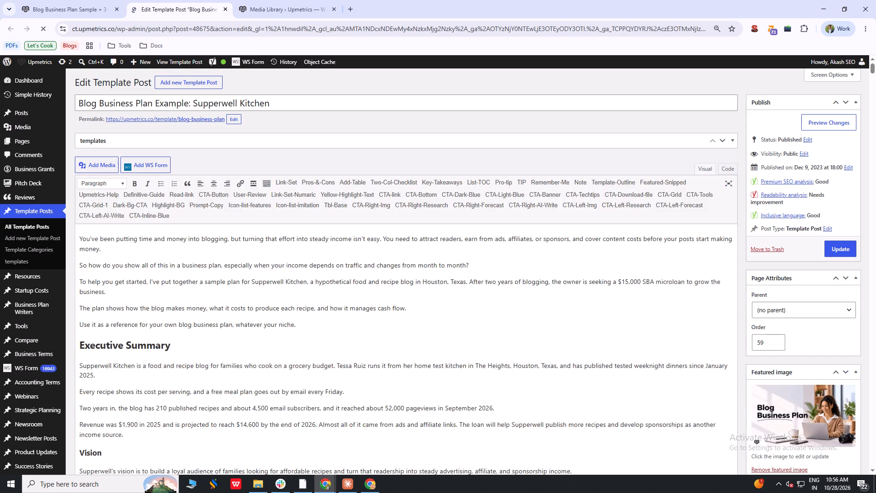
scroll(341, 339, down, 2)
scroll(326, 294, down, 20)
scroll(326, 294, down, 8)
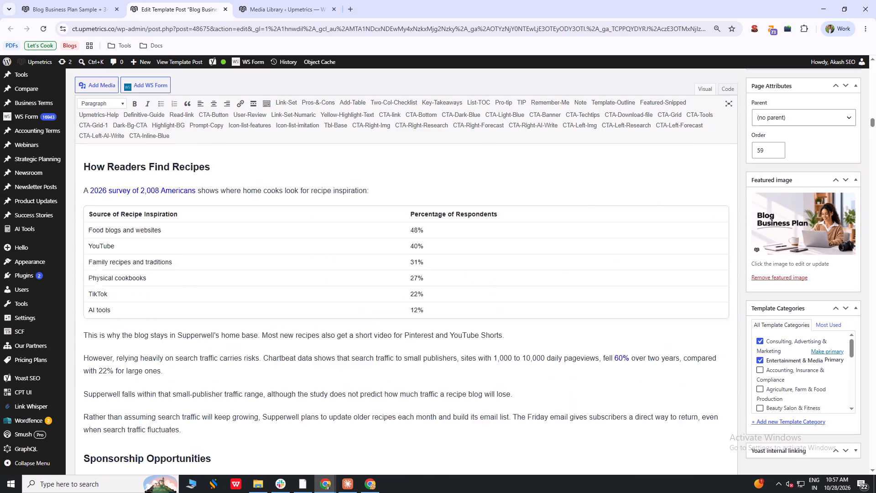
scroll(302, 288, down, 18)
scroll(302, 288, down, 7)
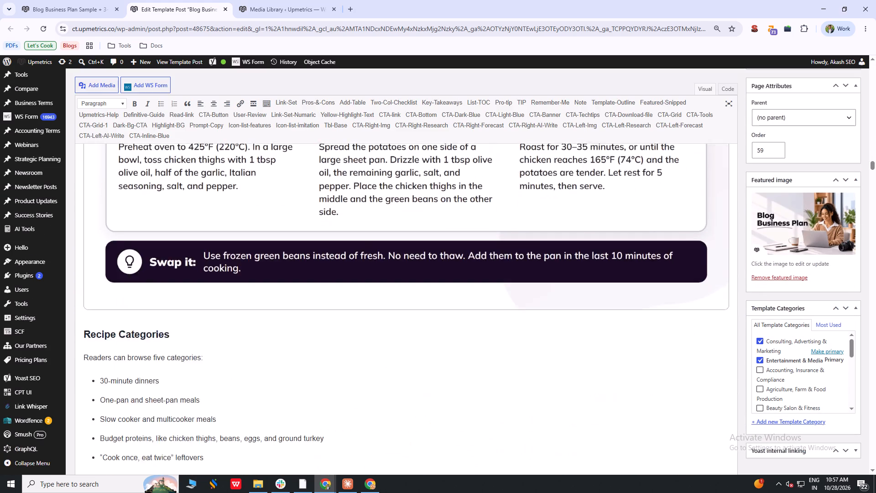
scroll(302, 288, down, 19)
scroll(302, 289, down, 2)
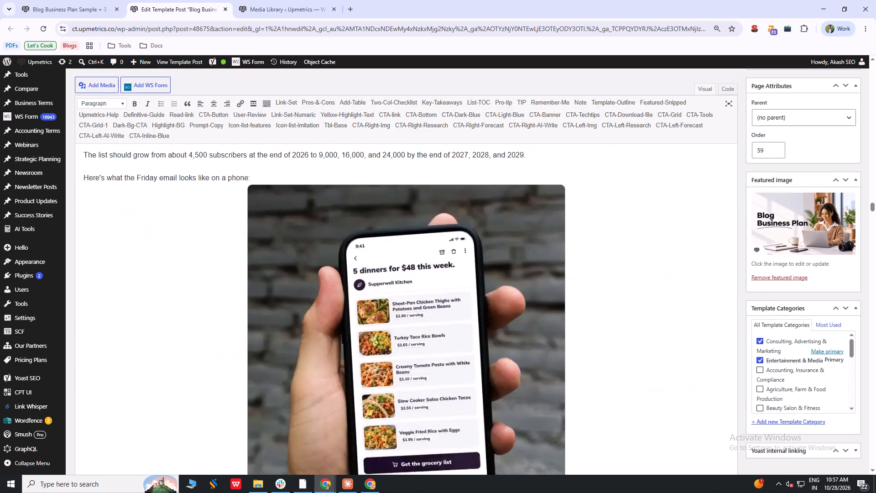
scroll(302, 289, up, 2)
click(271, 299)
key(Return)
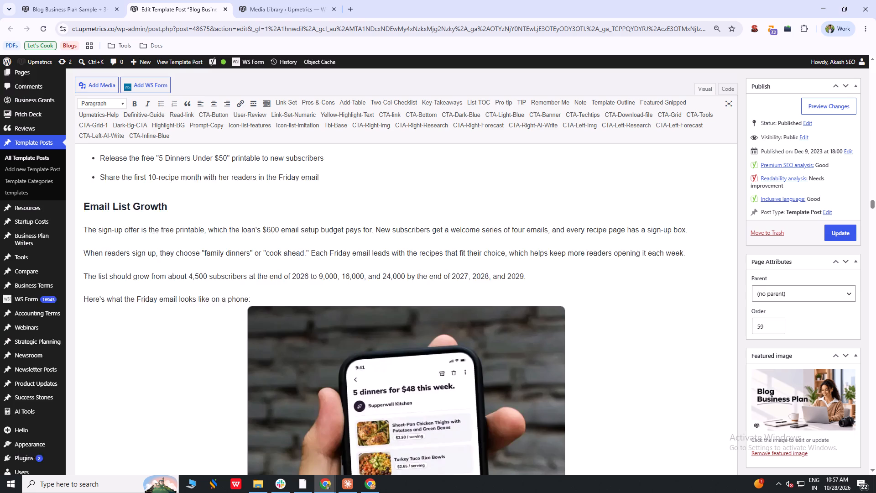
Update the published blog business plan template post.
scroll(307, 273, down, 5)
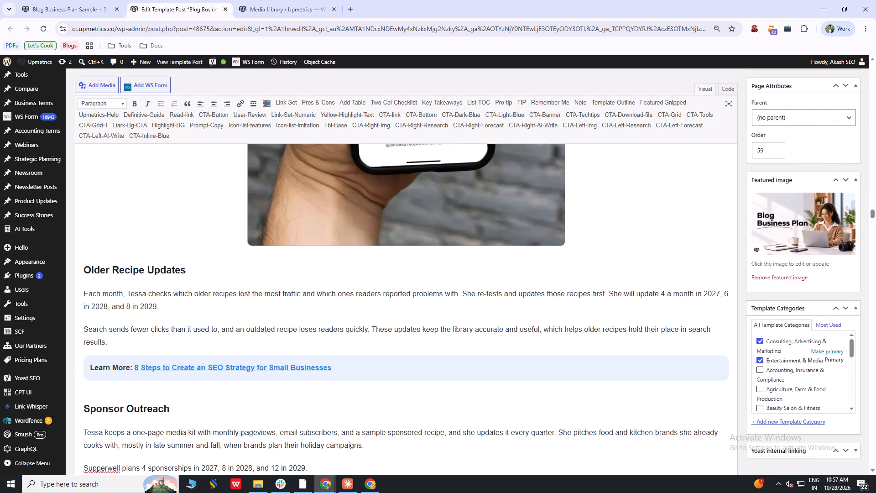
scroll(854, 183, up, 2)
click(846, 231)
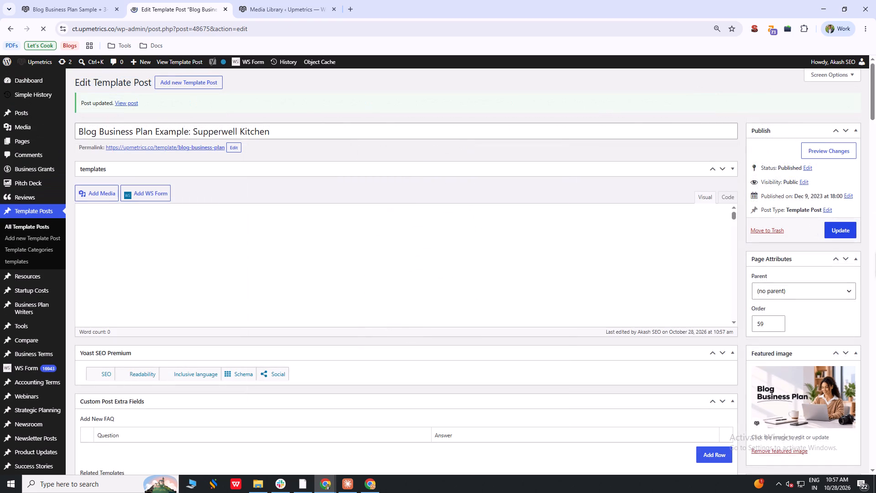
Reload the live blog business plan page, check the spacing above the Friday email image, and close the page and its editor.
click(74, 0)
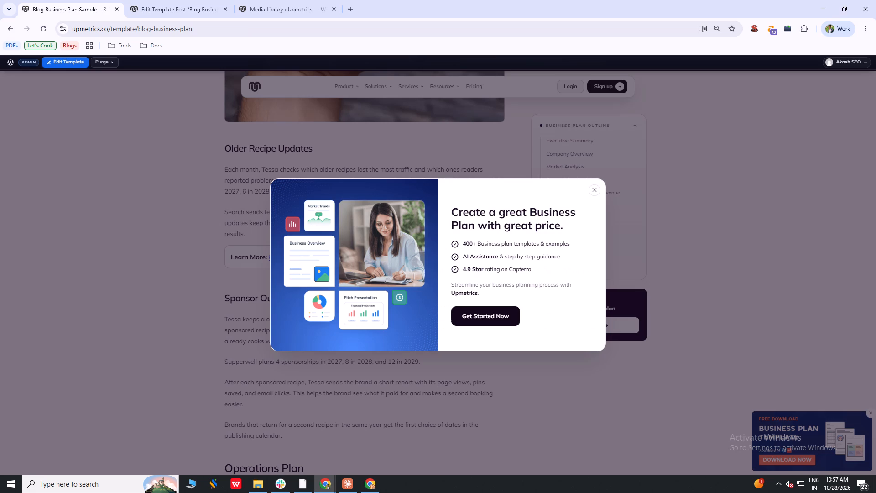
key(F5)
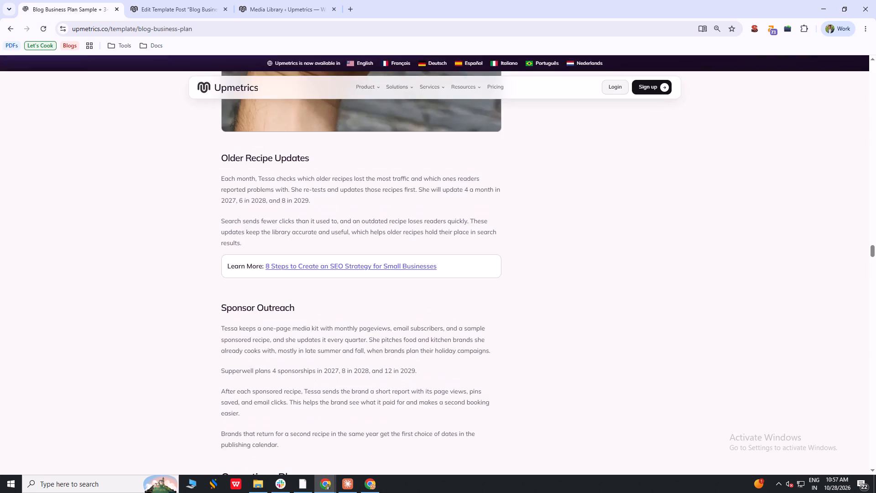
scroll(141, 232, up, 5)
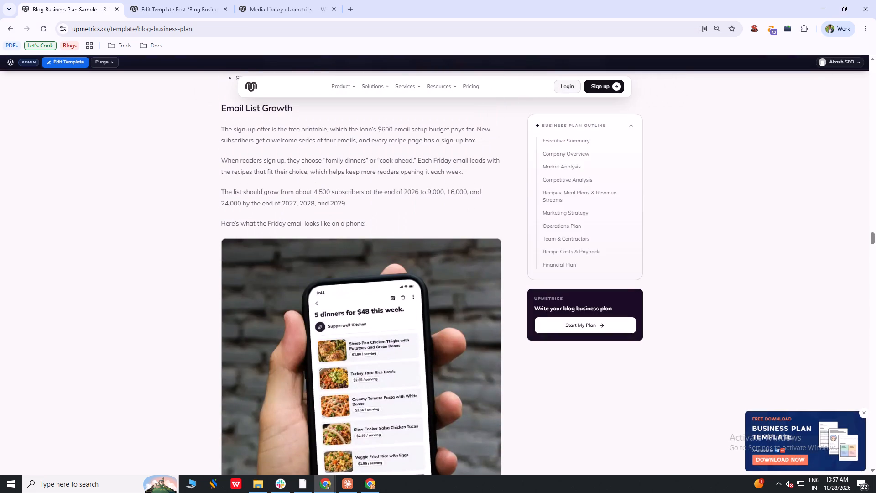
middle_click(162, 0)
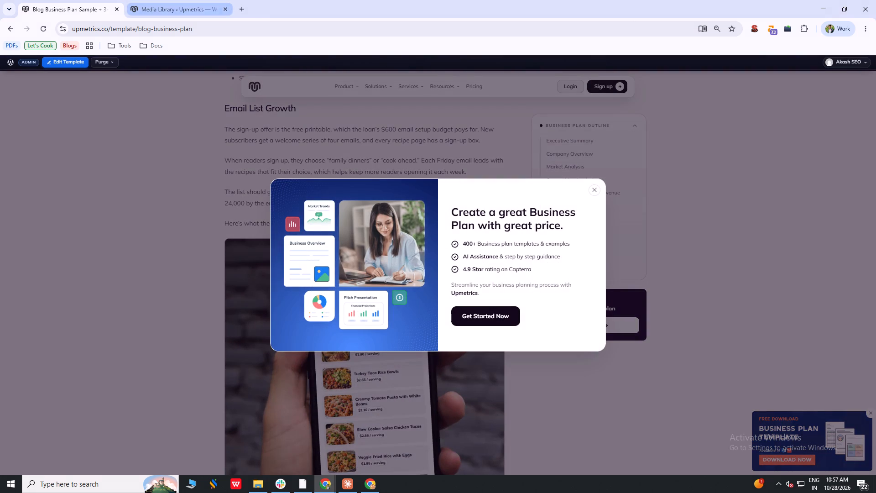
middle_click(45, 0)
Open the copied upmetrics.co/template/glamping-business-plan page in a new tab.
click(130, 3)
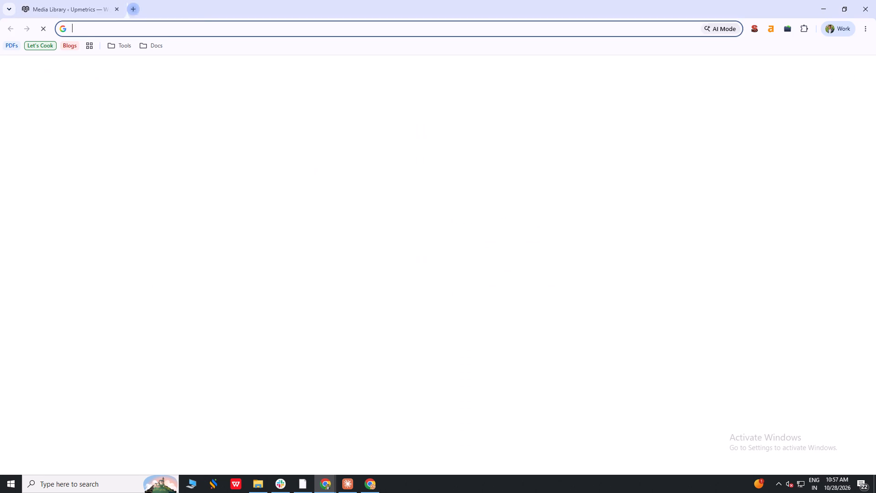
key(ctrl+v)
key(Return)
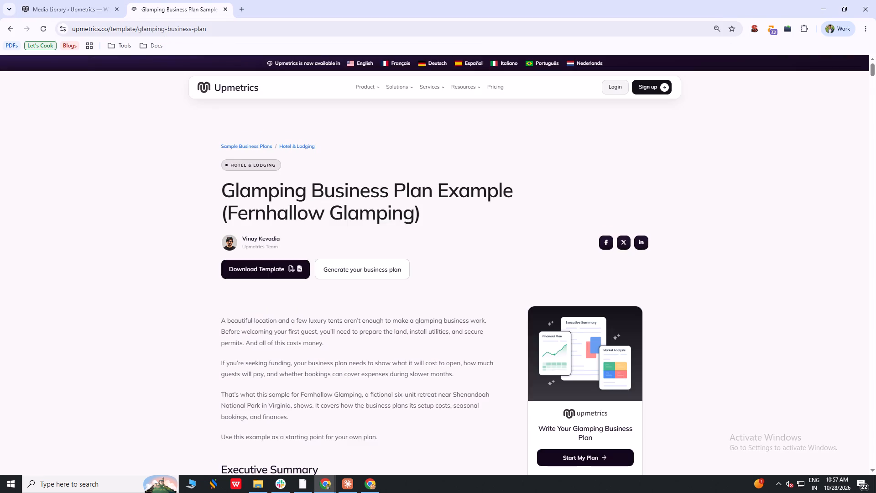
Inspect the Property & Site Layout image on the live glamping page for its source file and size, and look over the page's other images.
scroll(448, 295, down, 20)
scroll(448, 295, down, 2)
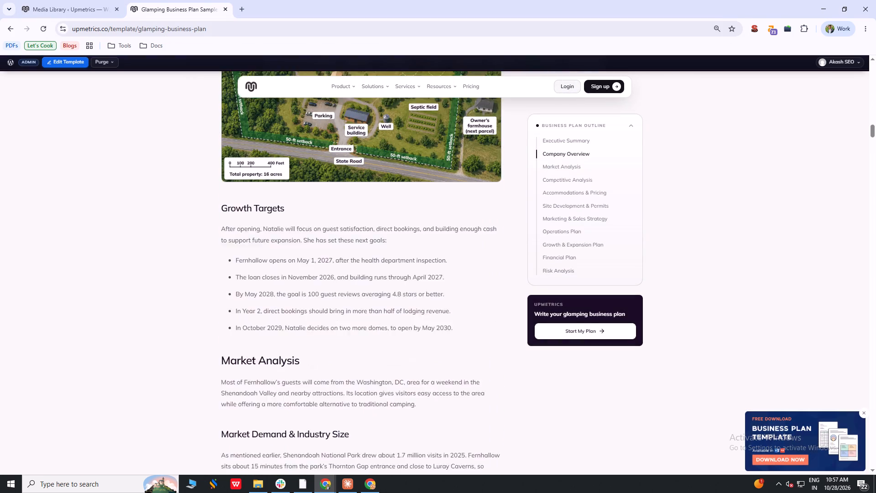
scroll(452, 278, down, 2)
scroll(452, 278, up, 6)
scroll(452, 278, down, 1)
right_click(316, 322)
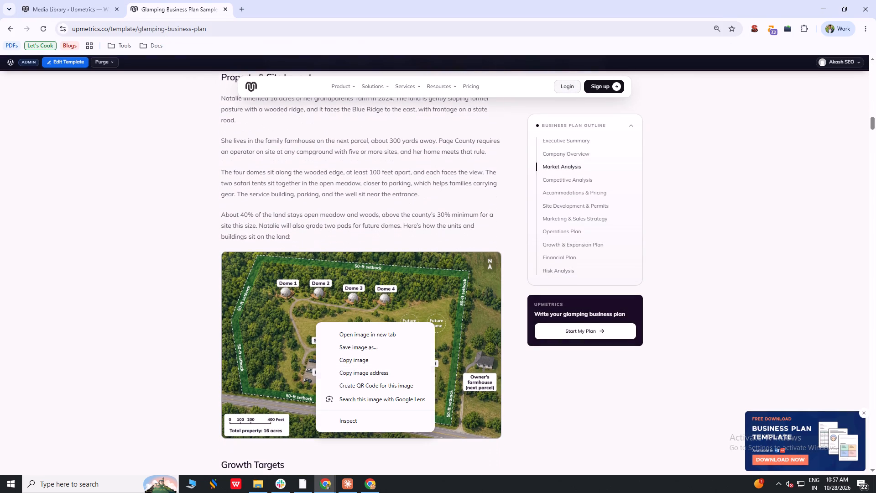
click(367, 416)
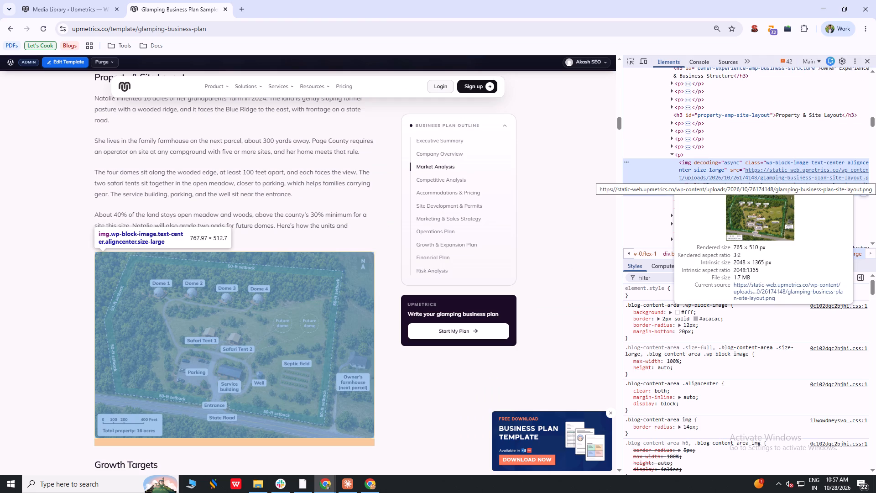
click(575, 169)
scroll(264, 220, down, 3)
scroll(266, 220, up, 2)
scroll(266, 220, down, 16)
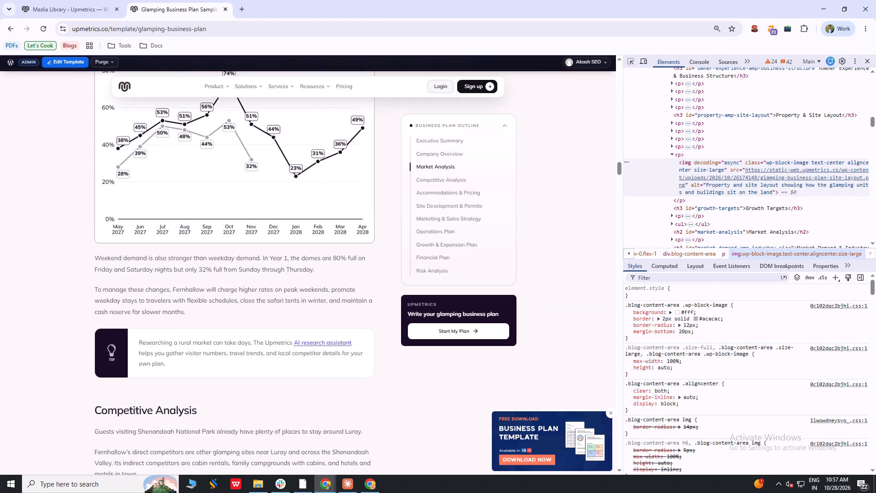
scroll(269, 222, down, 7)
scroll(269, 222, up, 9)
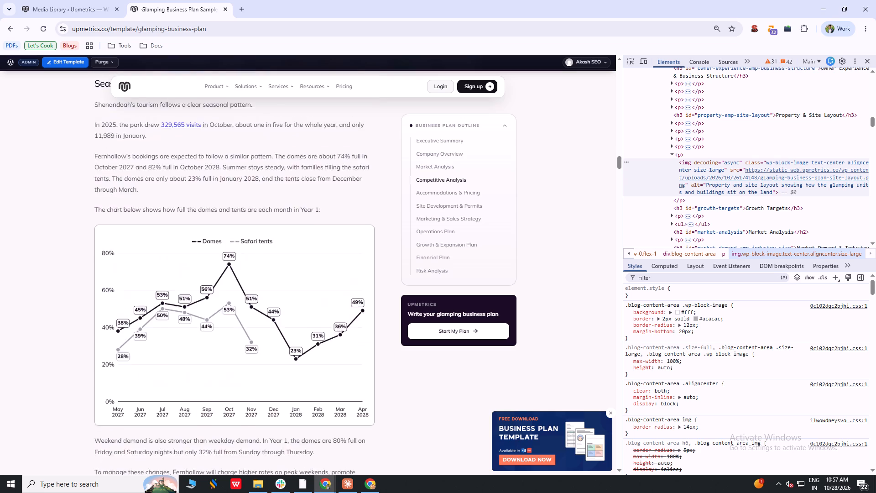
scroll(269, 222, up, 14)
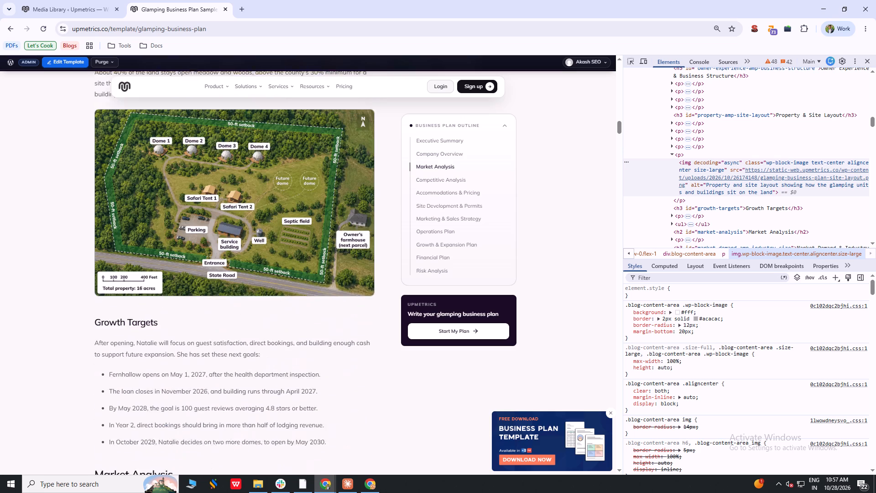
scroll(269, 222, up, 1)
click(870, 60)
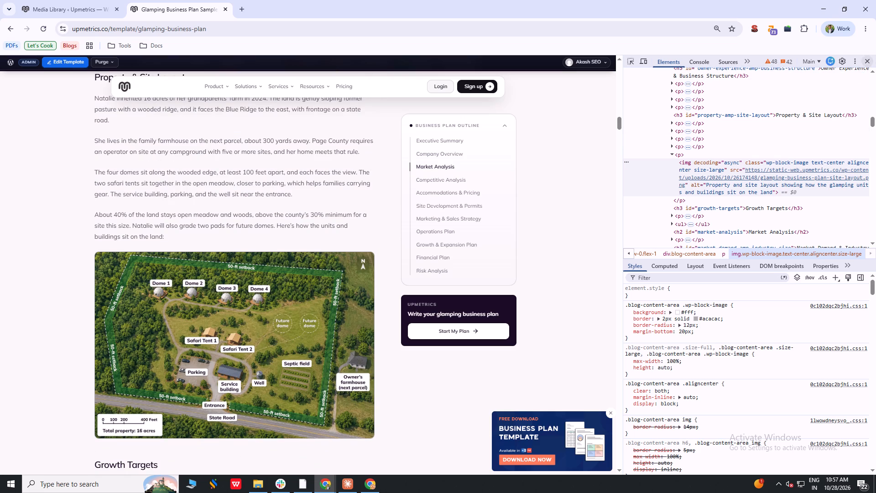
Open the glamping business plan template for editing and locate the site layout image under Property & Site Layout.
scroll(299, 99, down, 1)
scroll(177, 134, up, 1)
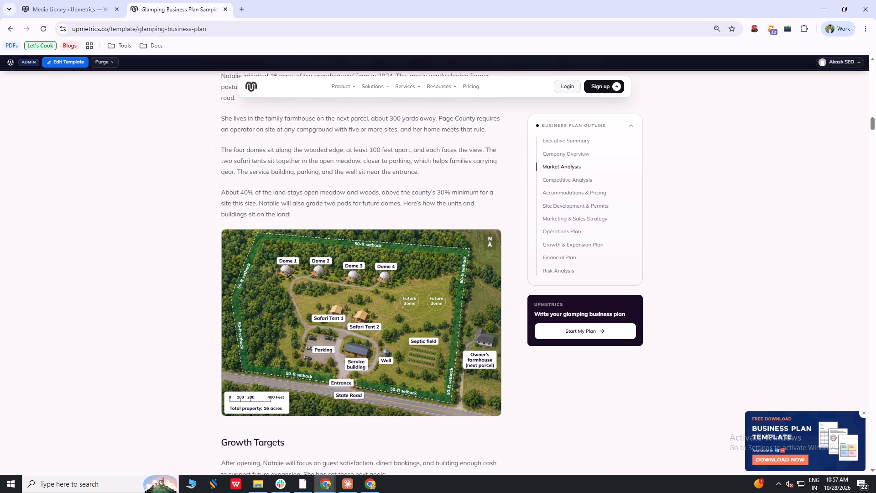
scroll(104, 90, down, 1)
ctrl+click(63, 60)
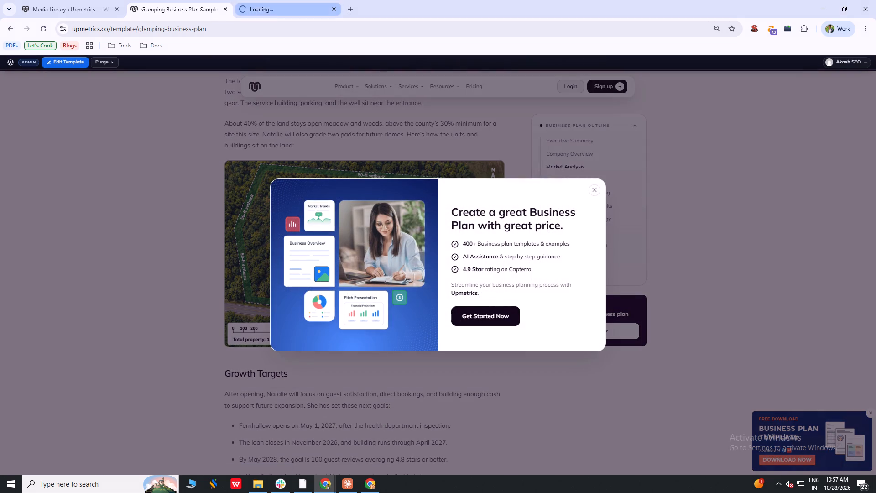
click(286, 0)
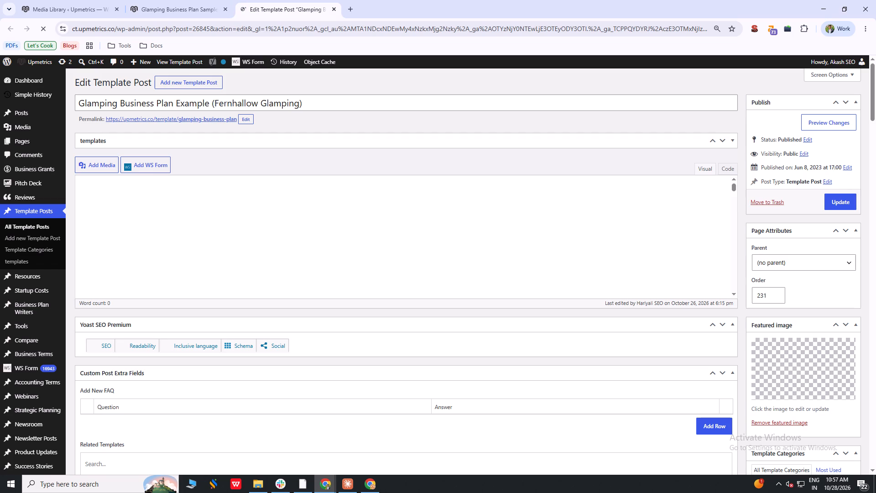
scroll(365, 252, down, 6)
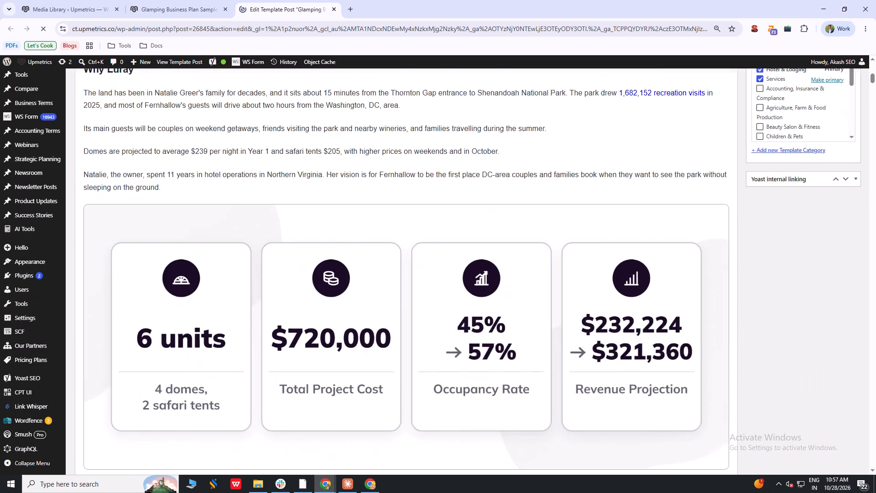
scroll(367, 257, down, 15)
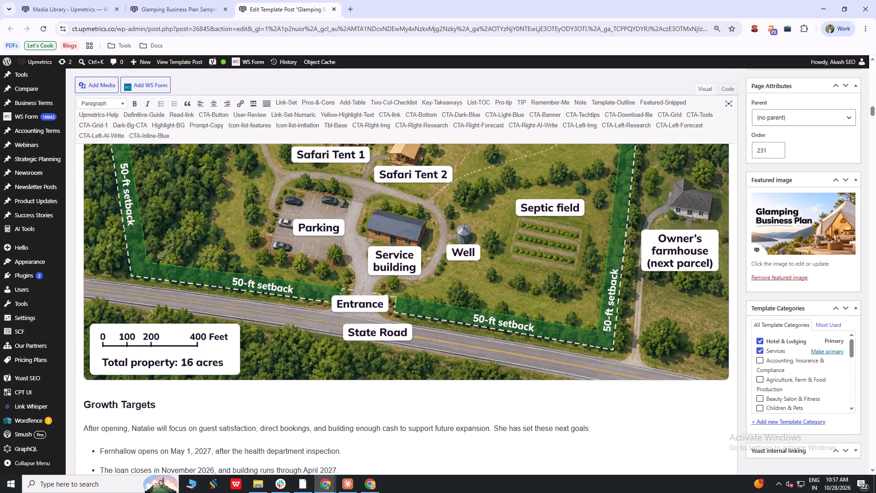
scroll(367, 258, up, 4)
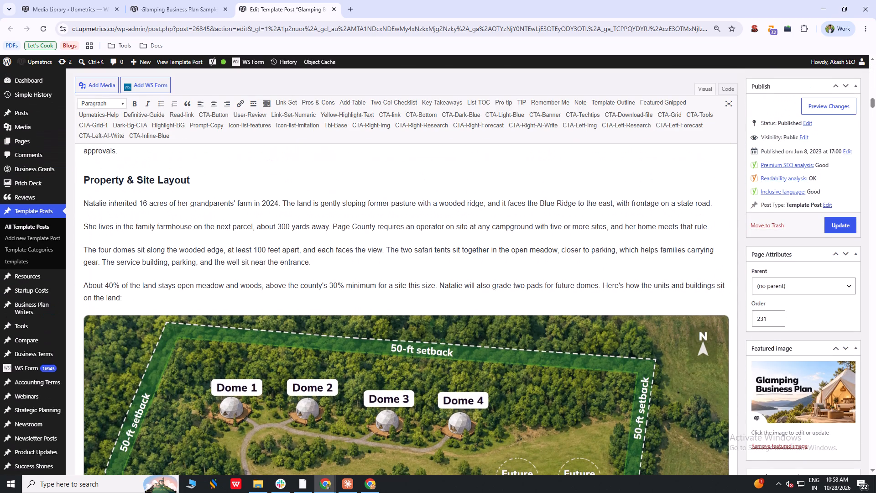
scroll(368, 257, down, 1)
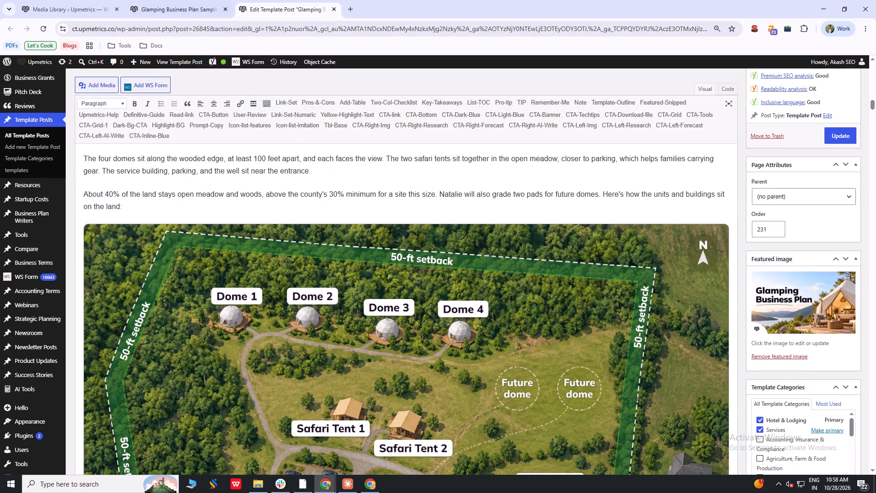
Close the email list growth attachment details and upload the glamping property and site layout image from Downloads to the Media Library.
click(72, 0)
click(856, 82)
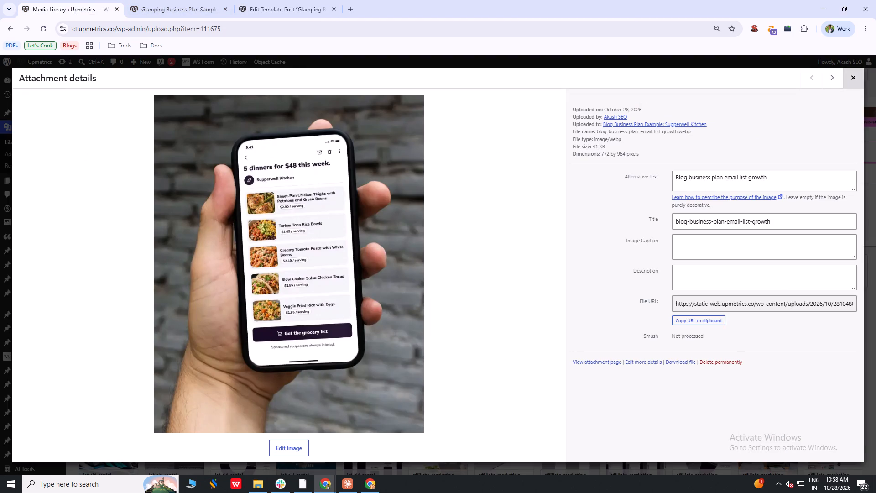
key(alt+Tab)
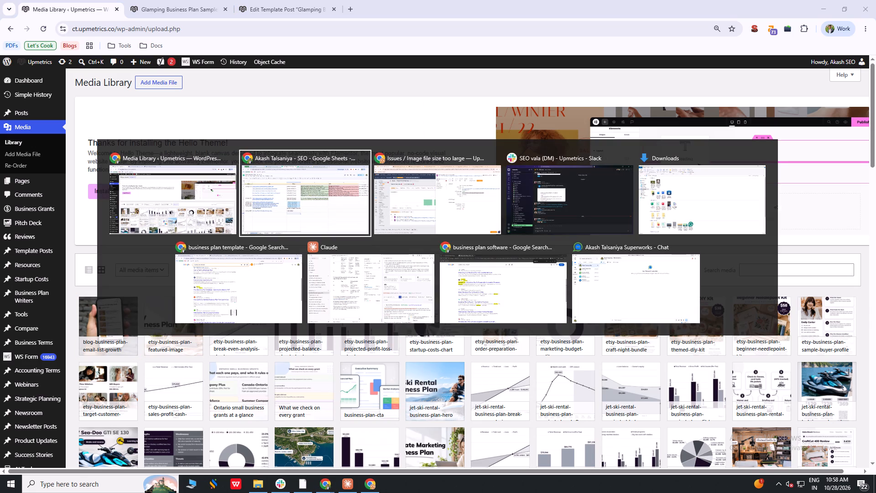
key(alt+Tab)
key(alt+Tab)
key(alt+Tab)
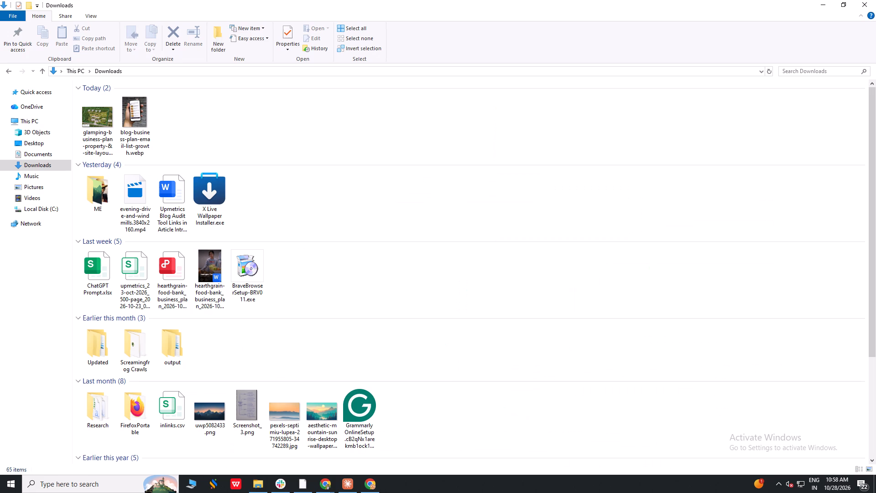
click(98, 124)
drag(99, 117, 222, 134)
key(alt+Tab)
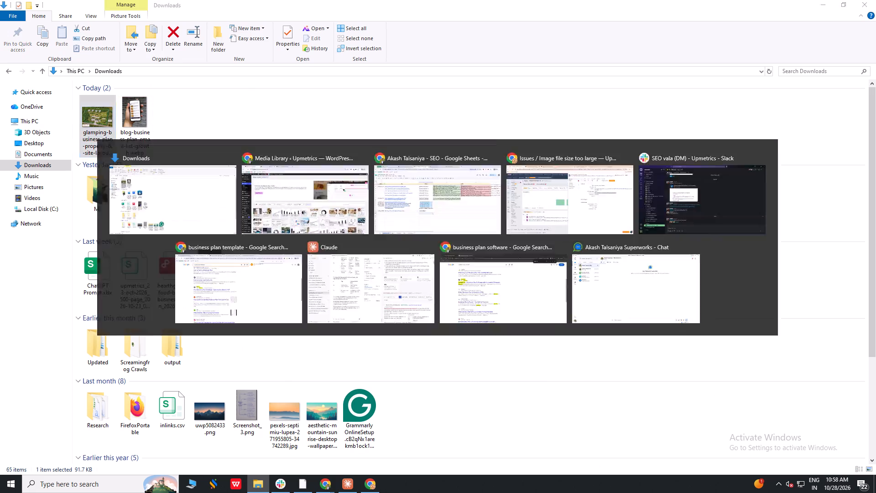
drag(222, 134, 490, 377)
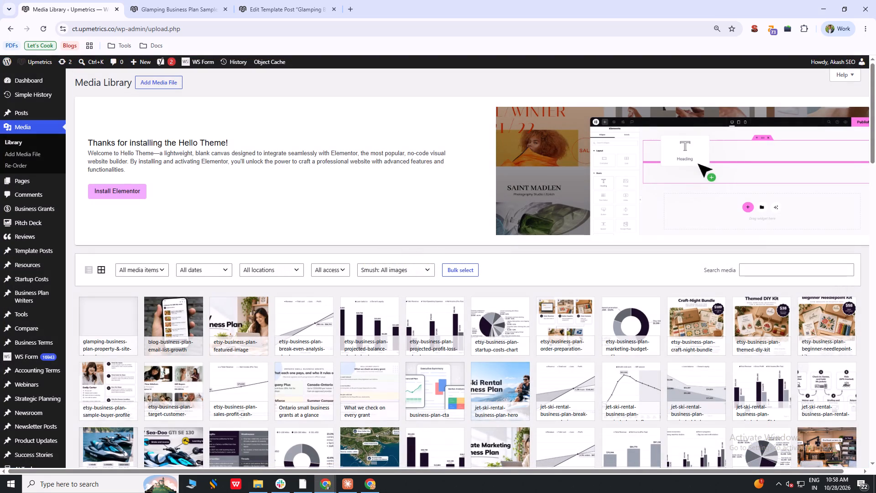
Remove the old site layout image from the glamping post and add an empty paragraph after "Here's how the units and buildings sit on the land:".
click(167, 0)
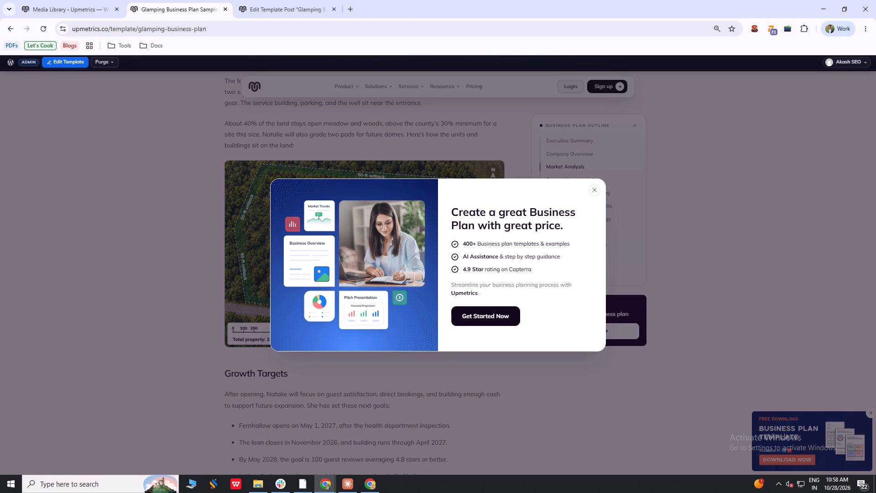
click(293, 0)
click(423, 329)
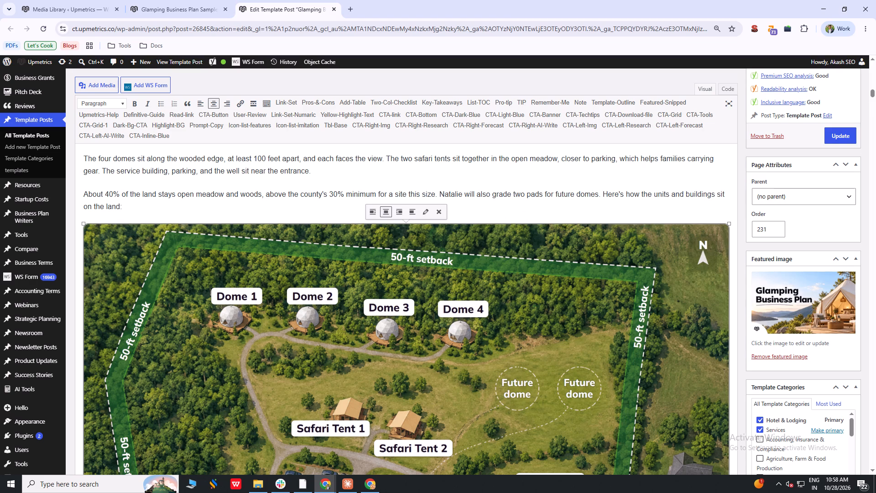
click(440, 211)
click(148, 206)
key(Return)
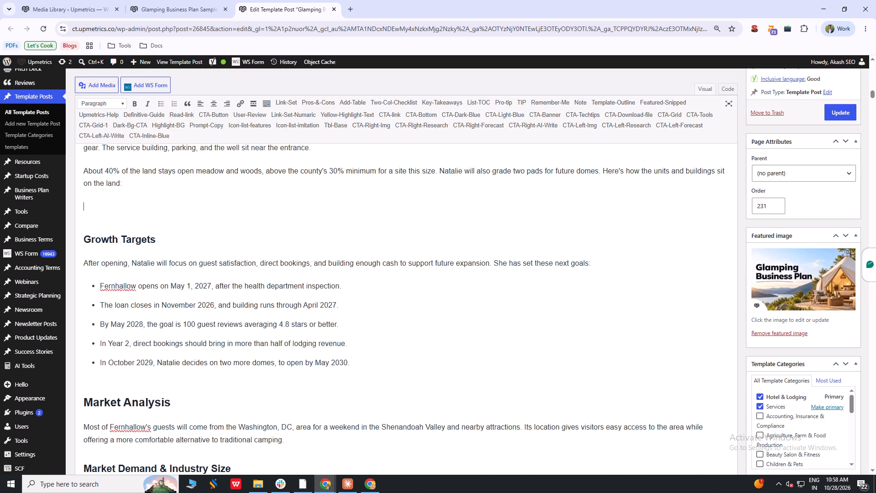
Copy the HTML image tag of the seasonal occupancy chart from the post's code view.
scroll(471, 307, down, 4)
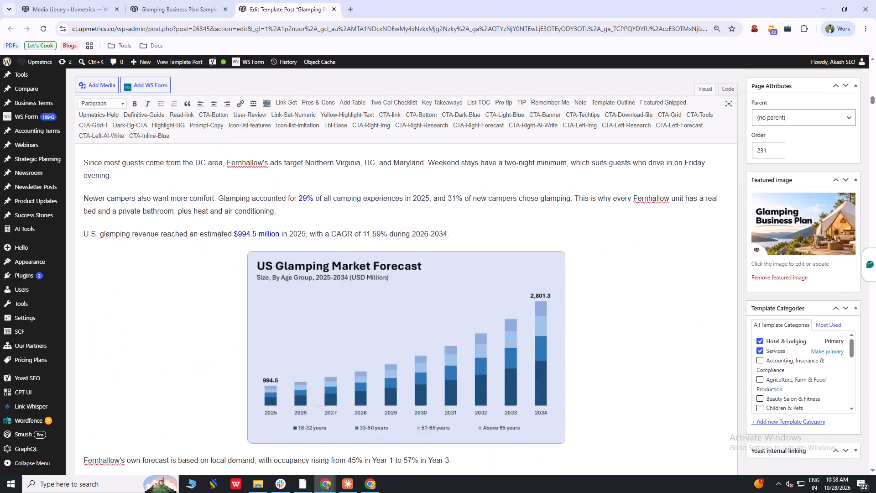
scroll(470, 307, down, 10)
scroll(458, 303, up, 3)
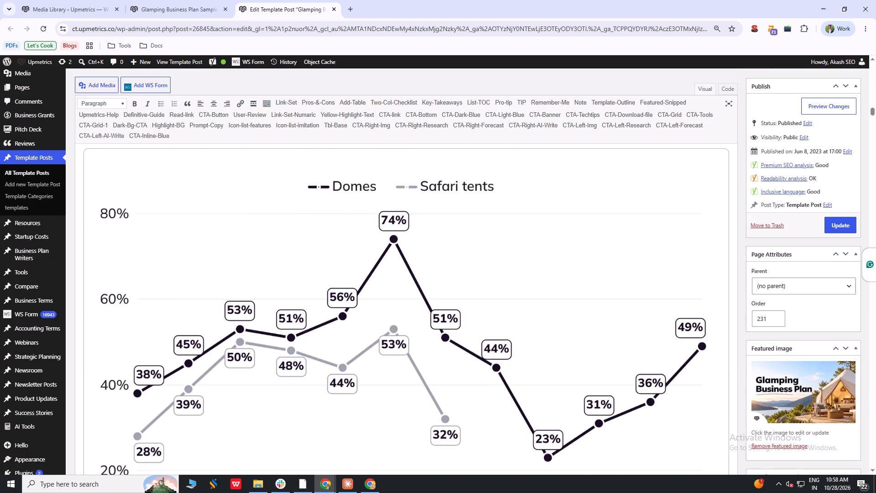
scroll(458, 303, up, 2)
scroll(328, 373, down, 1)
scroll(328, 372, up, 1)
scroll(328, 372, down, 3)
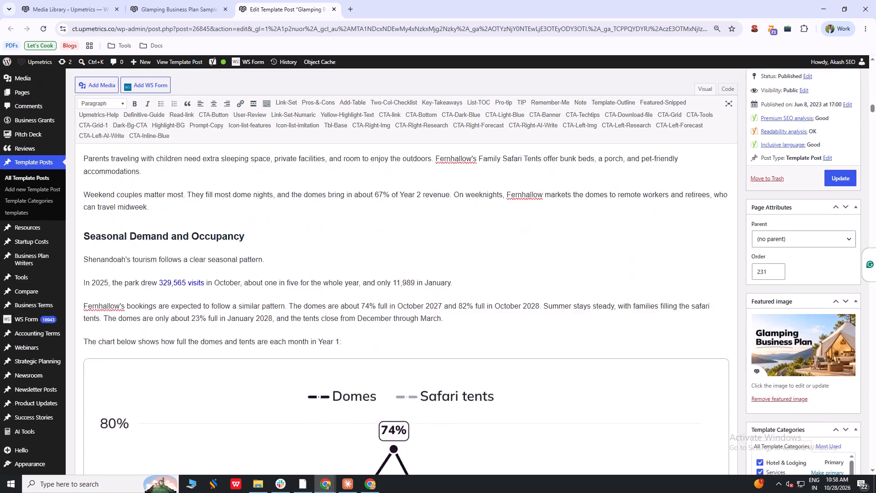
click(329, 368)
scroll(361, 310, up, 2)
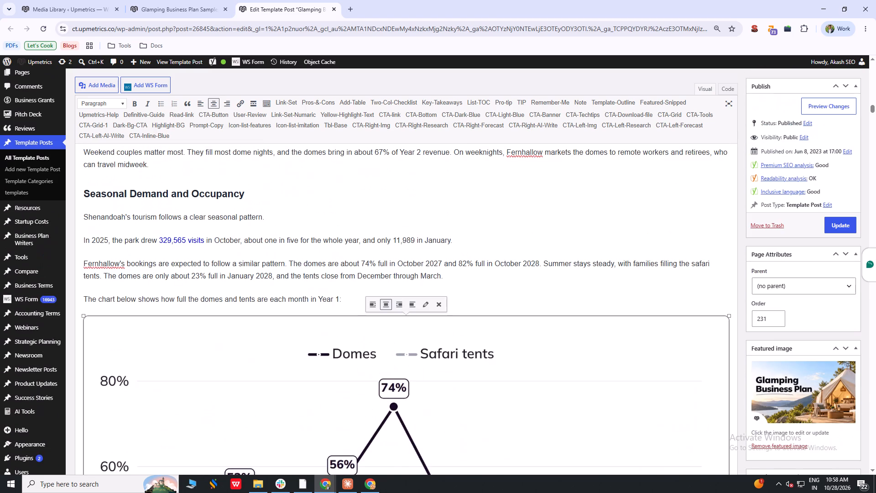
click(728, 90)
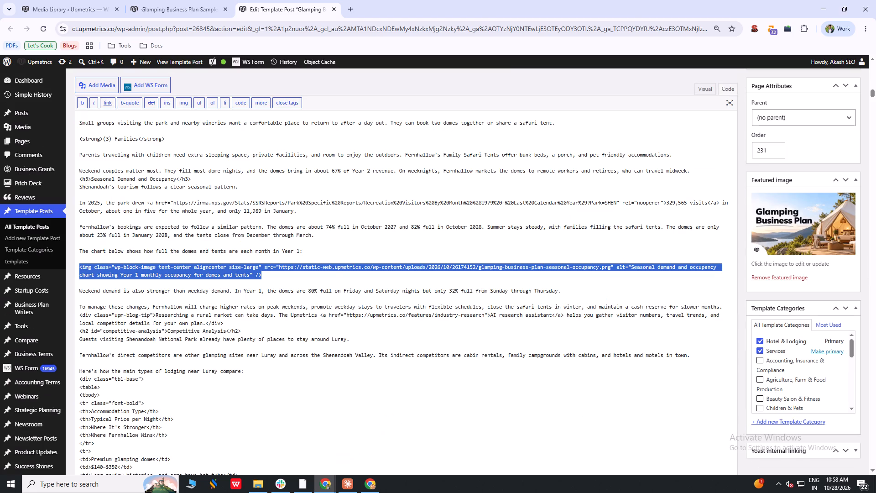
key(ctrl+c)
key(ctrl+c)
key(ctrl+c)
key(ctrl+c)
key(ctrl+c)
key(ctrl+c)
key(ctrl+c)
key(ctrl+c)
key(ctrl+c)
key(ctrl+c)
Compare the live glamping page's Property & Site Layout section with the post's code to find where the site layout image belongs.
scroll(230, 233, up, 1)
scroll(172, 260, up, 1)
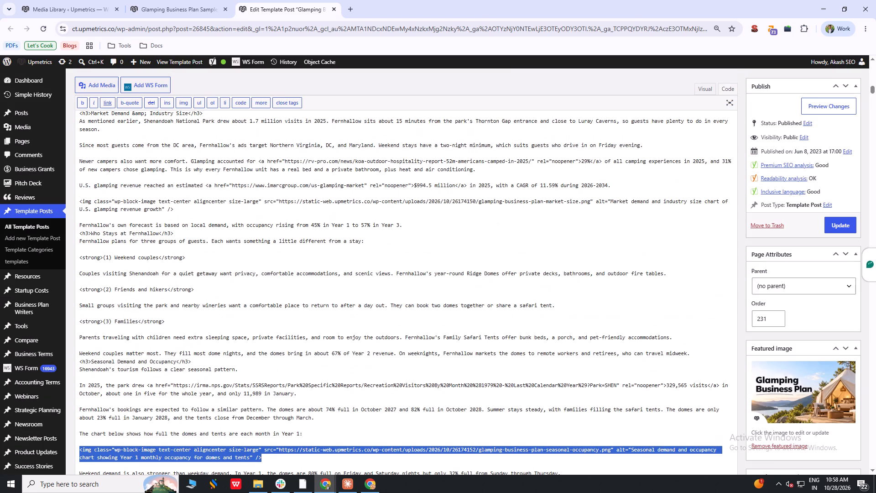
scroll(216, 252, up, 1)
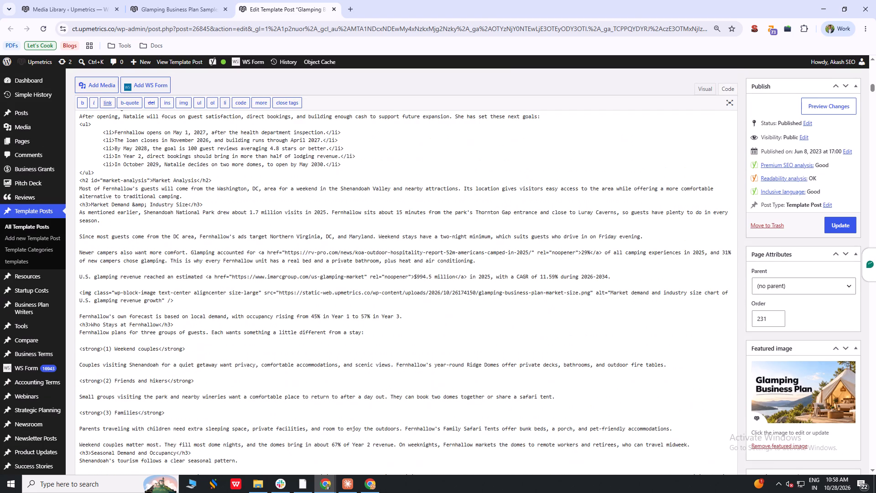
click(80, 0)
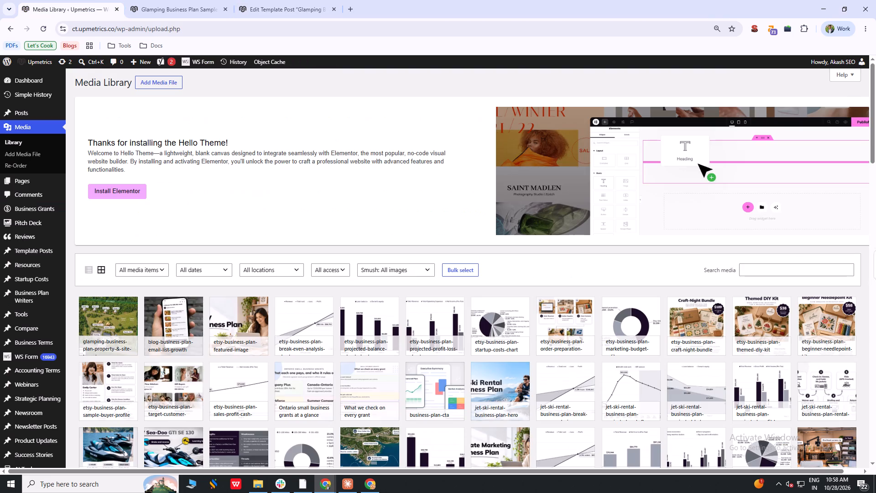
click(172, 0)
click(135, 216)
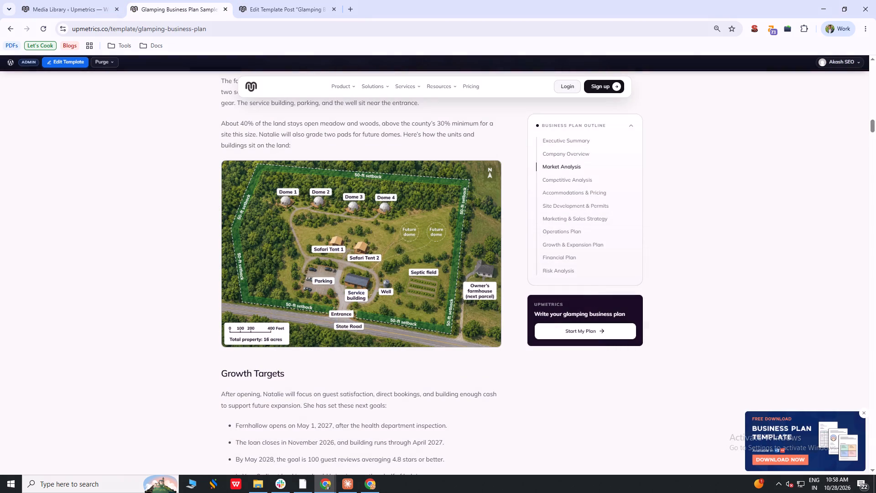
click(279, 0)
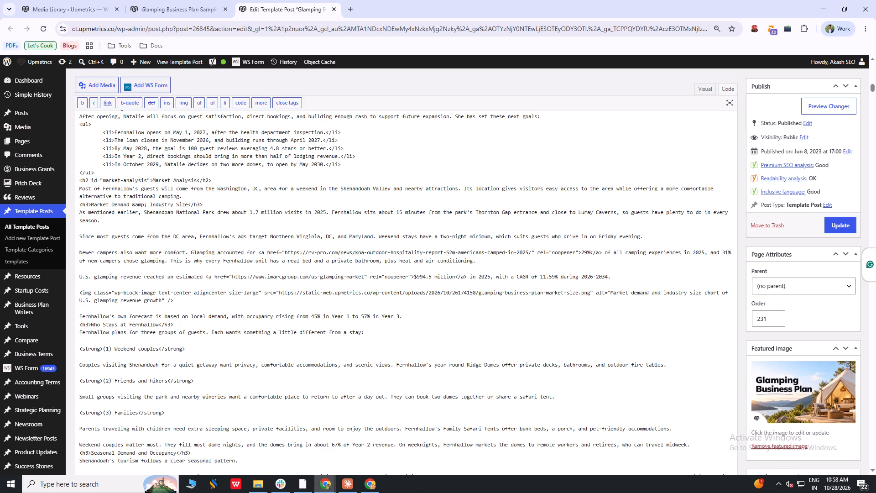
click(180, 0)
scroll(227, 297, up, 2)
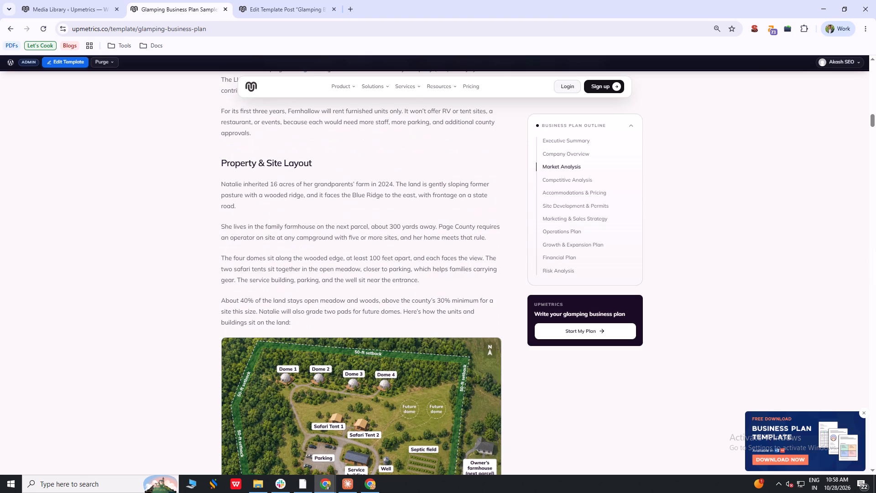
click(273, 0)
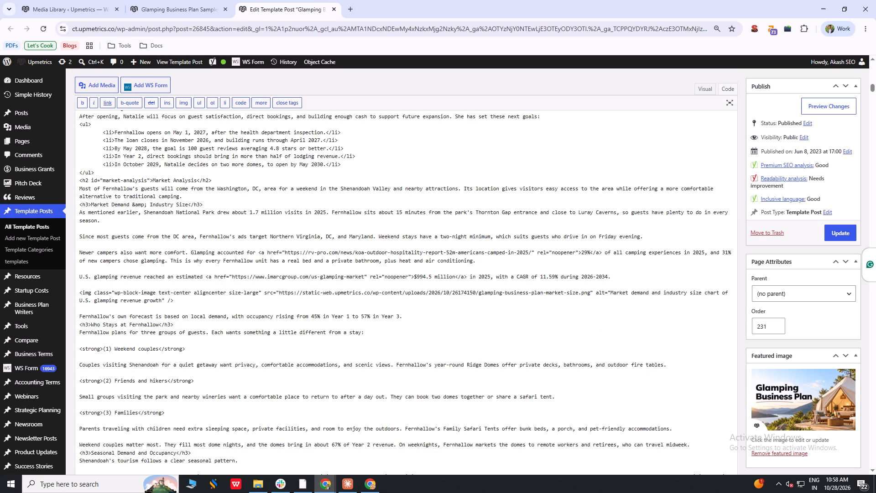
scroll(177, 206, up, 1)
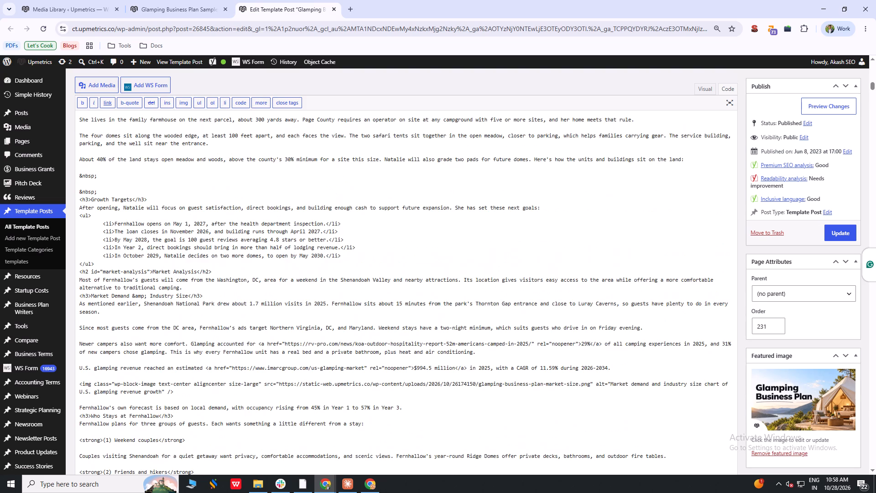
click(196, 0)
scroll(300, 256, down, 4)
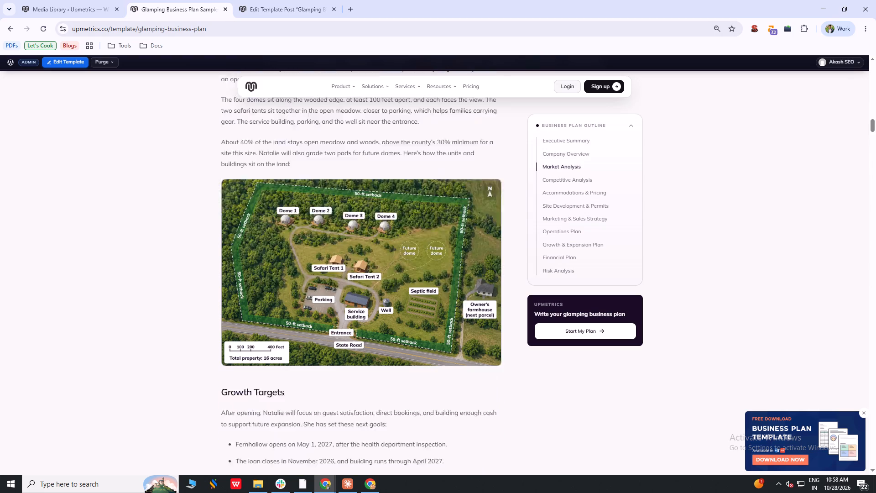
scroll(300, 256, up, 1)
click(263, 0)
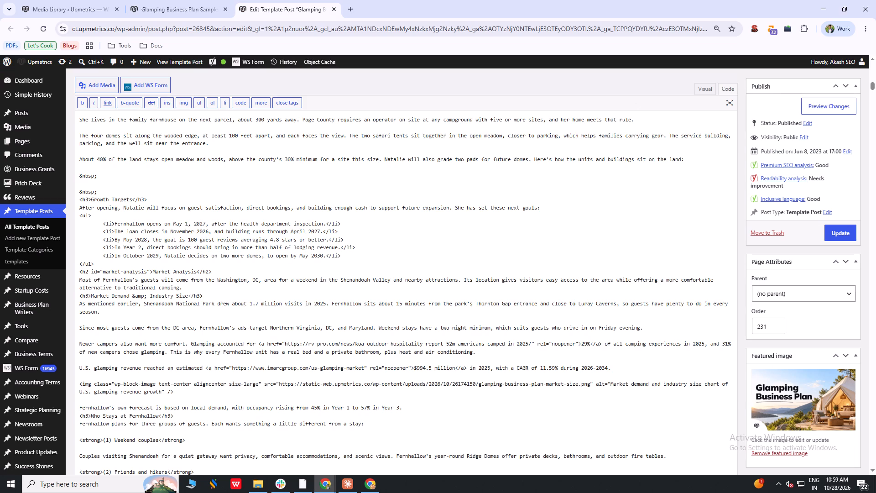
scroll(155, 316, up, 1)
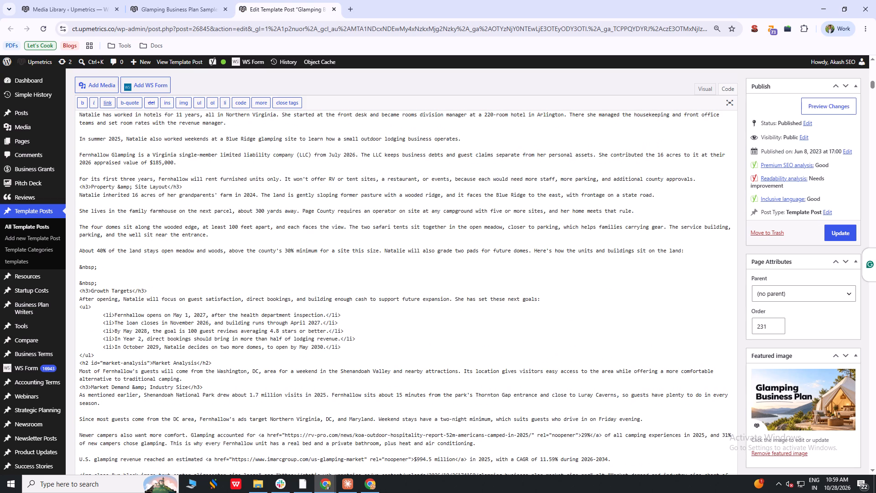
click(169, 0)
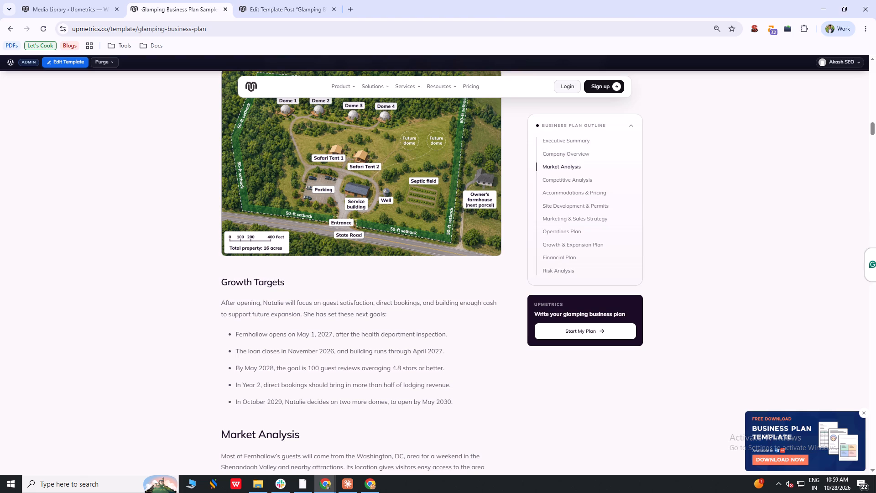
scroll(249, 260, up, 2)
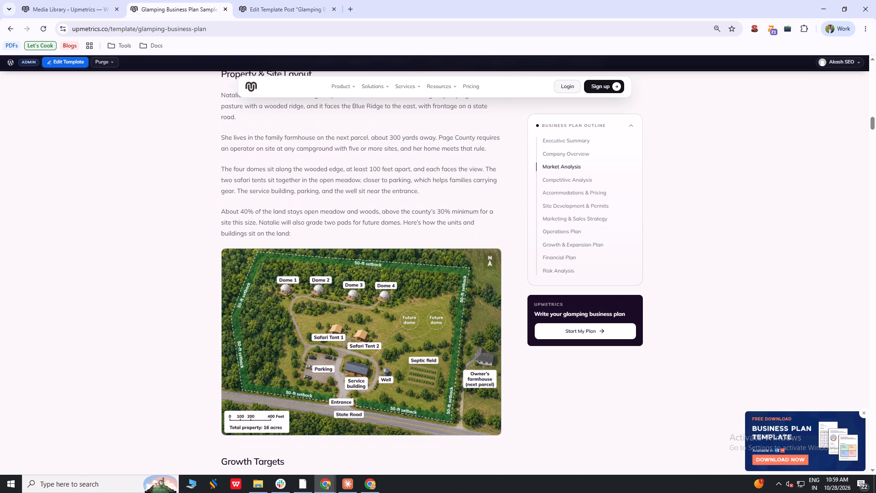
click(294, 0)
Insert the copied seasonal occupancy image tag on its own line below "Here's how the units and buildings sit on the land:" in the code.
click(92, 260)
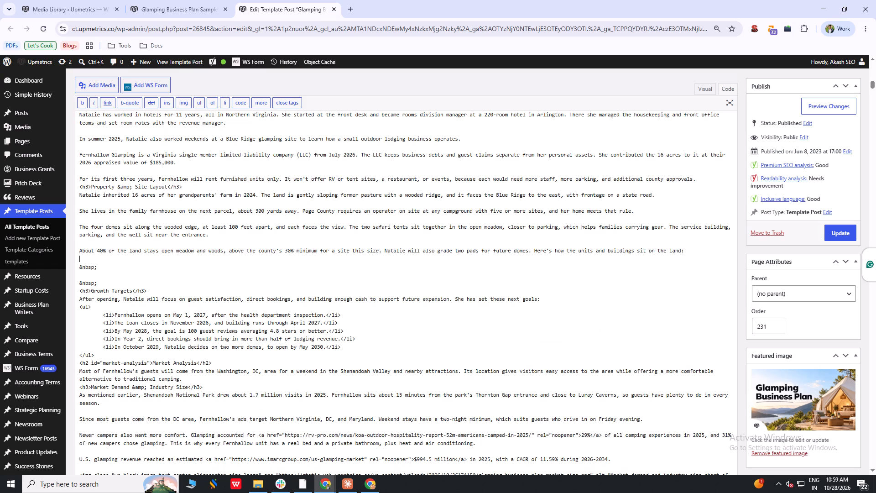
scroll(121, 265, down, 5)
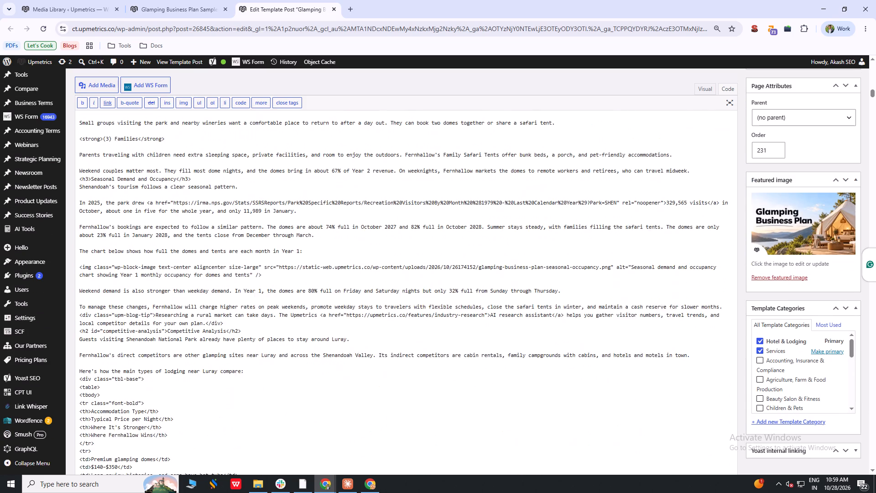
scroll(142, 251, down, 1)
scroll(145, 248, up, 1)
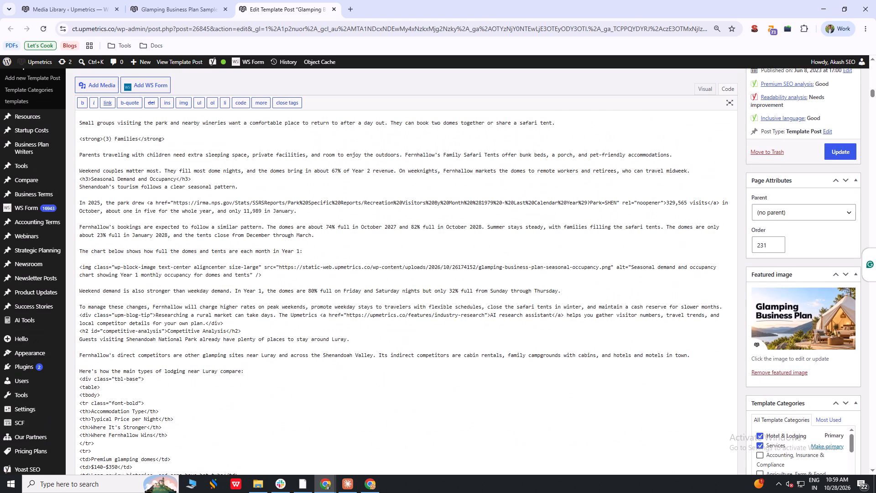
scroll(159, 245, up, 3)
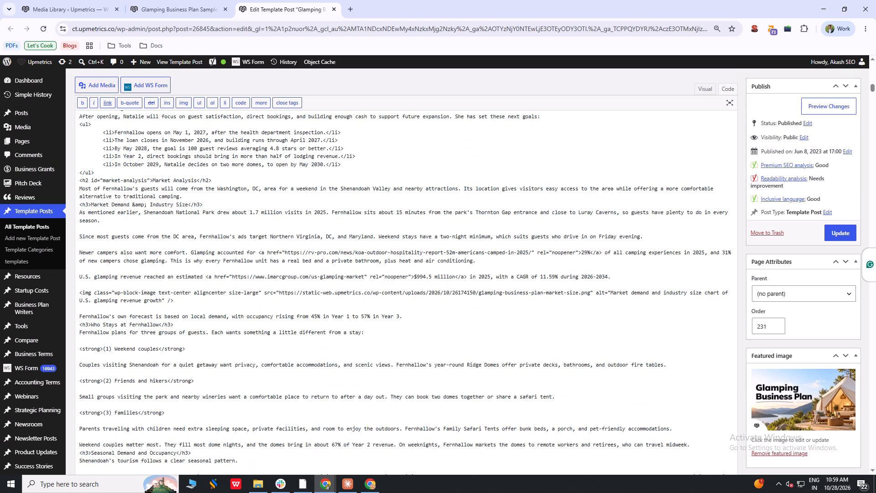
scroll(137, 193, up, 1)
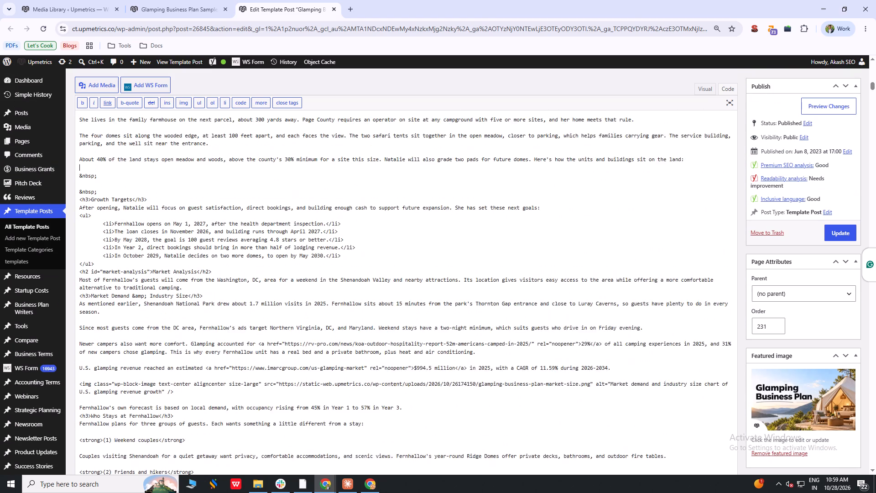
scroll(137, 193, up, 1)
key(Return)
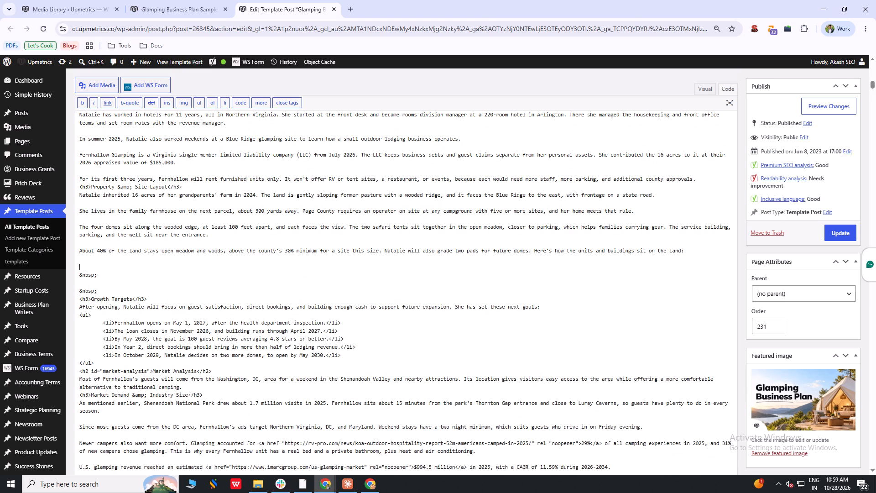
key(Return)
click(83, 265)
key(ctrl+v)
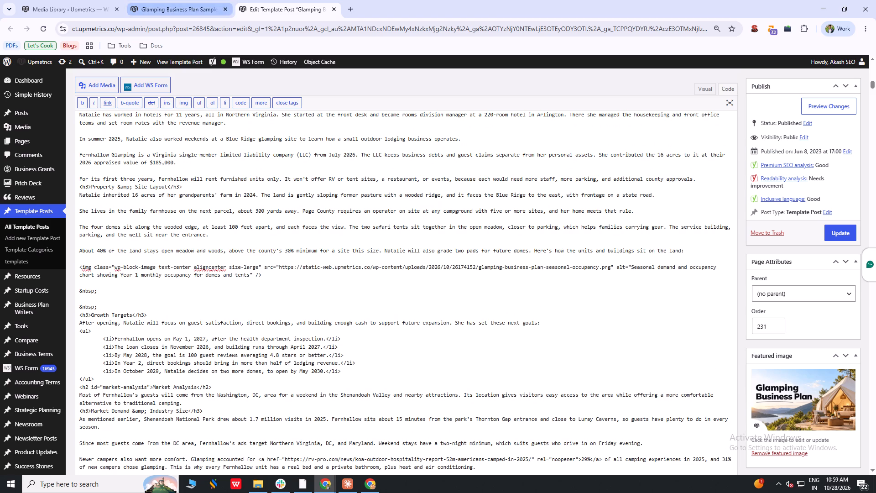
Replace the inserted tag's src with the Media Library file URL of the uploaded glamping-business-plan-property-site-layout.webp image.
click(46, 0)
click(110, 312)
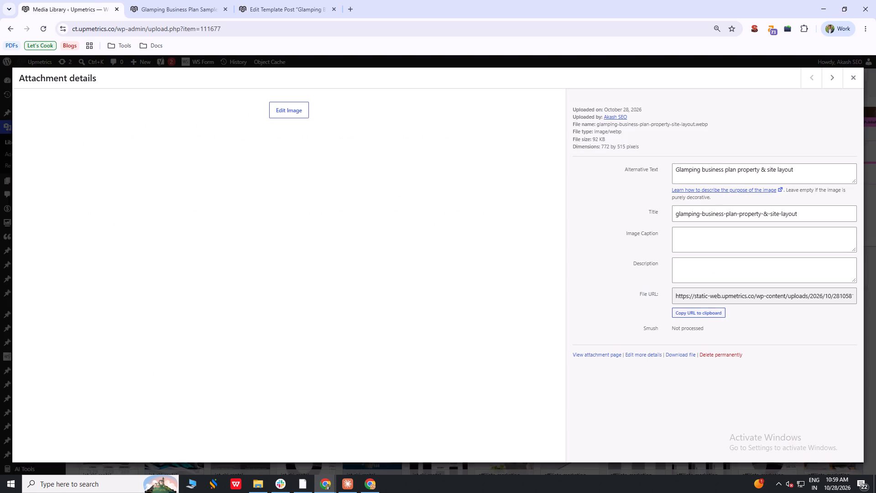
click(773, 296)
key(ctrl+a)
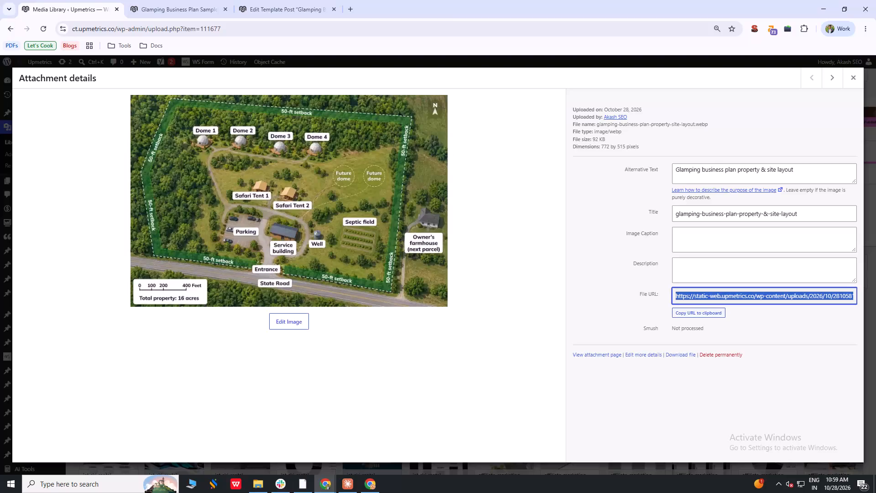
key(ctrl+c)
key(ctrl+c)
key(ctrl+c)
key(ctrl+c)
key(ctrl+c)
key(ctrl+c)
key(ctrl+c)
key(ctrl+c)
click(158, 0)
click(282, 0)
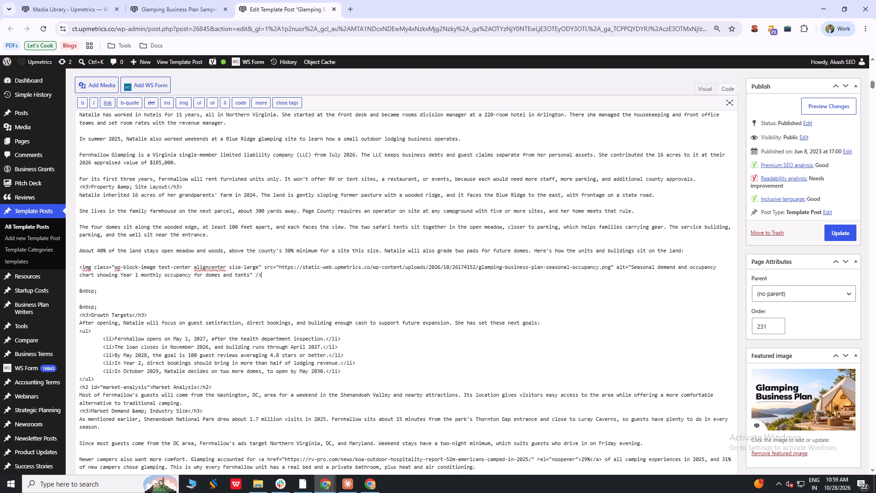
drag(279, 268, 388, 269)
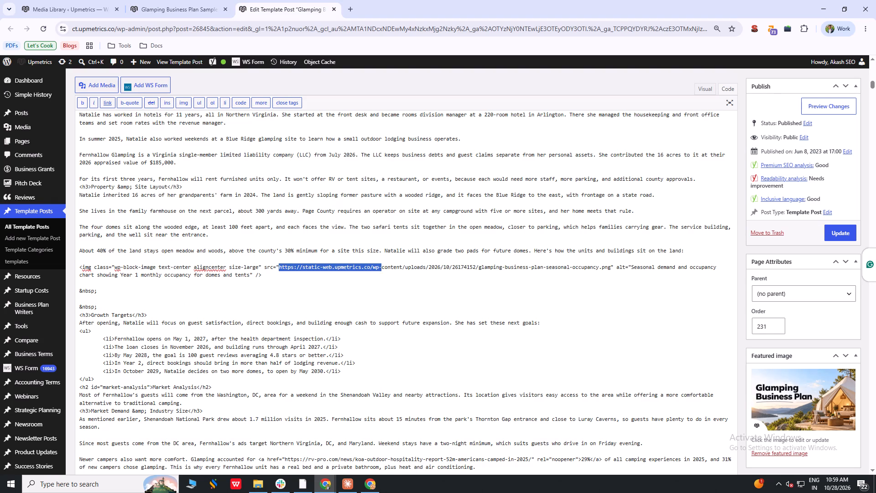
drag(388, 269, 611, 268)
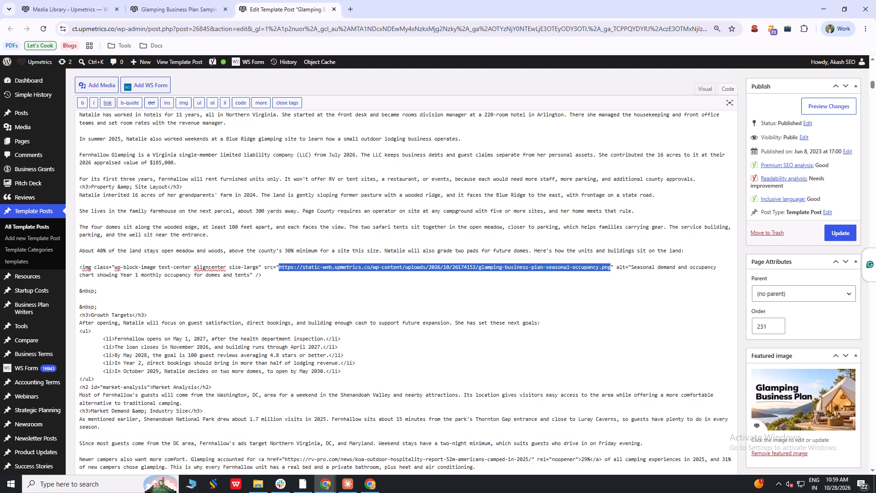
key(ctrl+v)
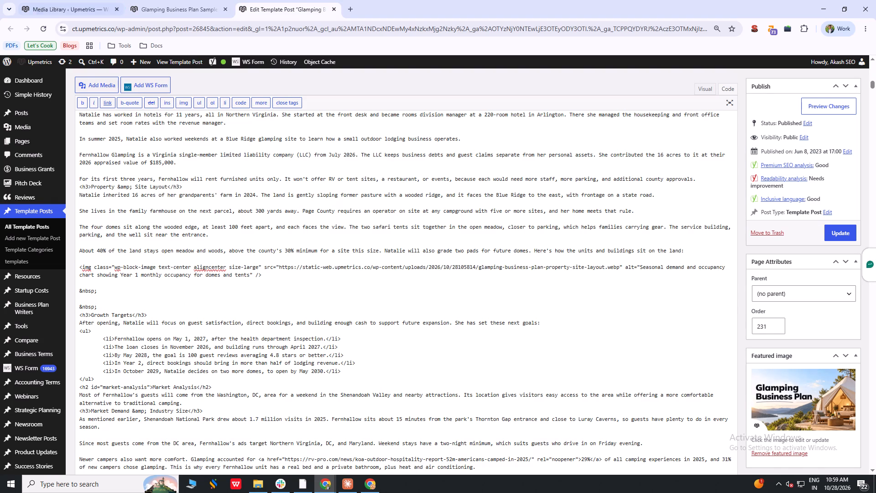
Replace the inserted tag's alt text with the attachment's alternative text, "Glamping business plan property & site layout".
click(60, 0)
drag(809, 173, 670, 173)
key(ctrl+c)
click(285, 0)
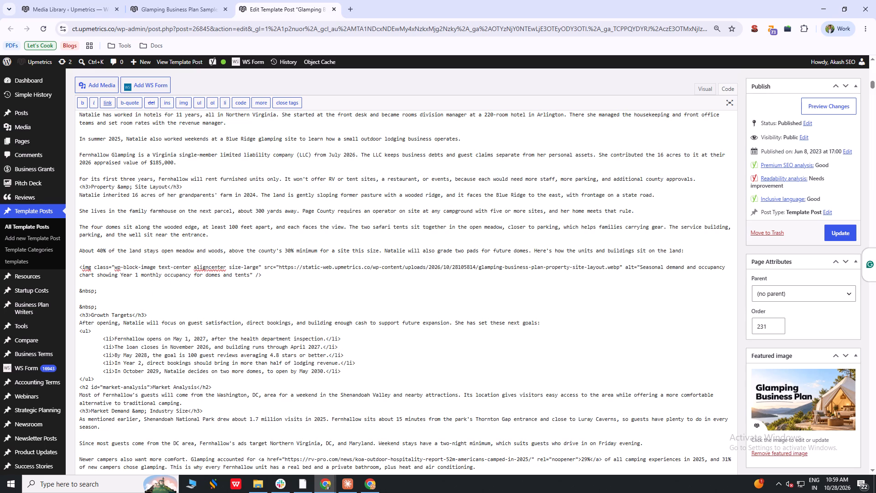
drag(641, 267, 232, 272)
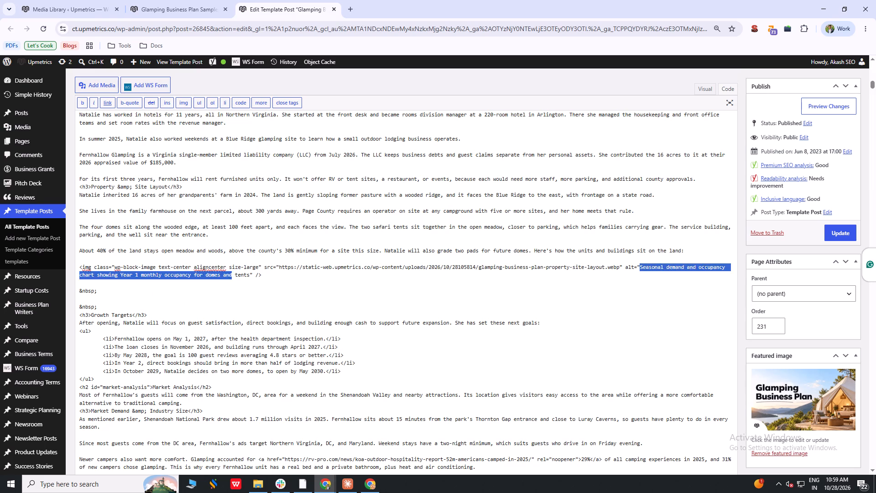
drag(232, 272, 248, 276)
key(ctrl+v)
click(142, 277)
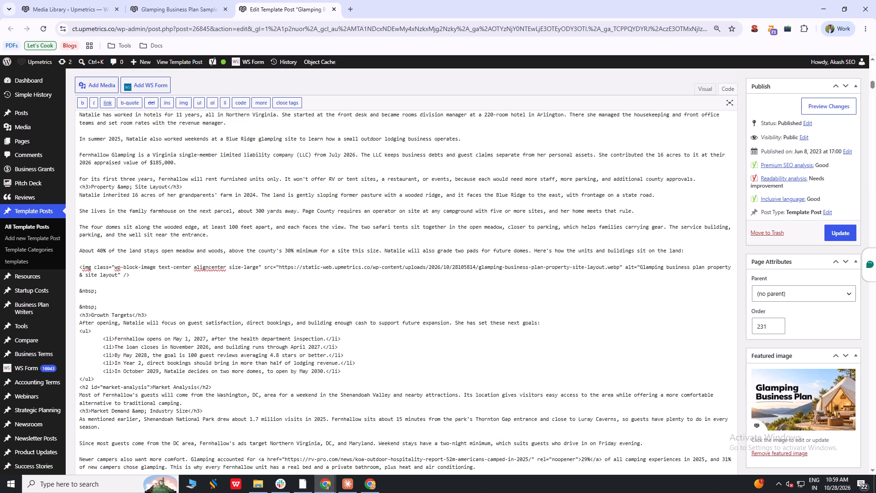
Update the glamping template post and check the new site layout image in the visual editor.
click(840, 233)
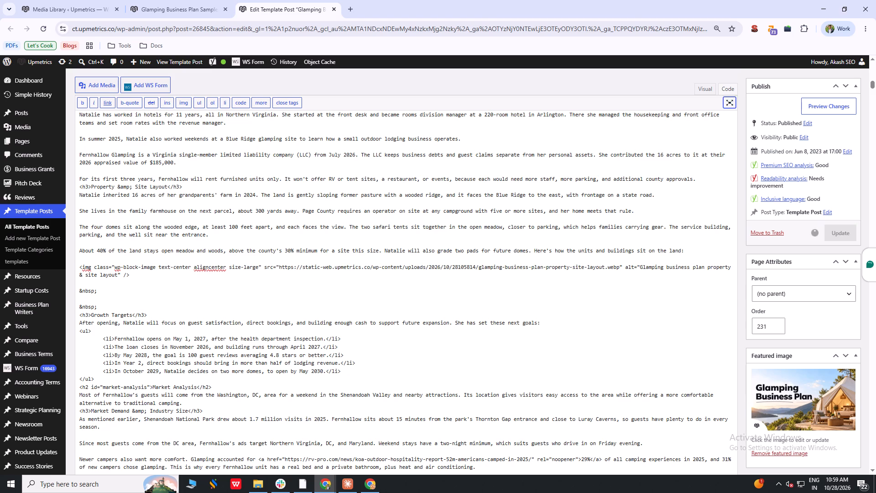
click(703, 88)
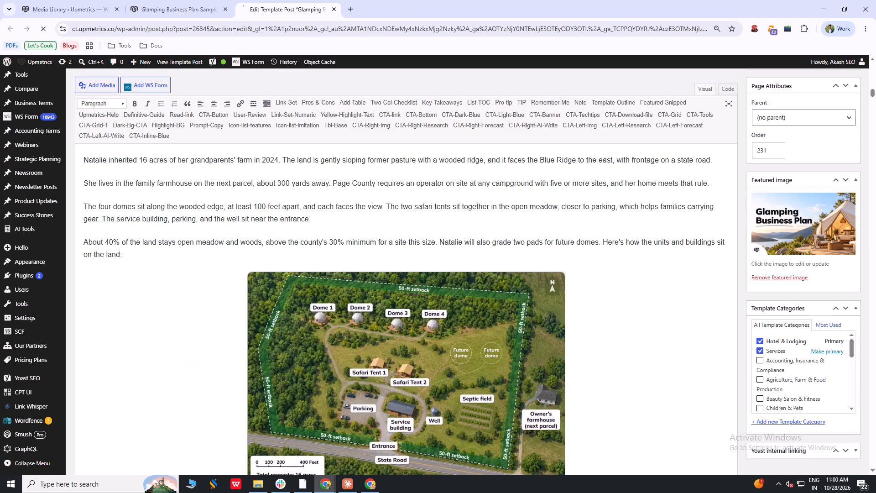
scroll(627, 265, down, 1)
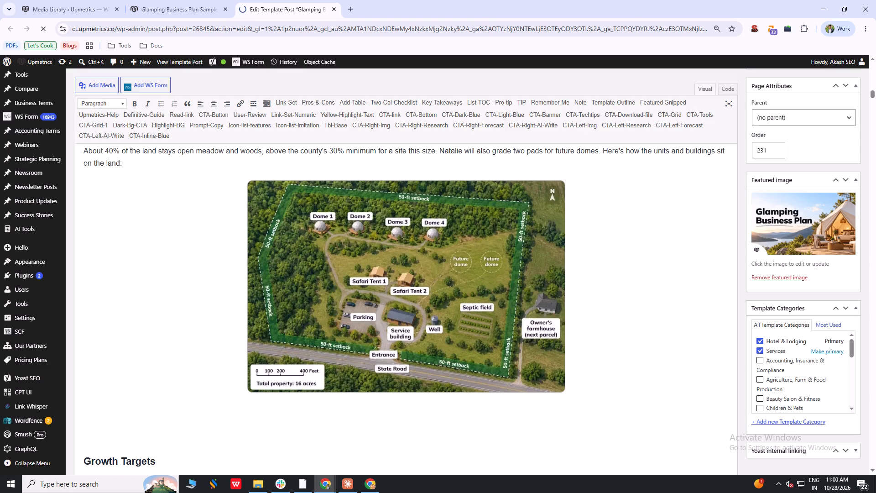
scroll(652, 248, up, 1)
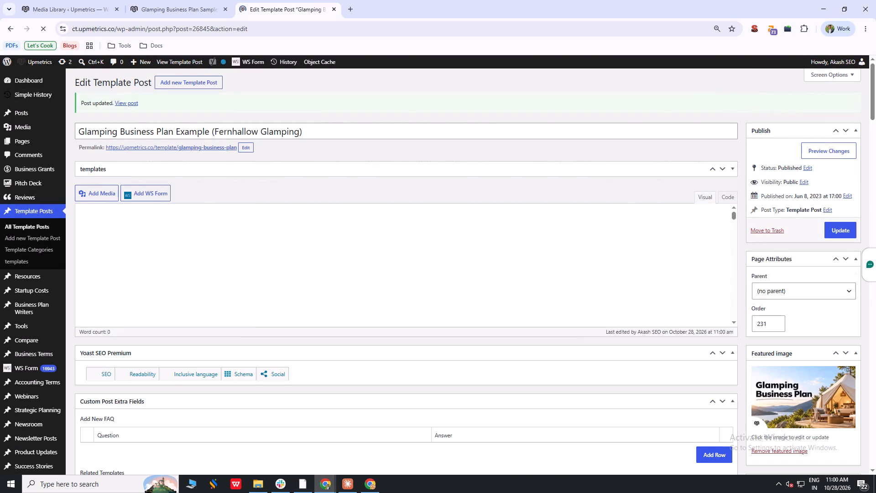
Open the published glamping business plan page and examine the site layout image and the spacing between it and "Growth Targets".
ctrl+click(127, 105)
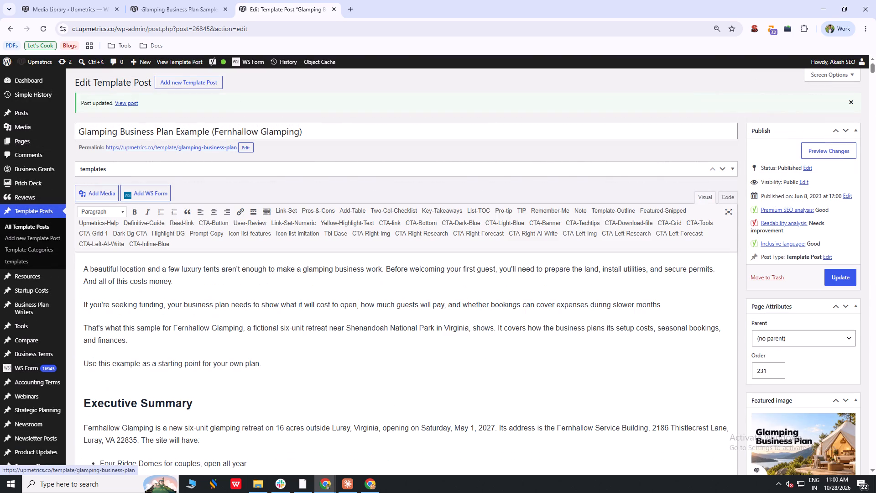
ctrl+click(132, 104)
click(370, 0)
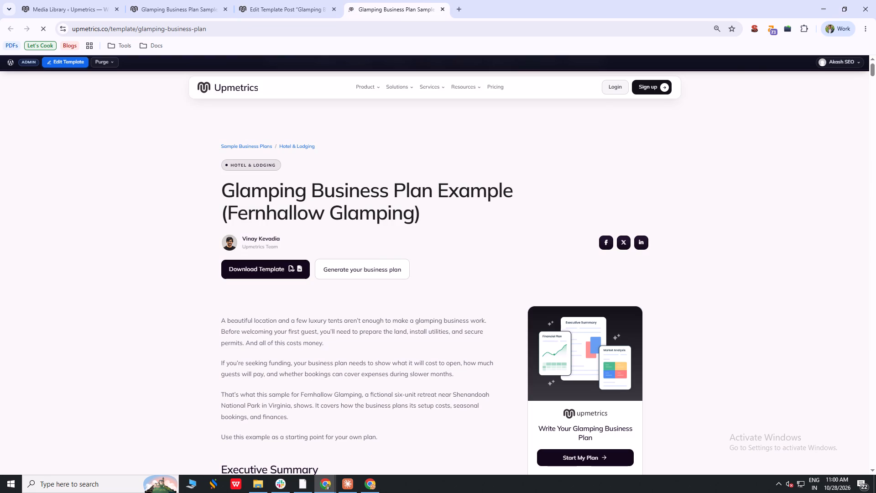
key(F5)
scroll(443, 190, down, 12)
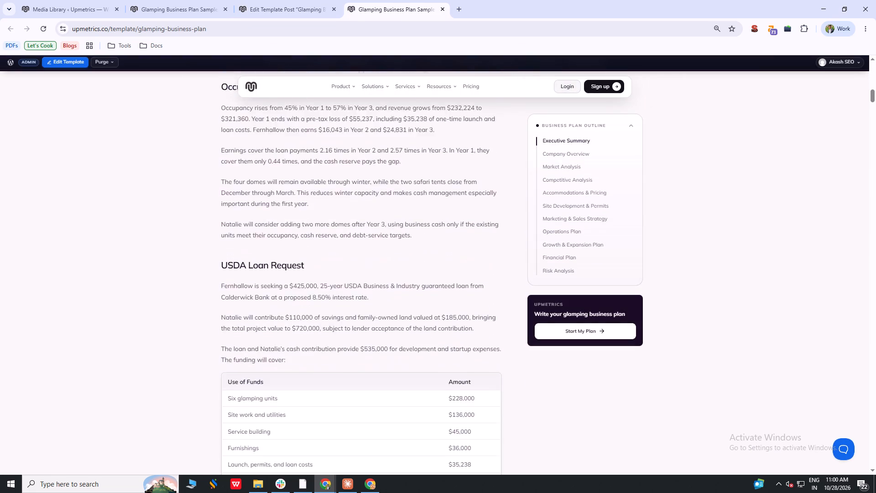
scroll(443, 190, down, 9)
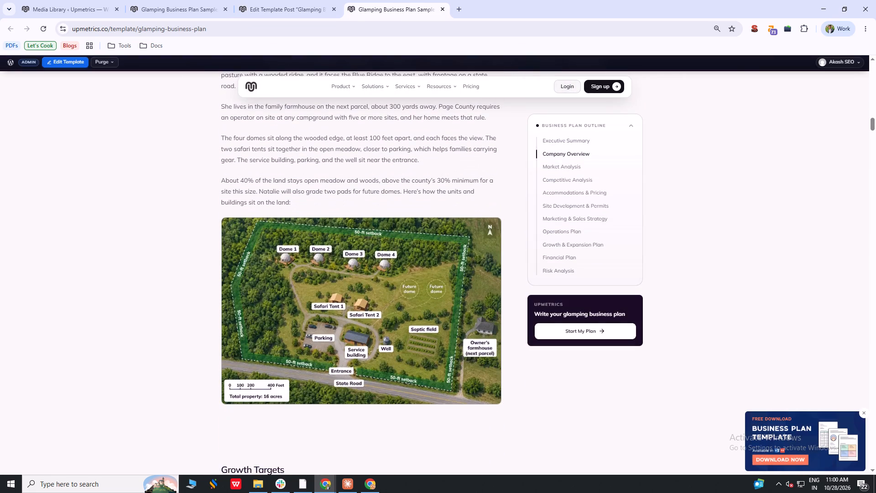
scroll(443, 190, down, 1)
drag(223, 339, 212, 336)
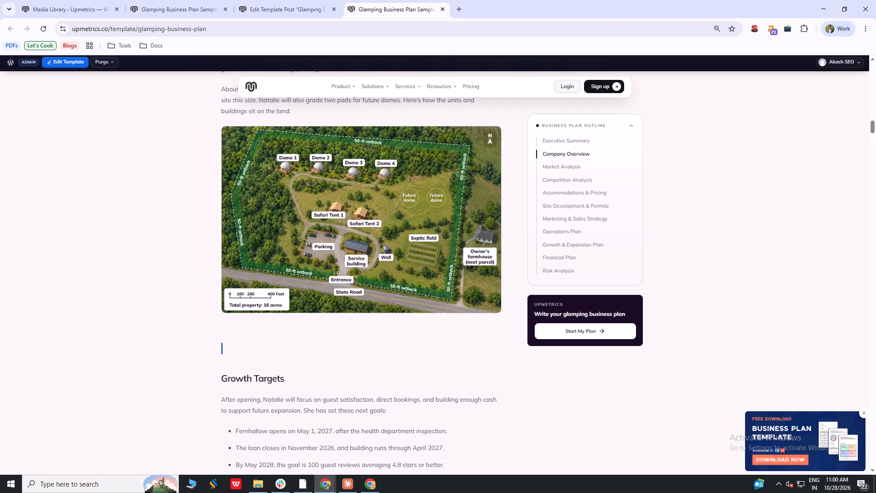
drag(212, 336, 218, 335)
drag(248, 336, 213, 325)
click(255, 351)
Delete the empty lines between the site layout image and the "Growth Targets" heading in the visual editor, and update the post.
click(280, 0)
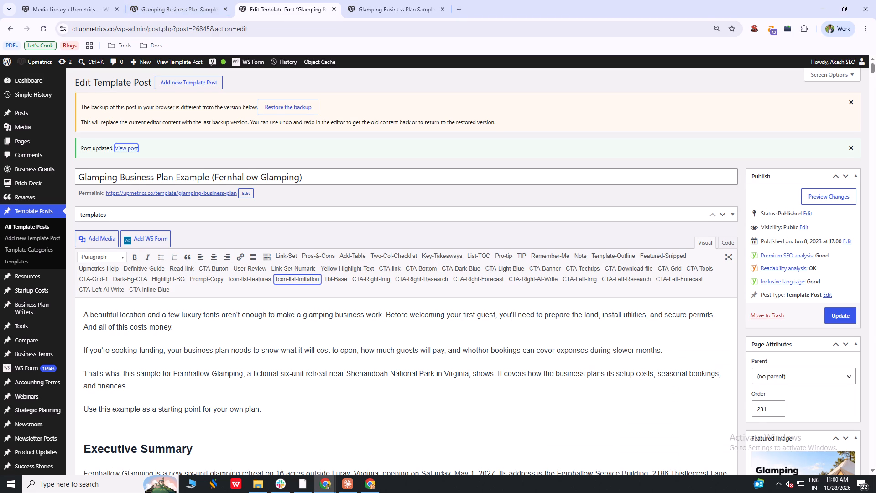
scroll(391, 331, down, 2)
scroll(227, 250, down, 11)
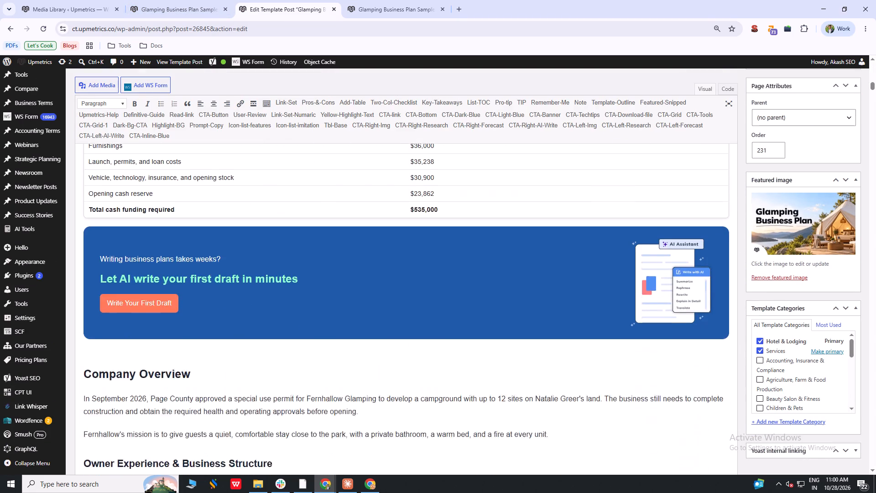
scroll(224, 241, down, 7)
click(182, 369)
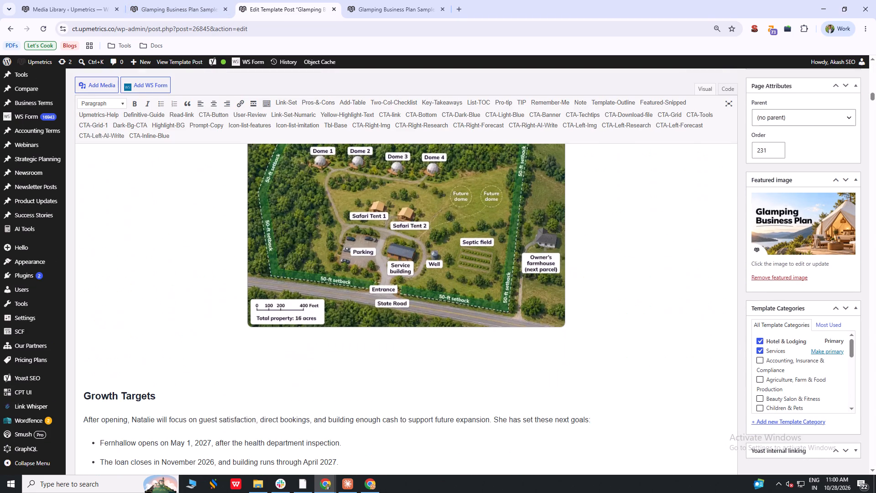
key(BackSpace)
click(128, 357)
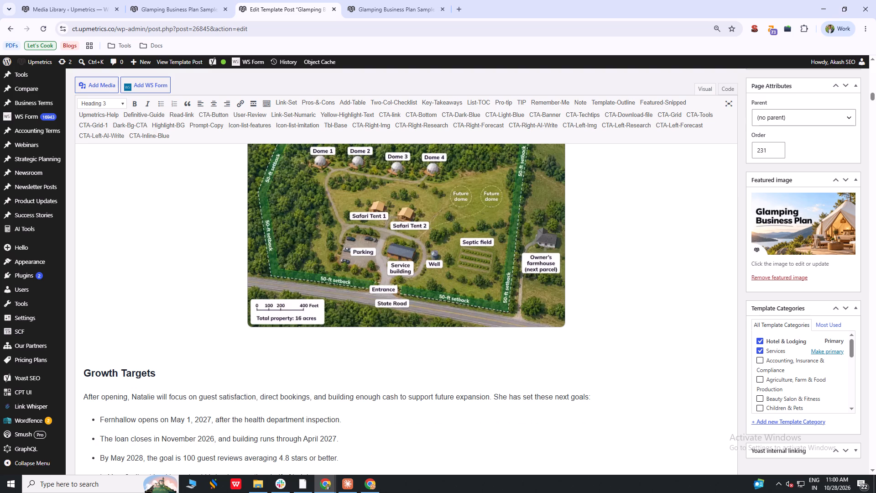
click(123, 348)
key(BackSpace)
click(170, 386)
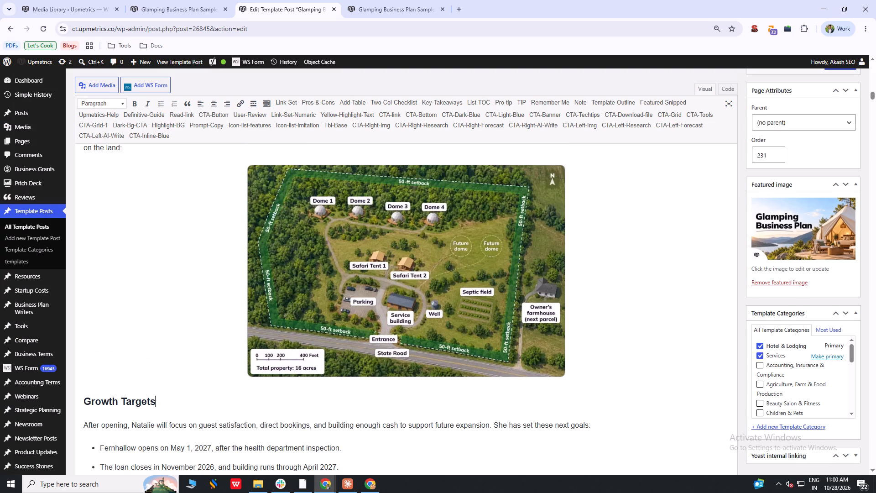
key(Up)
key(Up)
scroll(658, 185, up, 1)
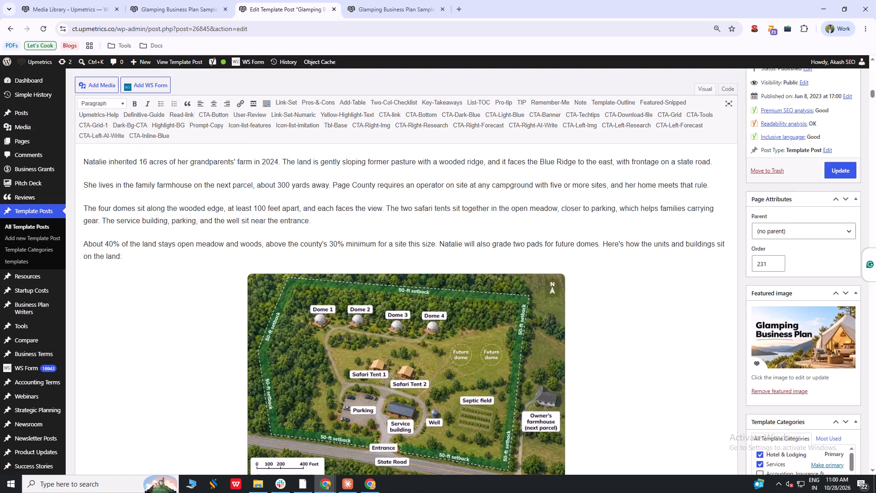
click(834, 177)
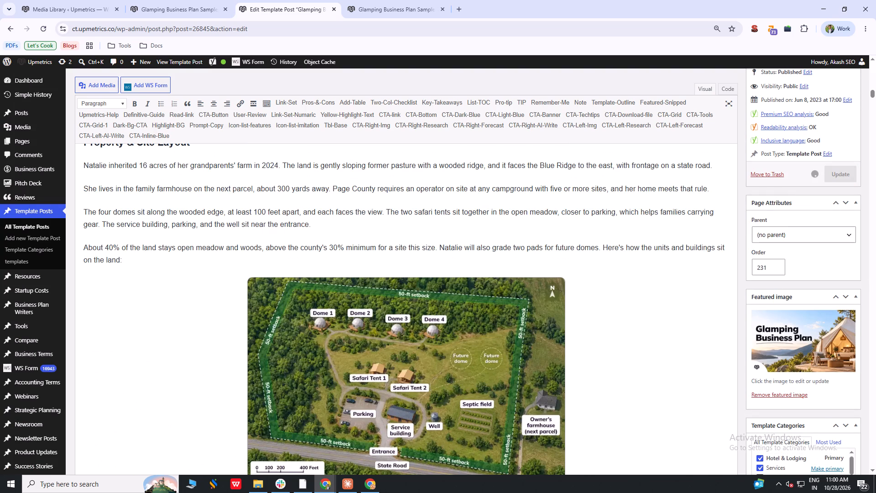
Reload the published glamping business plan page to recheck the spacing below the site layout image.
click(381, 0)
click(94, 194)
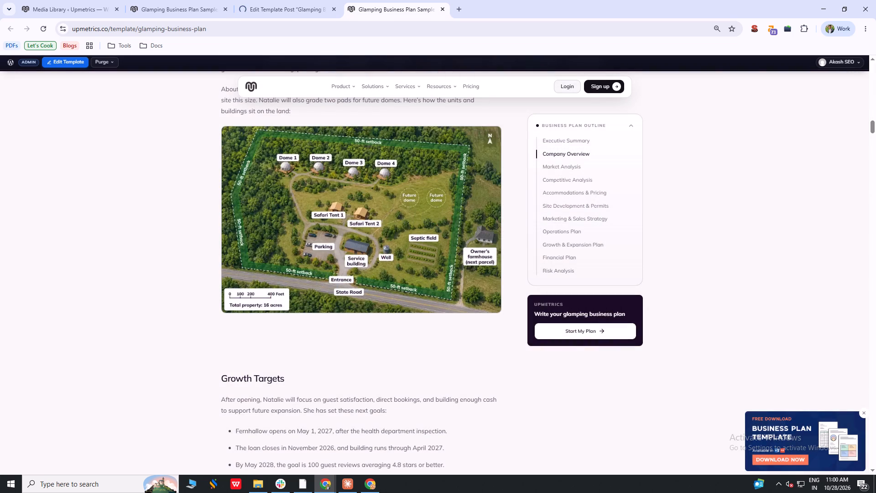
key(F5)
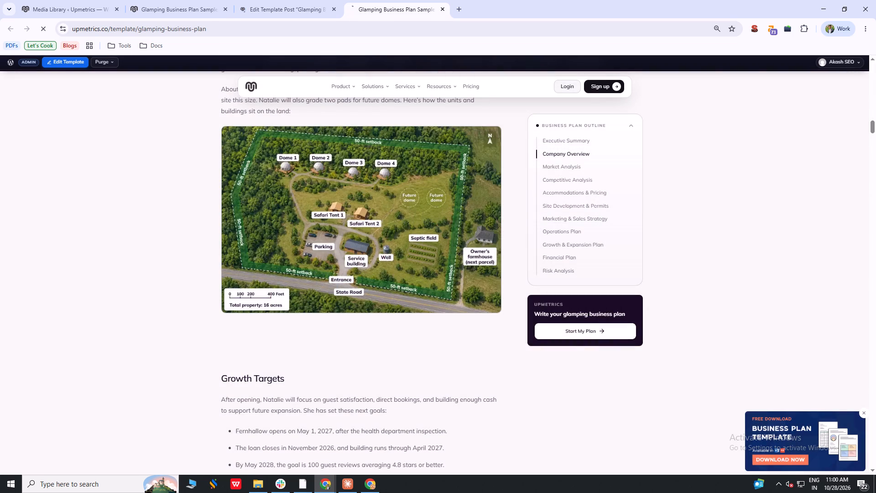
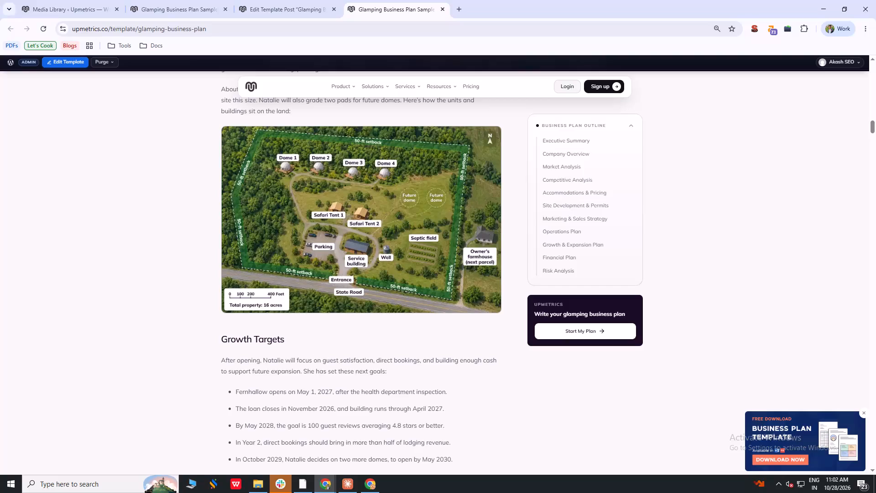
Reload the published glamping business plan page and inspect the site layout image's markup and the spacing above "Growth Targets".
click(43, 28)
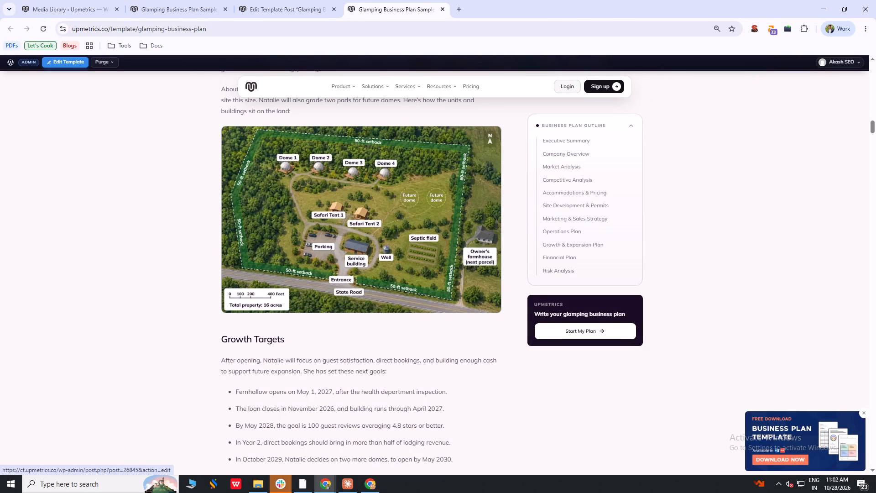
key(F5)
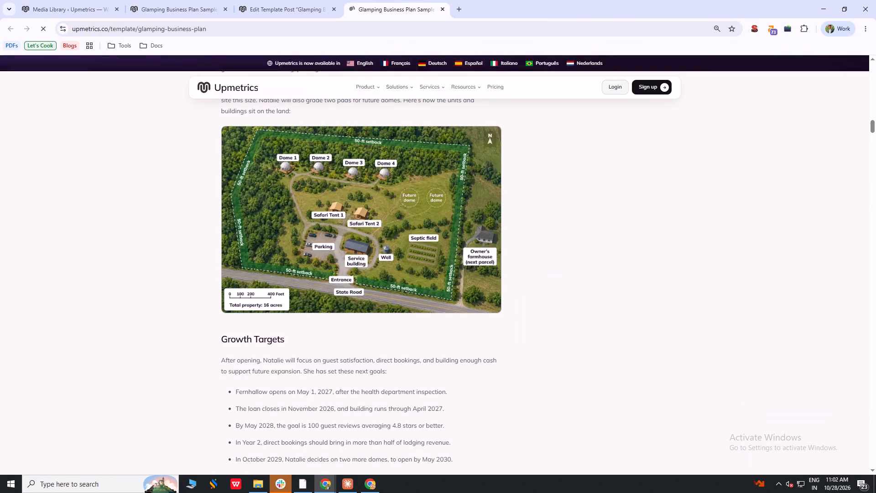
key(F5)
scroll(370, 305, down, 4)
scroll(387, 261, up, 2)
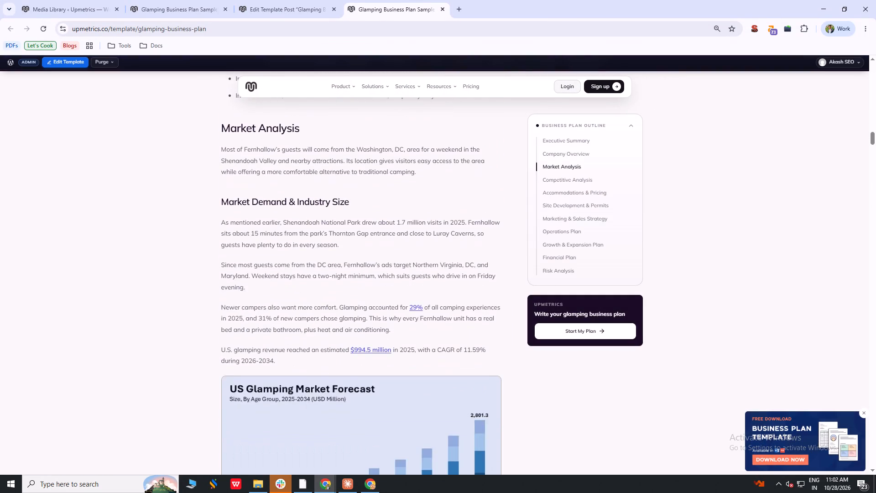
scroll(390, 261, up, 1)
right_click(348, 195)
click(387, 298)
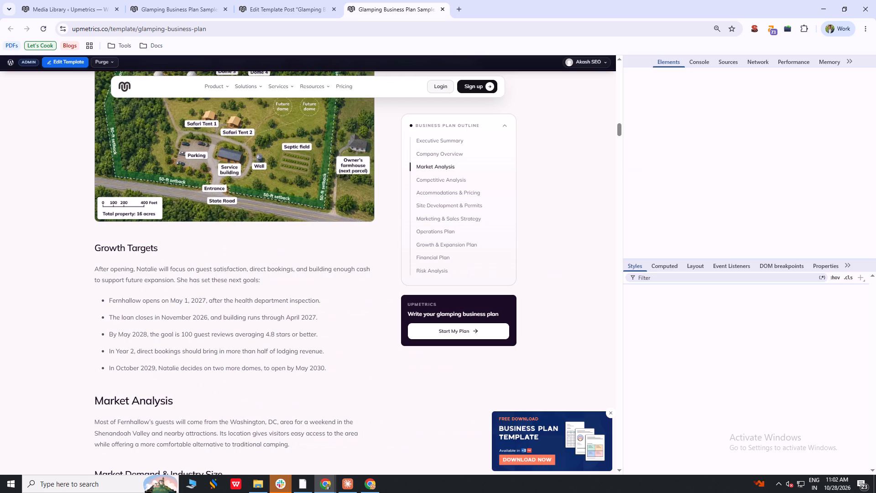
scroll(171, 312, down, 7)
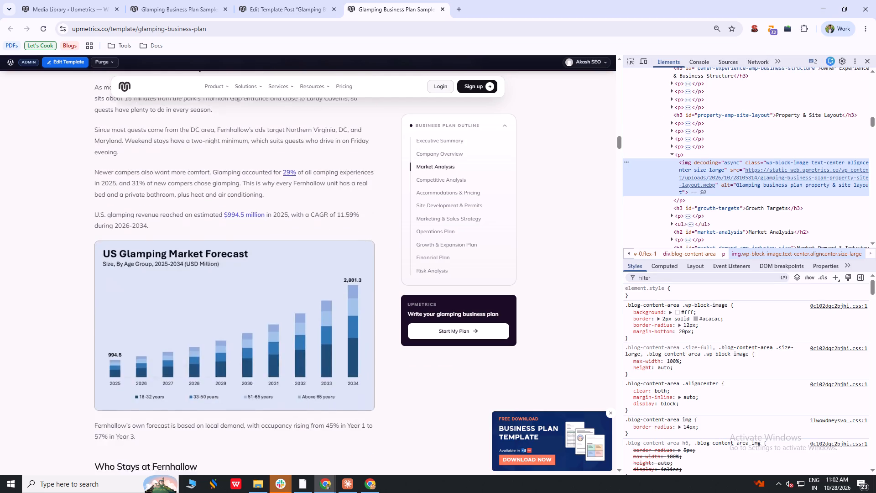
scroll(204, 311, up, 7)
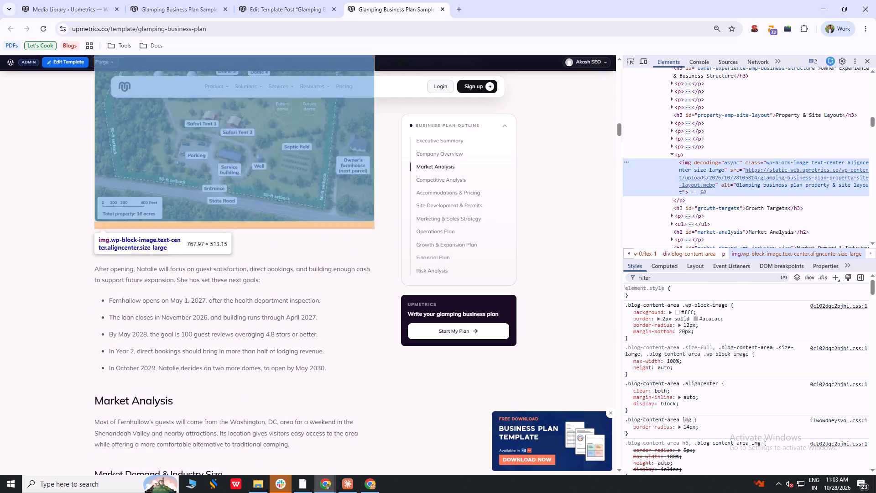
click(556, 146)
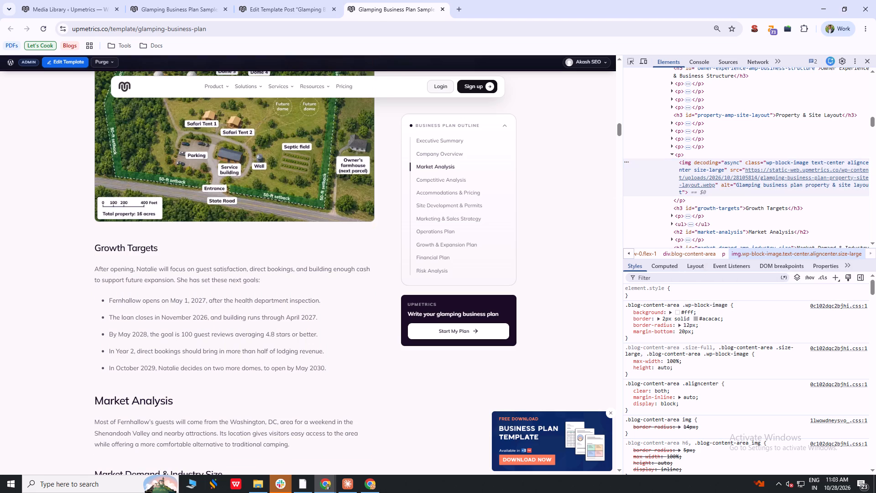
click(870, 60)
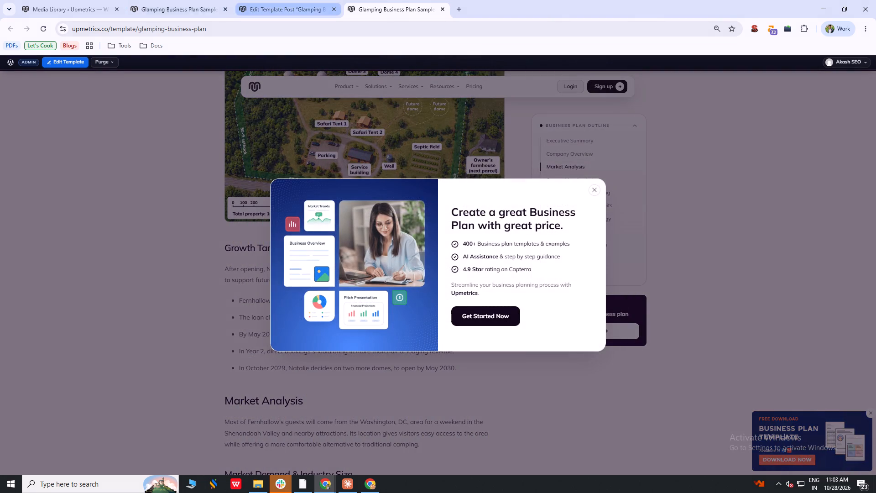
Log the glamping business plan page's URL in row 145 of the Upmetrics LOG sheet with the status "Image Updated".
click(230, 26)
key(ctrl+c)
key(alt+Tab)
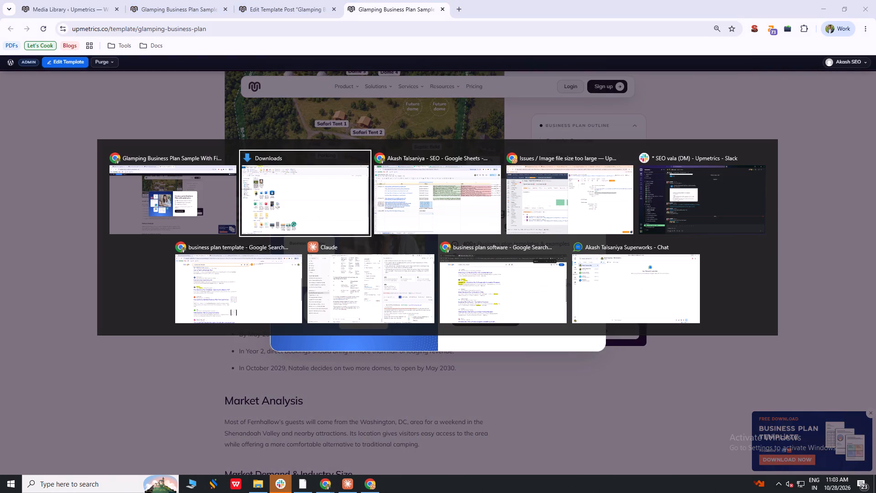
key(alt+Tab)
click(218, 325)
key(ctrl+v)
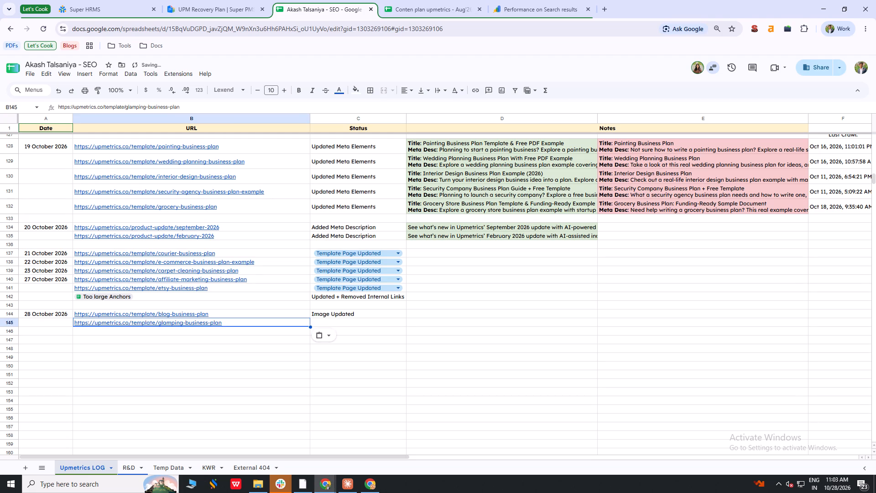
click(358, 319)
key(ctrl+c)
click(353, 345)
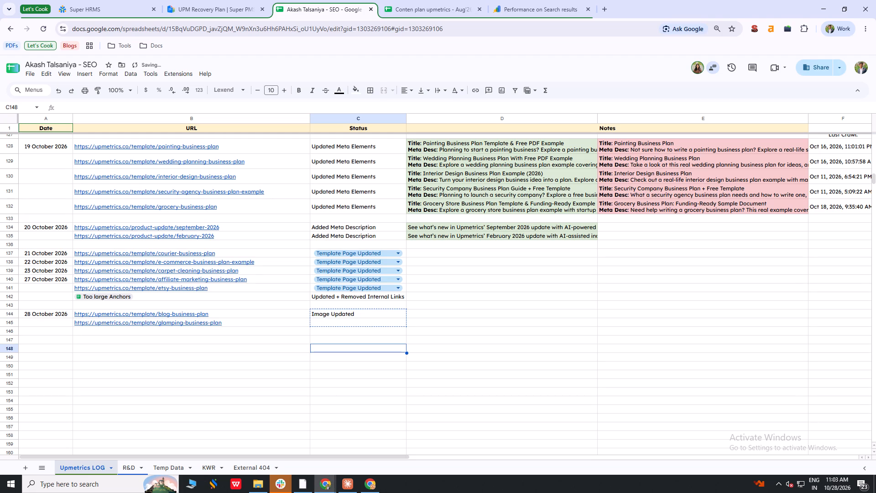
click(361, 326)
key(ctrl+v)
click(366, 377)
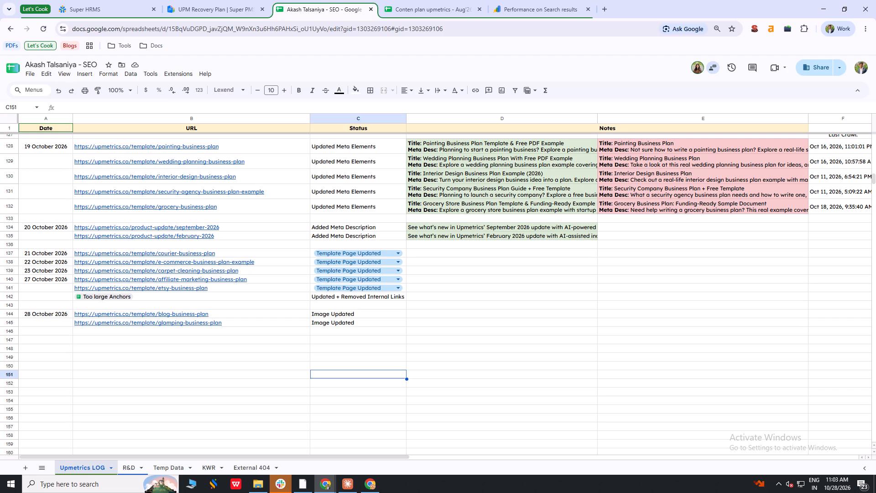
Return to the published glamping page, dismiss the promotional pop-up and review the sections from Market Analysis to Accommodations & Pricing.
key(alt+Tab)
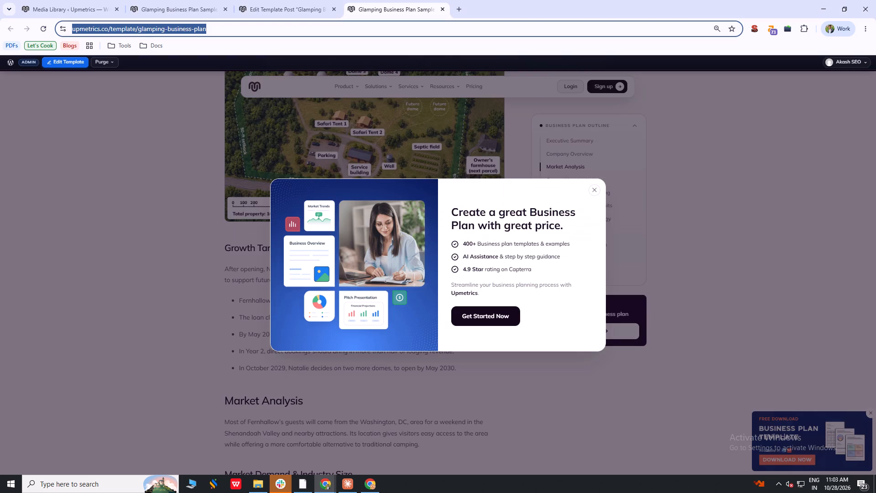
click(595, 189)
click(49, 224)
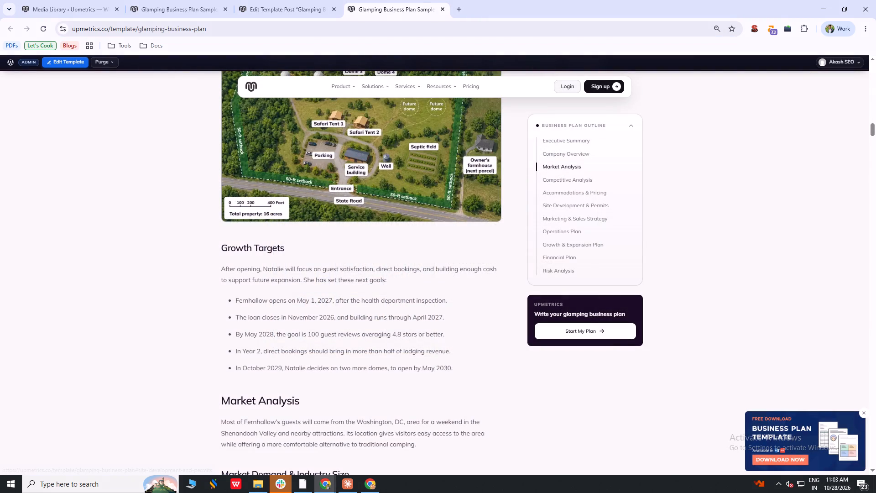
click(162, 168)
scroll(268, 293, down, 6)
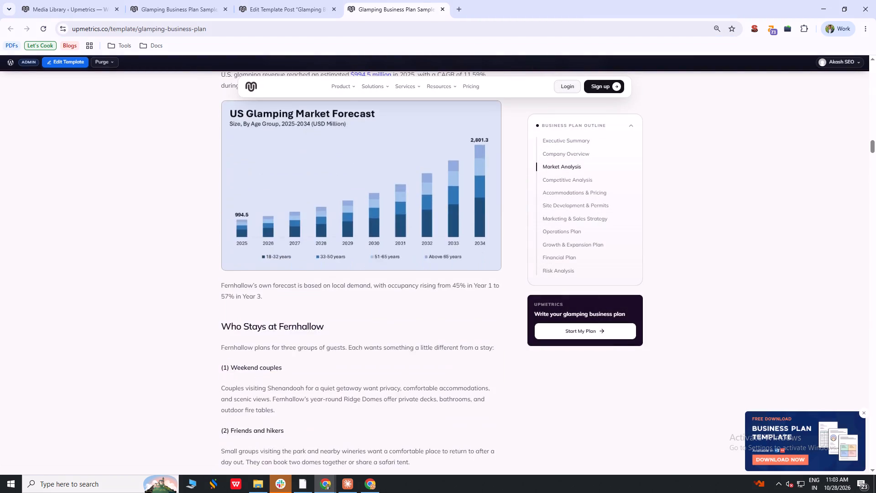
scroll(279, 291, down, 9)
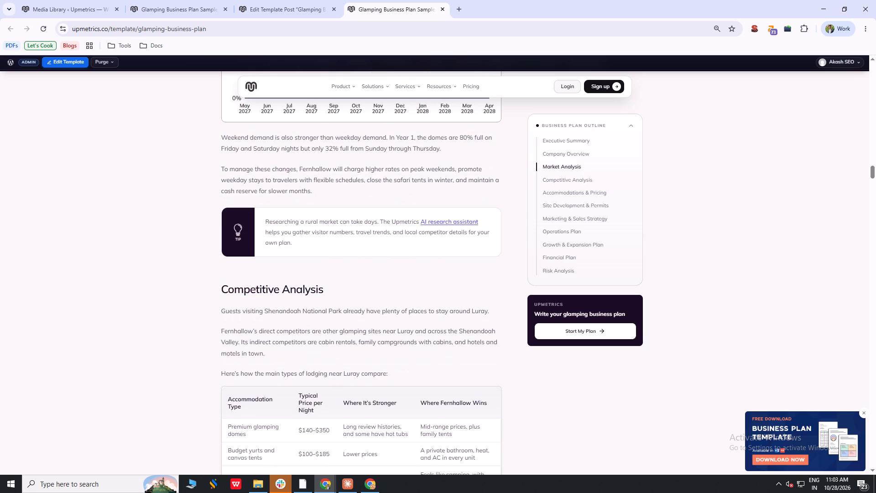
scroll(280, 286, down, 7)
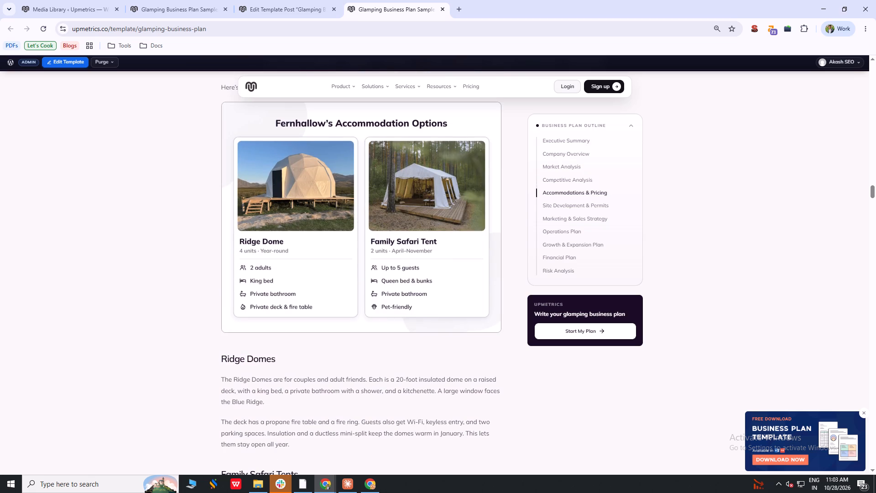
Close both published glamping plan pages and the template post editor, keeping the Media Library open.
middle_click(407, 0)
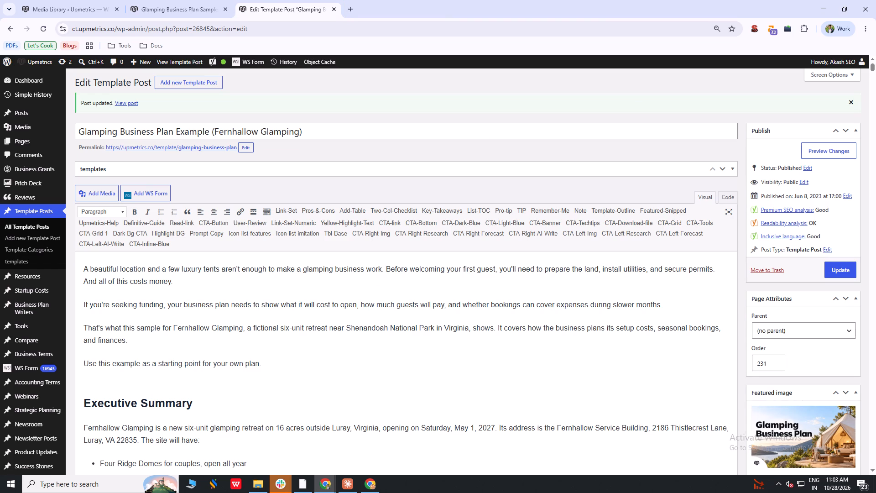
click(325, 150)
middle_click(264, 0)
middle_click(196, 0)
Switch to the Ahrefs Site Audit, dismiss the PNG's details and examine the links to large images.
key(alt+Tab)
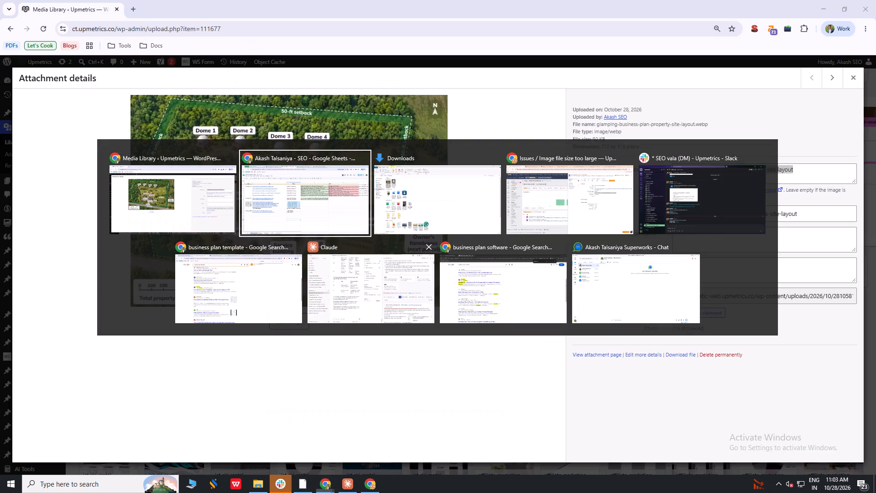
key(alt+Tab)
key(alt+Tab)
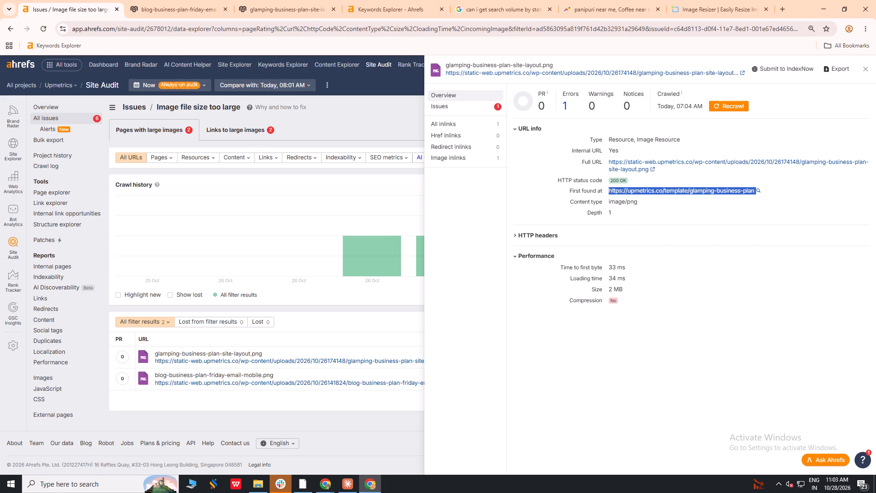
click(866, 68)
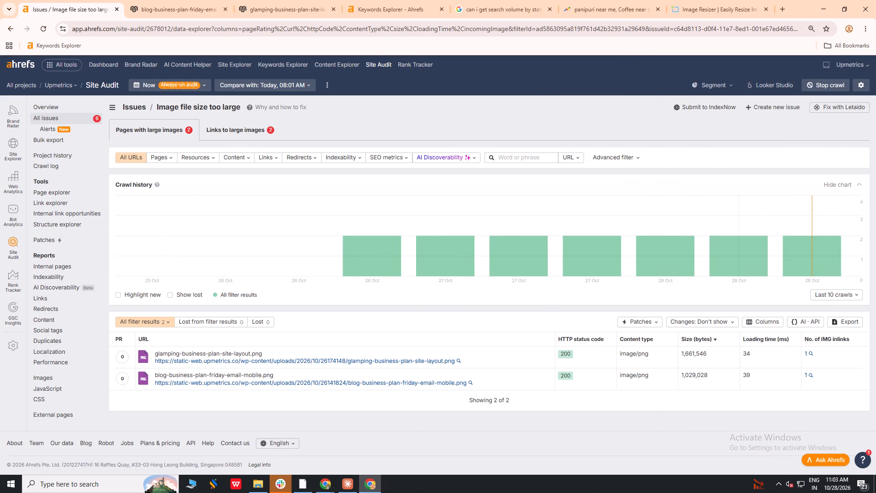
click(235, 129)
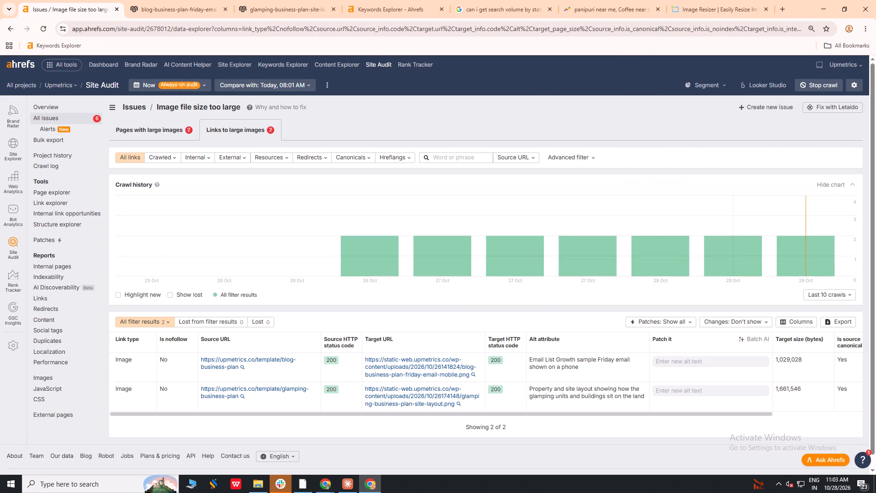
Go back to the full issues list and open the "3XX page receives organic traffic" issue.
click(136, 105)
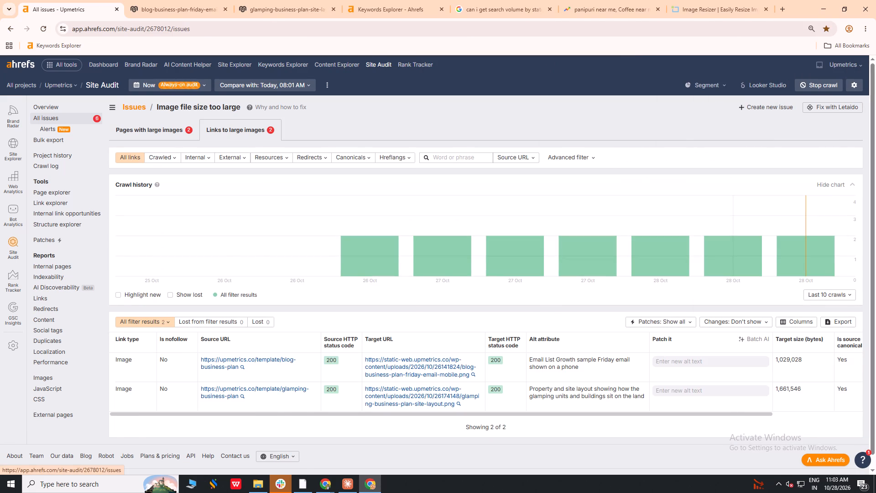
scroll(289, 224, down, 6)
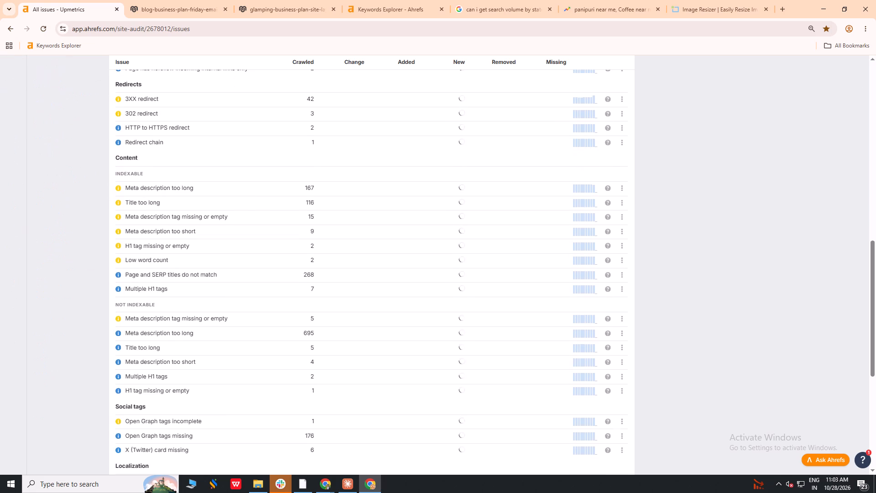
scroll(289, 224, down, 4)
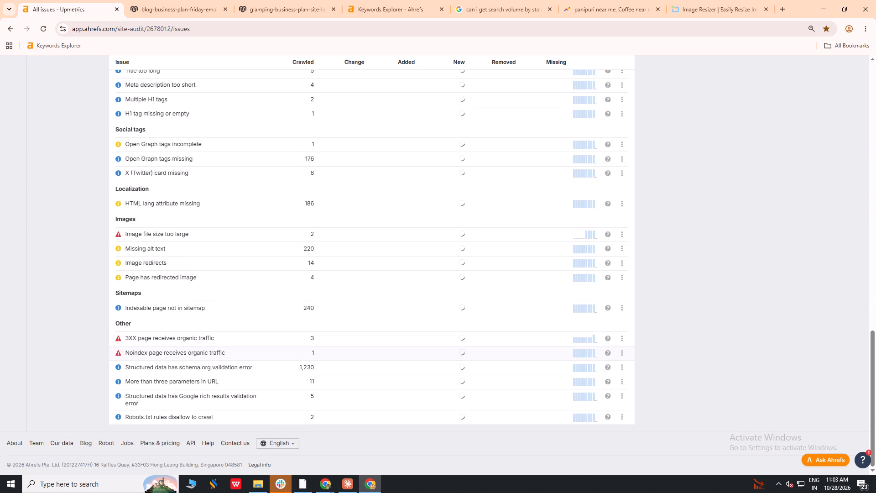
click(222, 340)
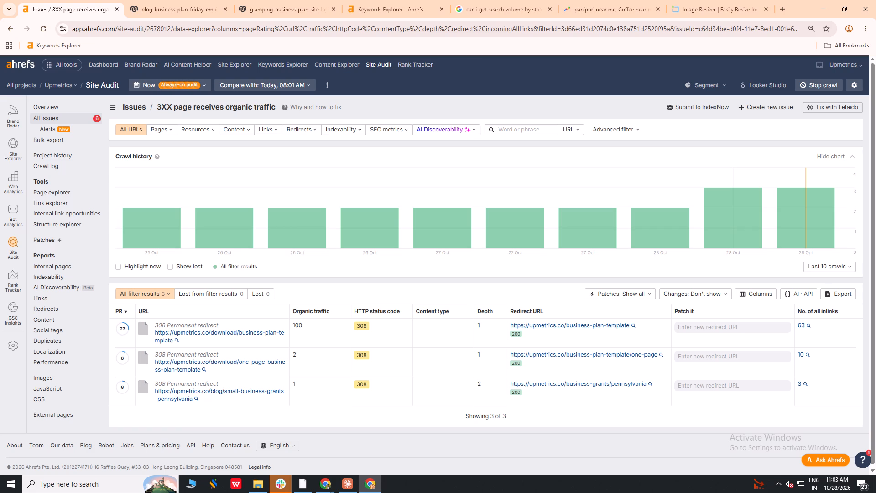
Examine the issues of the redirected URL /download/business-plan-template and read the how-to-fix guidance for both redirect issues.
click(213, 334)
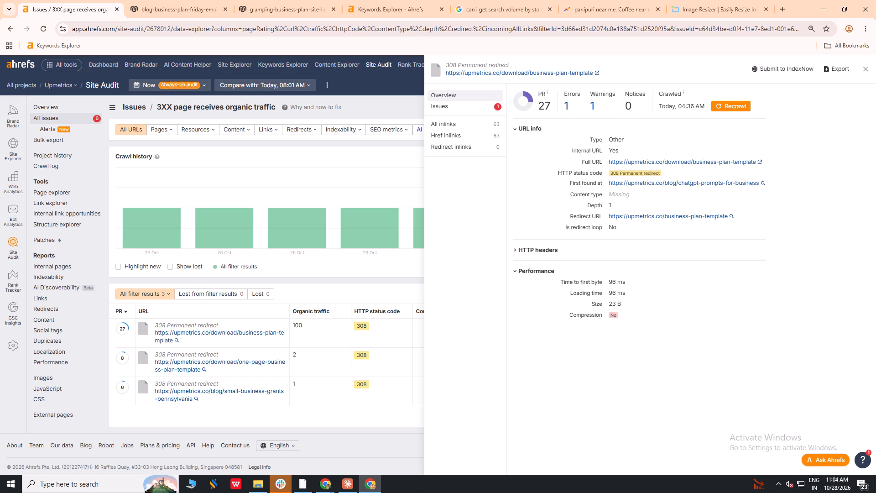
click(447, 106)
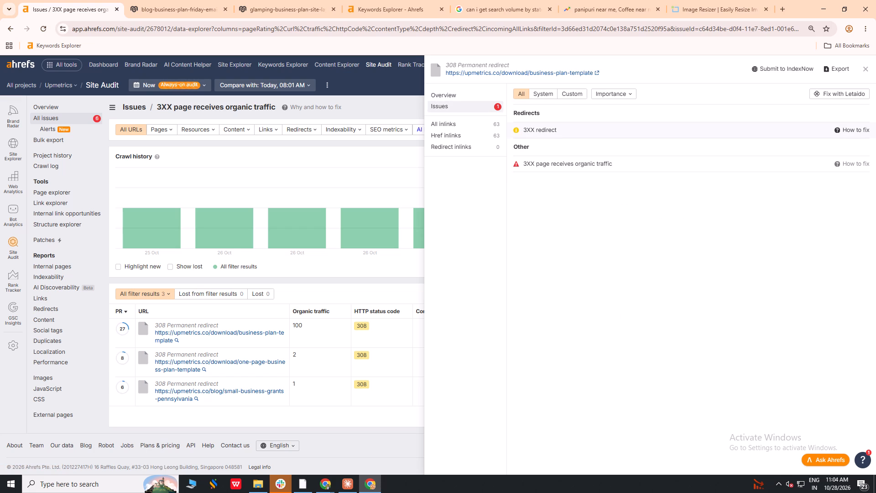
click(852, 131)
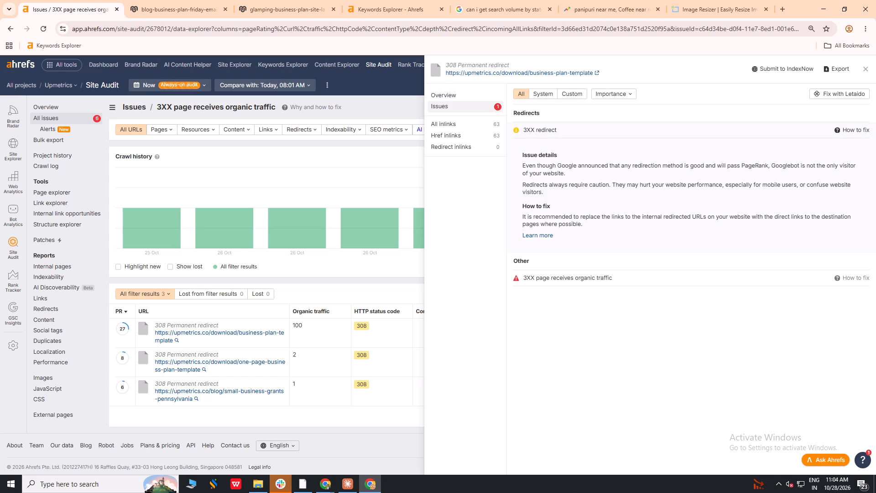
click(857, 276)
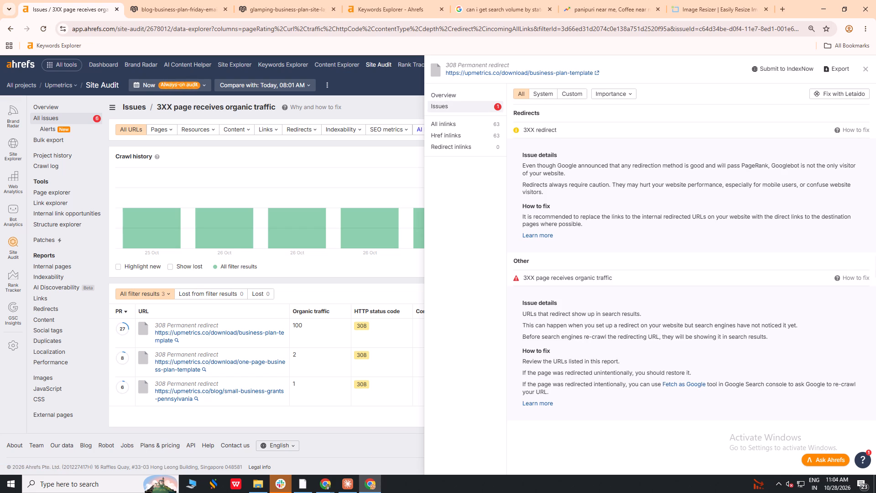
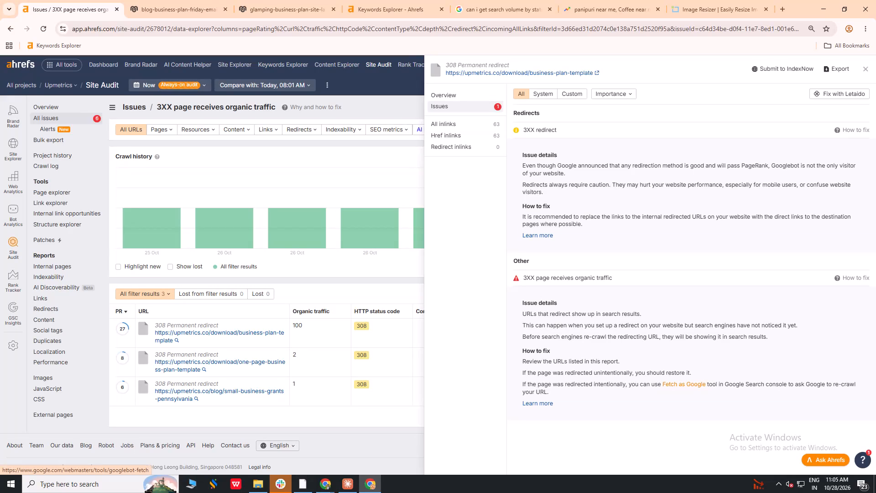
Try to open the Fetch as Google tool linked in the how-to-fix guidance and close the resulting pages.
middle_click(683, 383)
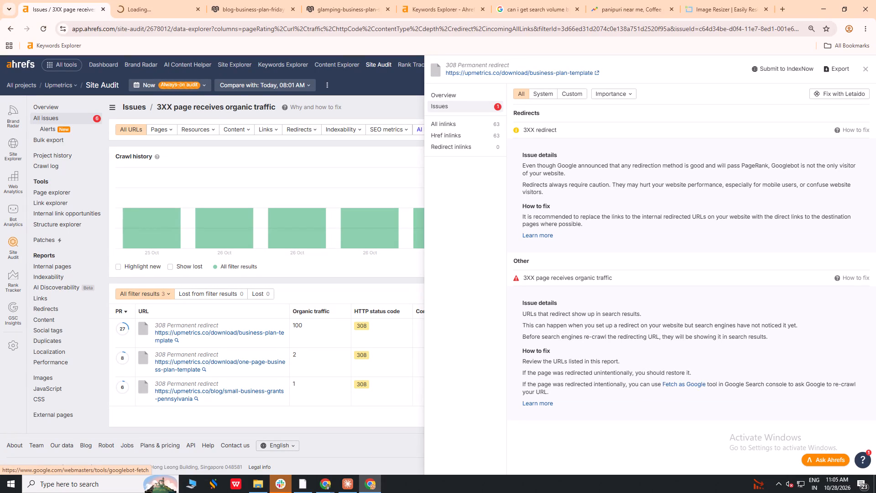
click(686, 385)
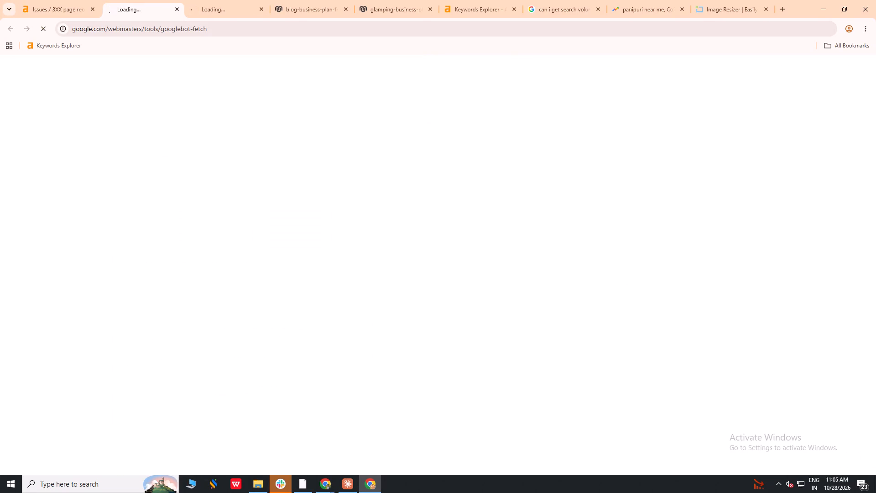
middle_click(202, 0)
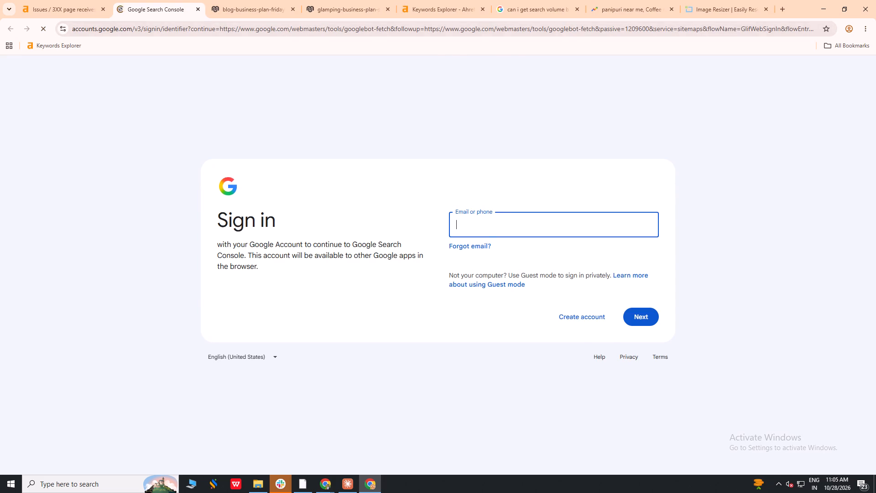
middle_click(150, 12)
In the work browser window, search Google for "fetch as a google" and open the "Submit URLs to Google with Fetch as Googlebot" article.
key(alt+Tab)
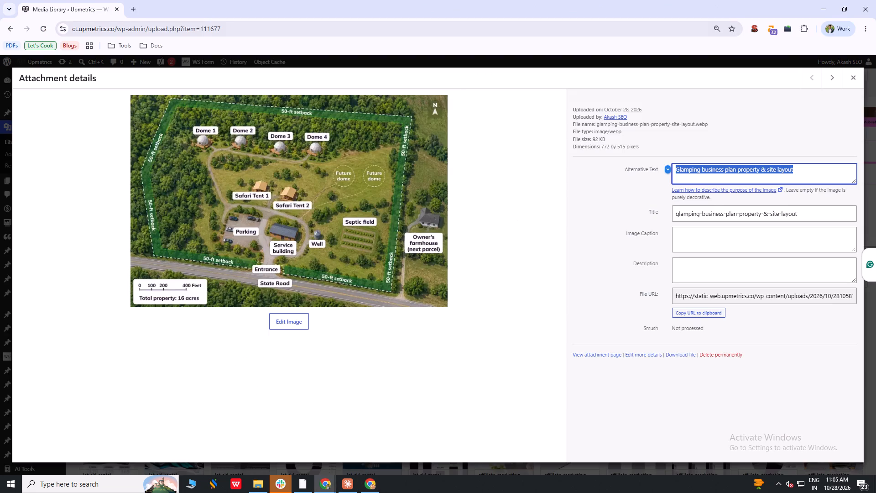
click(131, 6)
text(fetch as a google)
key(Return)
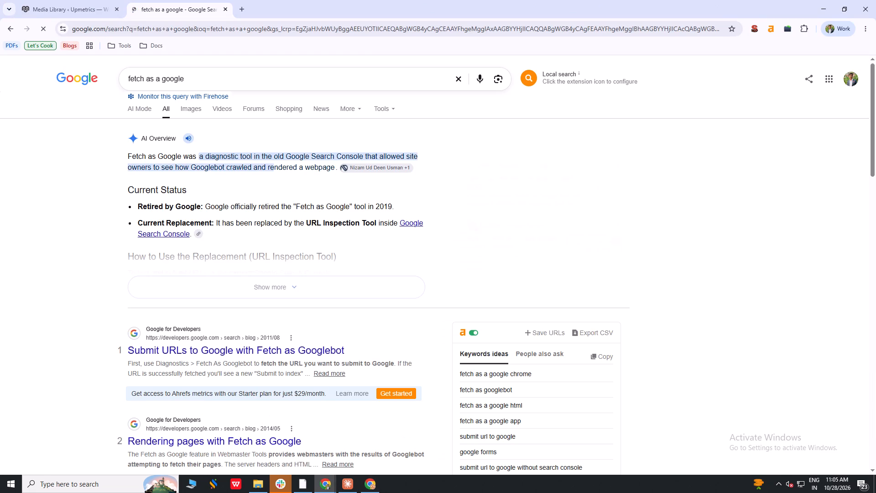
click(294, 351)
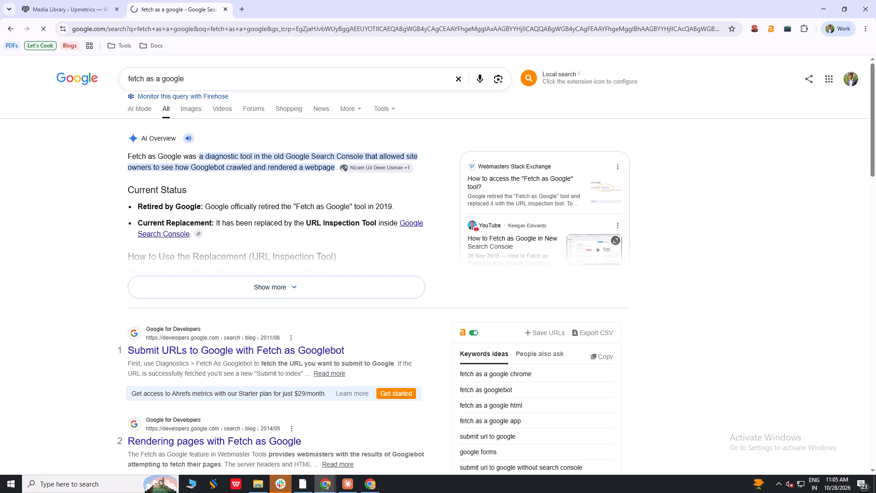
scroll(336, 260, down, 1)
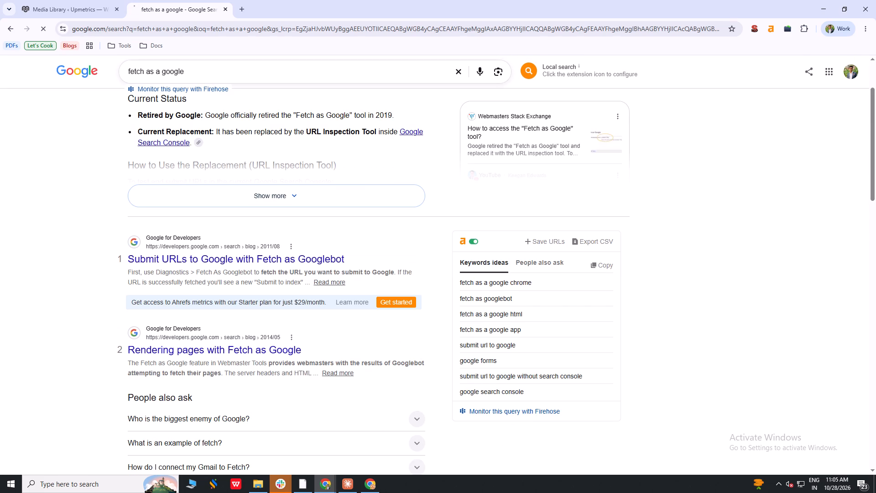
middle_click(224, 254)
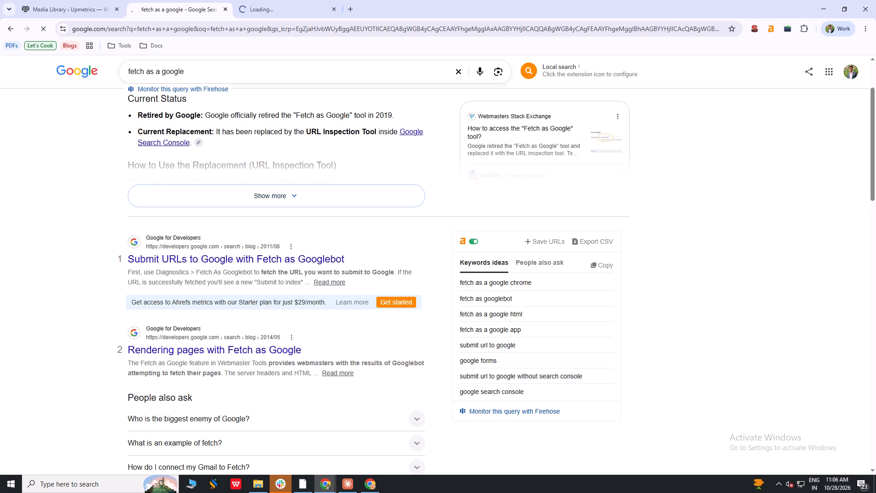
click(277, 0)
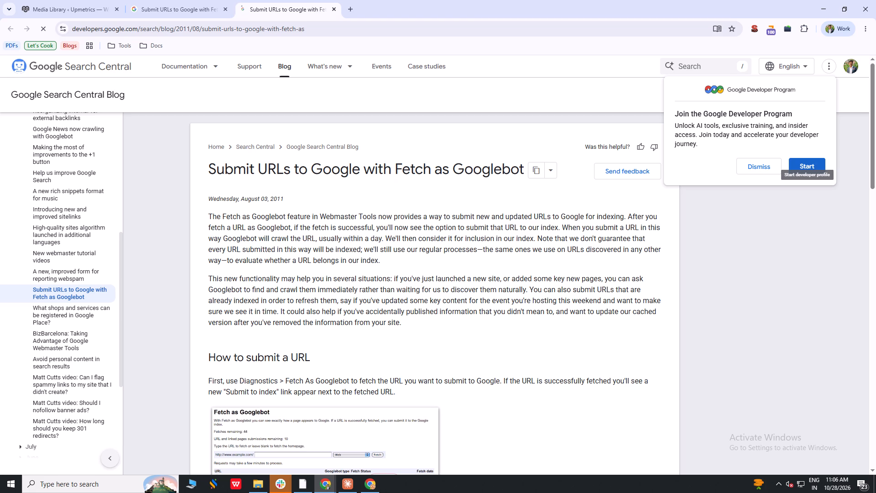
Read the Google Search Central article on how to submit a URL, including the section on submitting without verifying.
scroll(334, 214, down, 1)
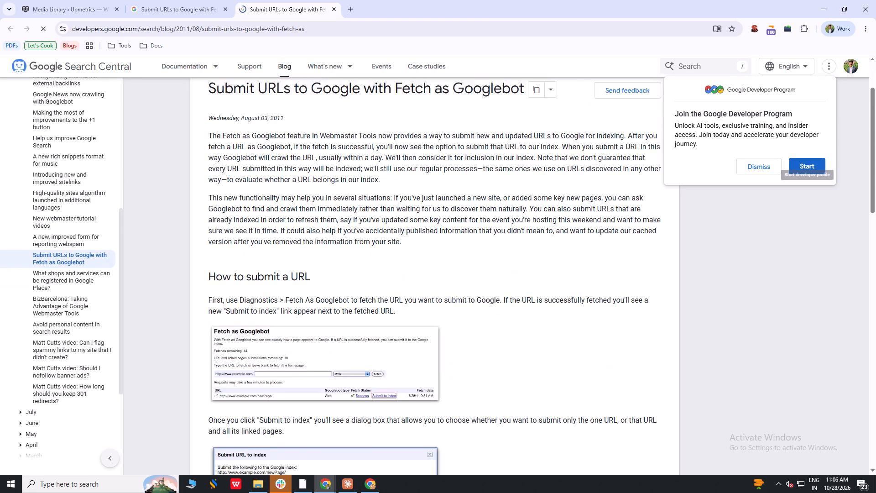
scroll(401, 209, down, 2)
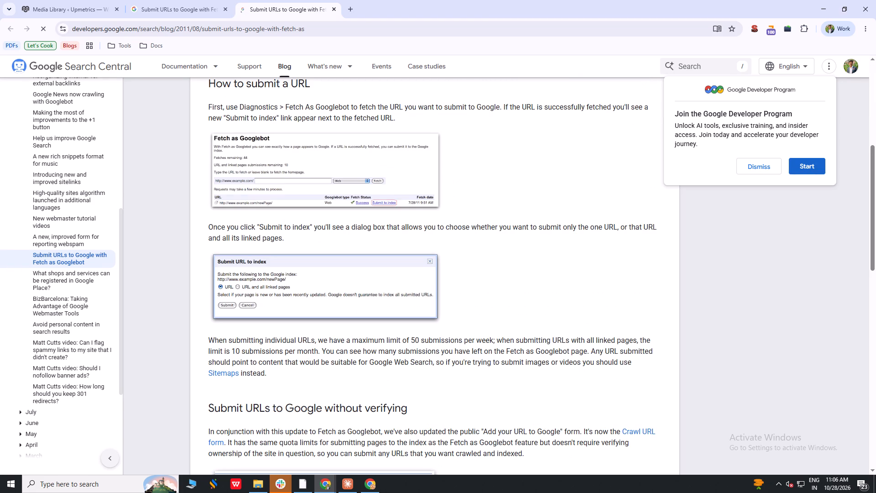
scroll(467, 257, down, 1)
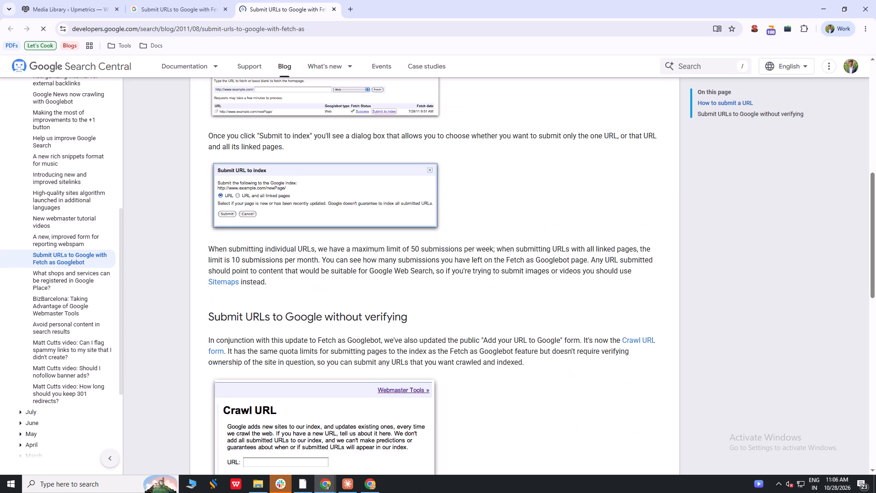
scroll(468, 257, down, 4)
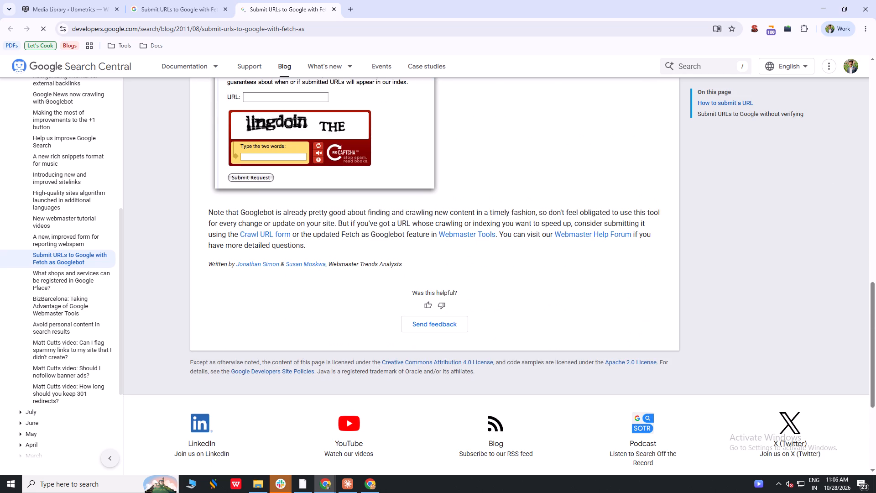
scroll(470, 257, up, 2)
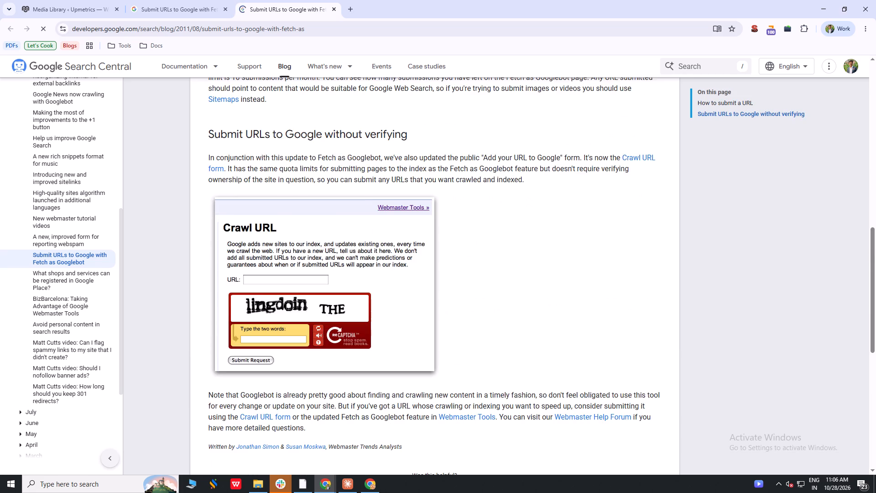
scroll(470, 257, up, 2)
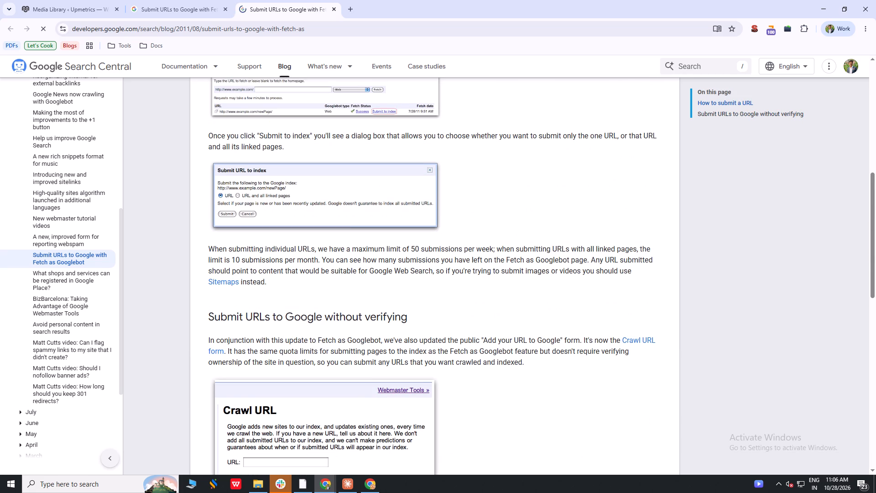
scroll(466, 244, up, 2)
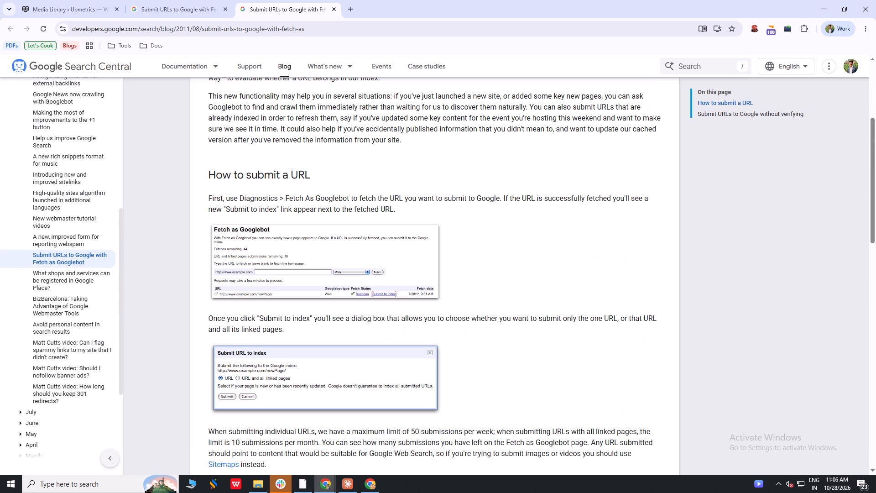
Return to the Ahrefs issue, view the details of /download/business-plan-template and open its redirect destination as a live page.
key(alt+Tab)
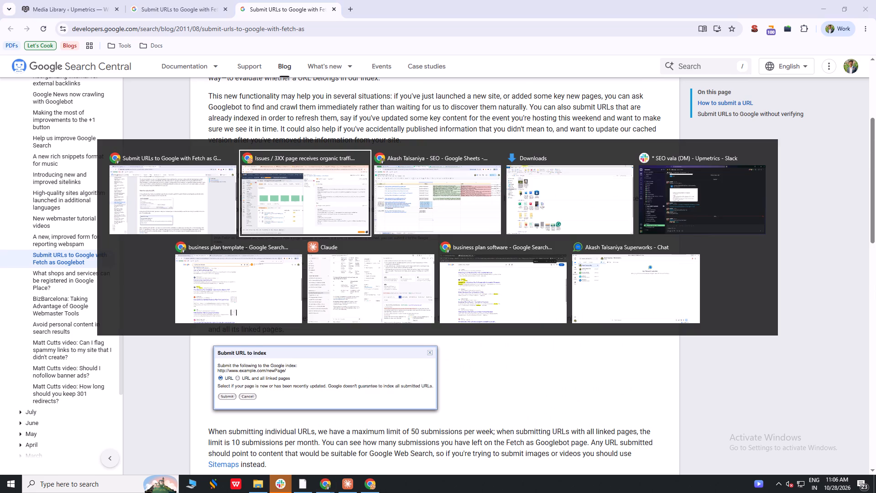
key(alt+Tab)
alt+click(288, 193)
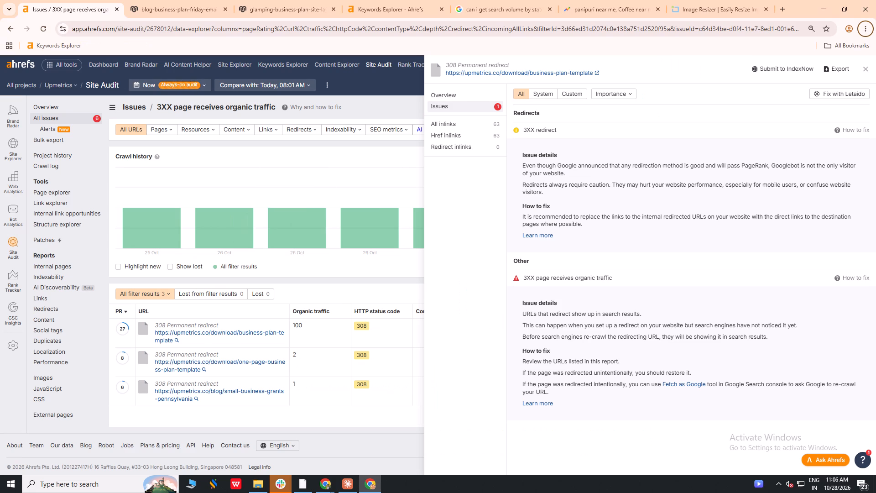
click(203, 333)
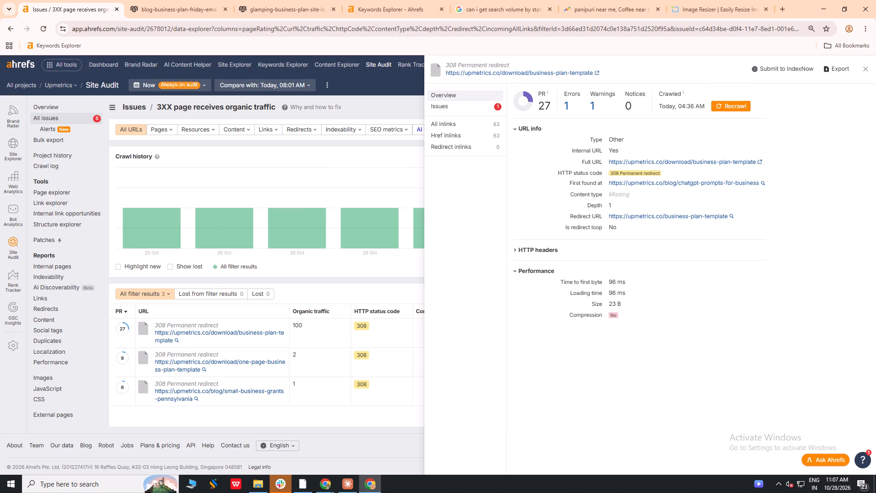
click(700, 218)
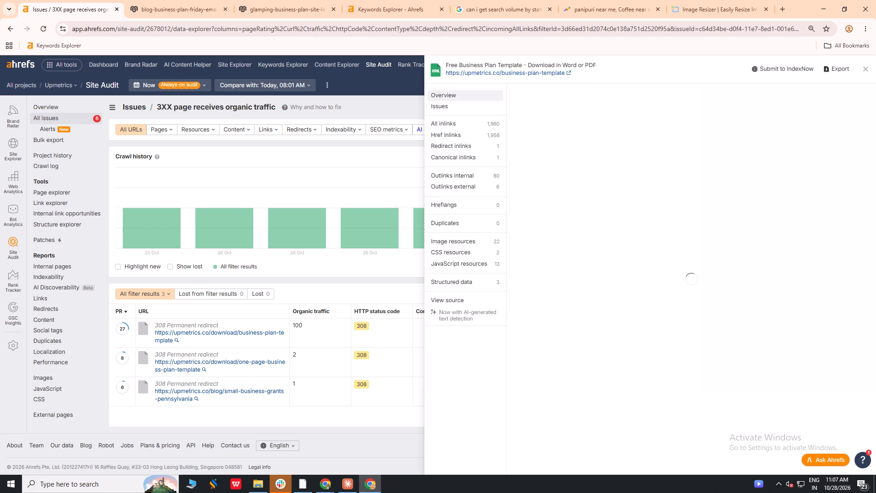
click(528, 74)
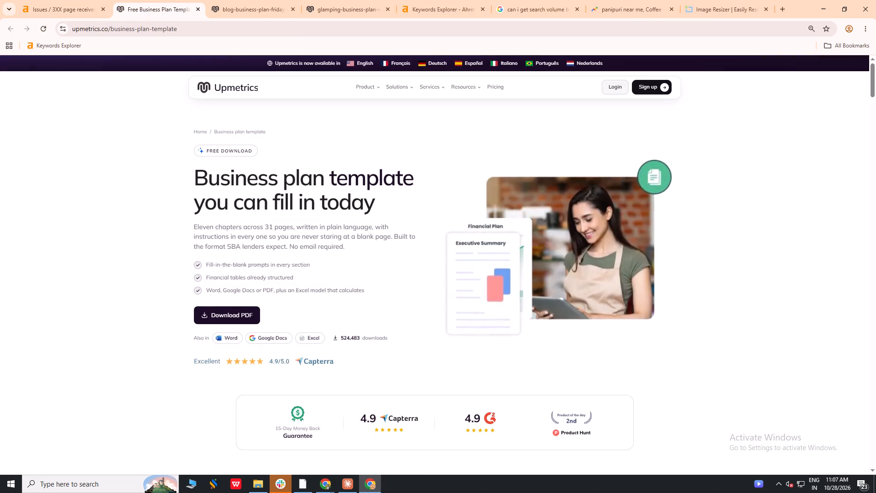
Copy the live business plan template page's URL, inspect it in Google Search Console and examine its page indexing details.
click(205, 29)
key(ctrl+c)
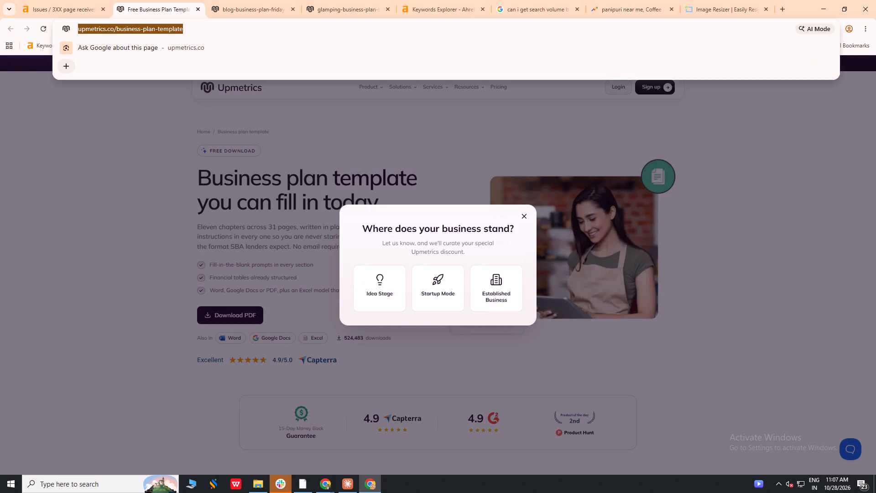
key(ctrl+c)
key(ctrl+c)
key(ctrl+c)
key(ctrl+c)
key(ctrl+c)
key(ctrl+c)
key(ctrl+c)
key(ctrl+c)
click(159, 186)
key(alt+Tab)
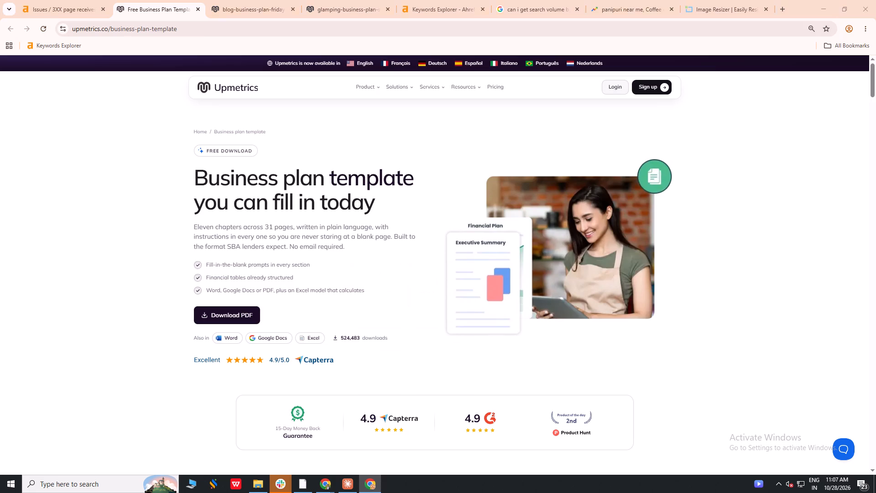
key(alt+Tab)
click(501, 0)
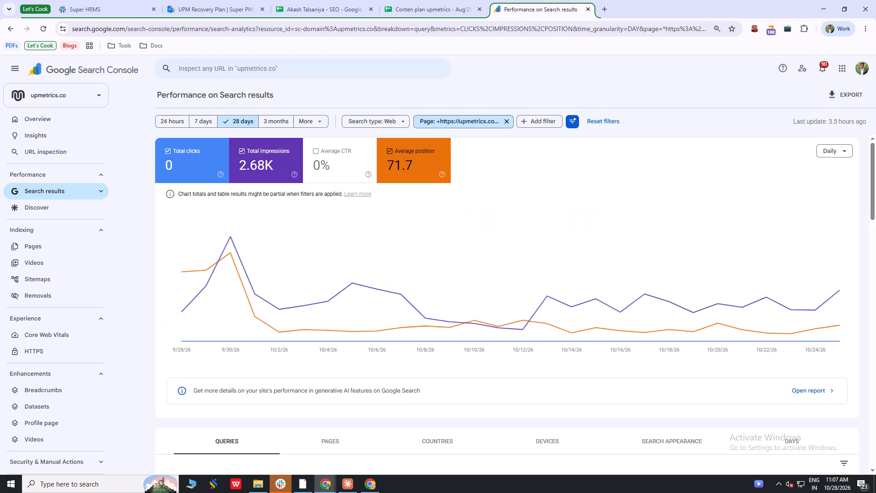
click(323, 71)
key(ctrl+v)
key(Return)
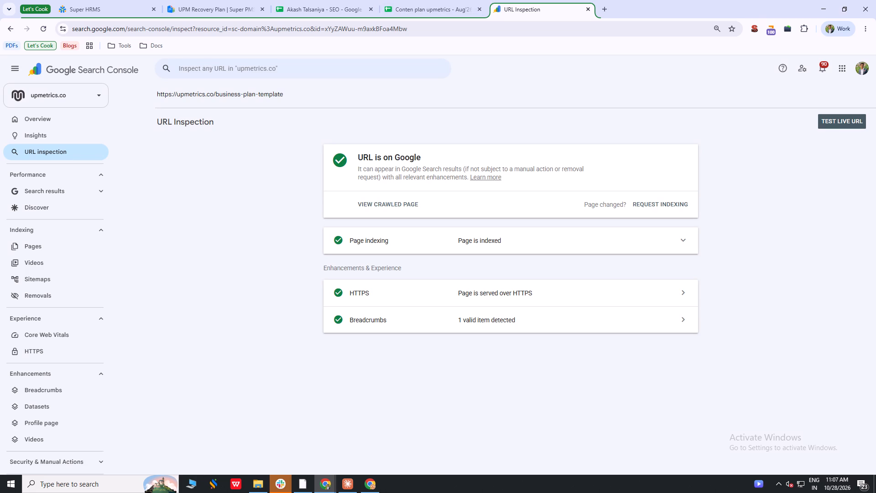
click(683, 243)
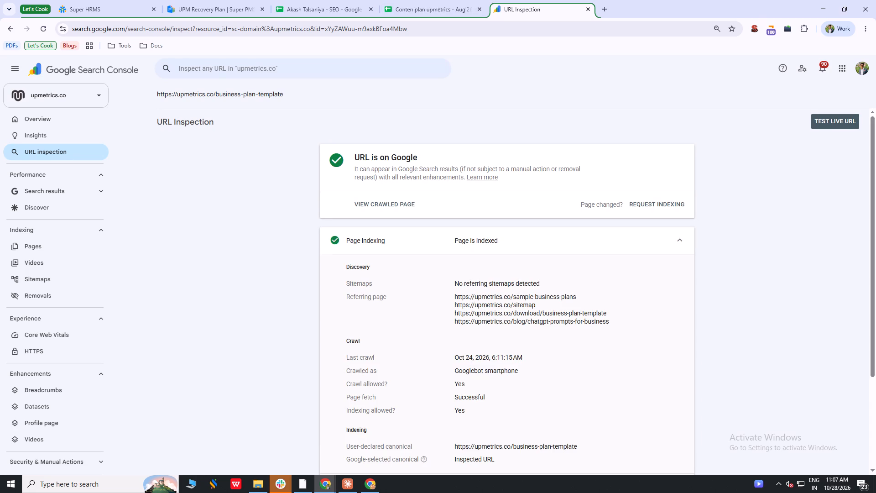
scroll(610, 271, down, 1)
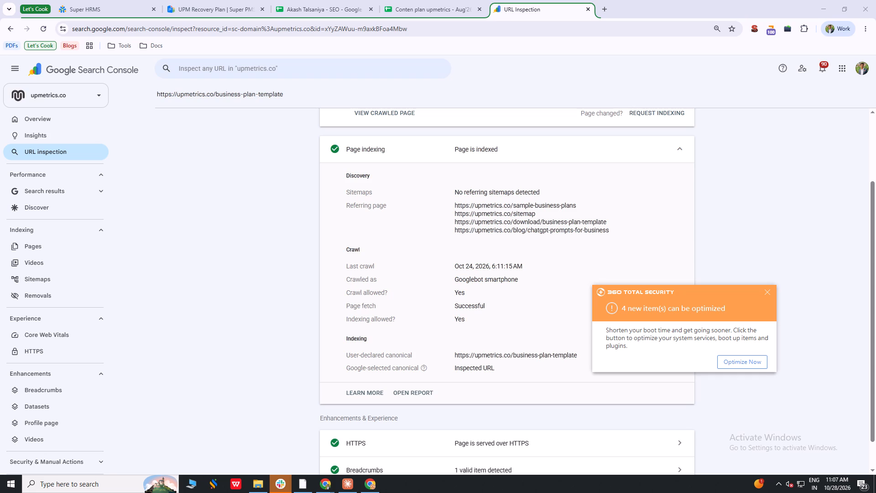
Open 360 Total Security and look through its Speedup, Cleanup, Tool Box, Uninstaller and Full Check sections.
text(360)
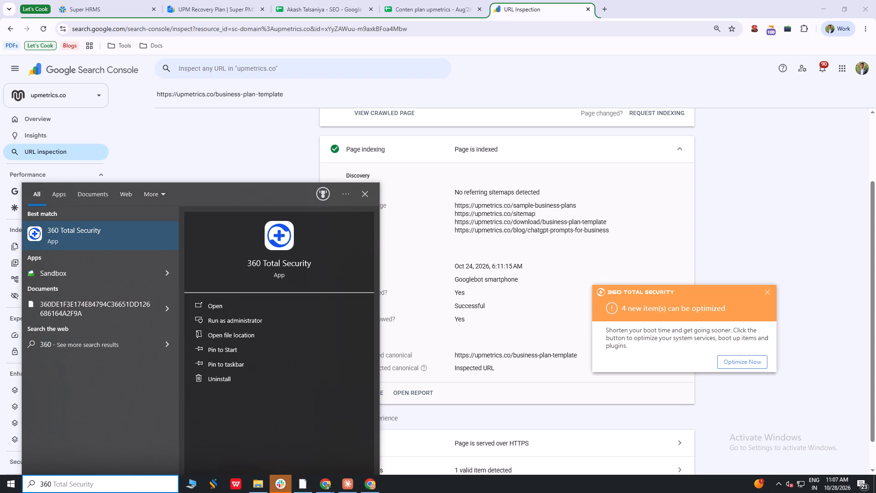
click(100, 234)
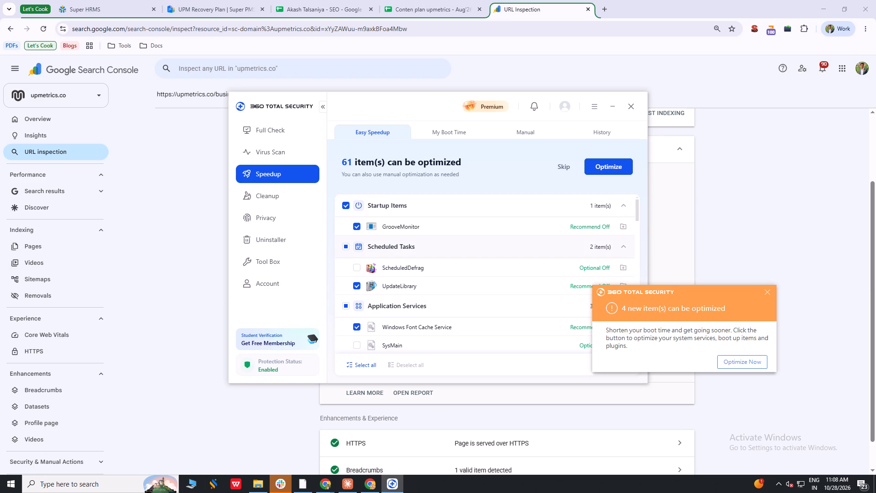
scroll(485, 230, down, 2)
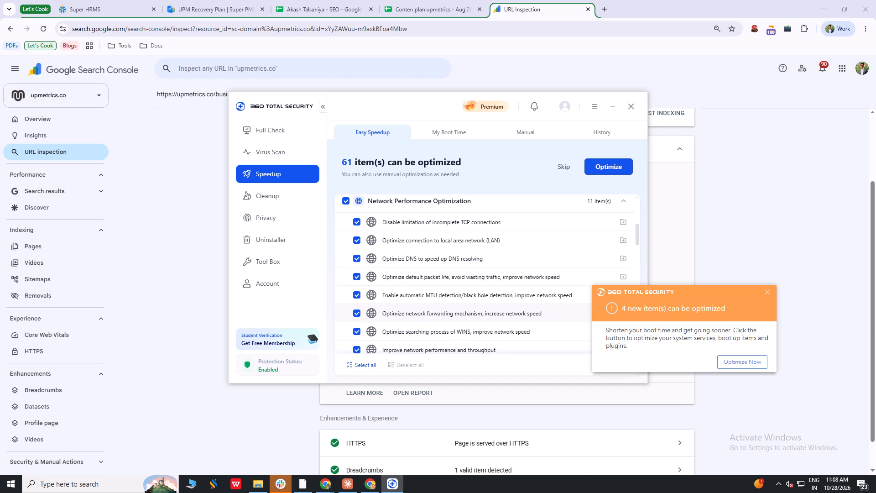
scroll(474, 279, down, 3)
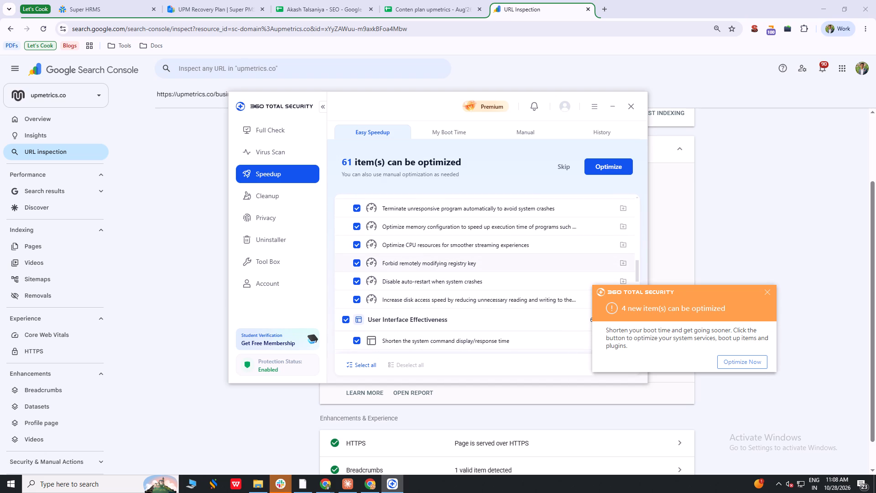
click(276, 201)
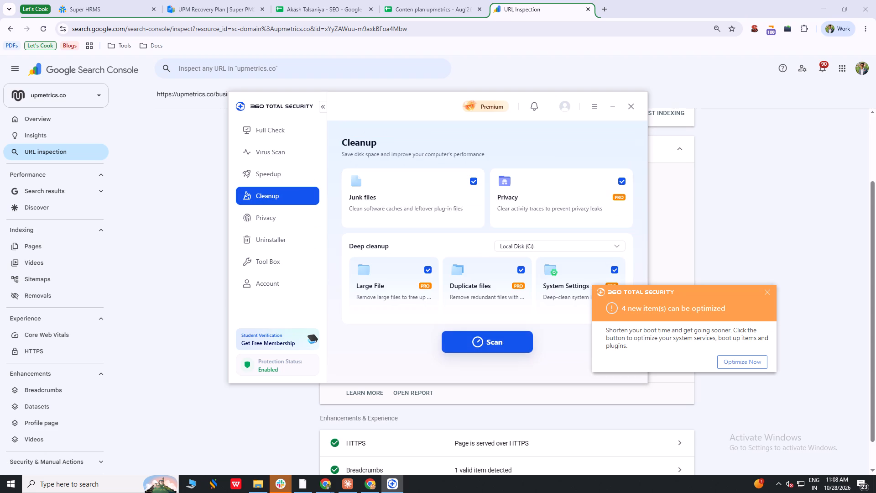
click(261, 263)
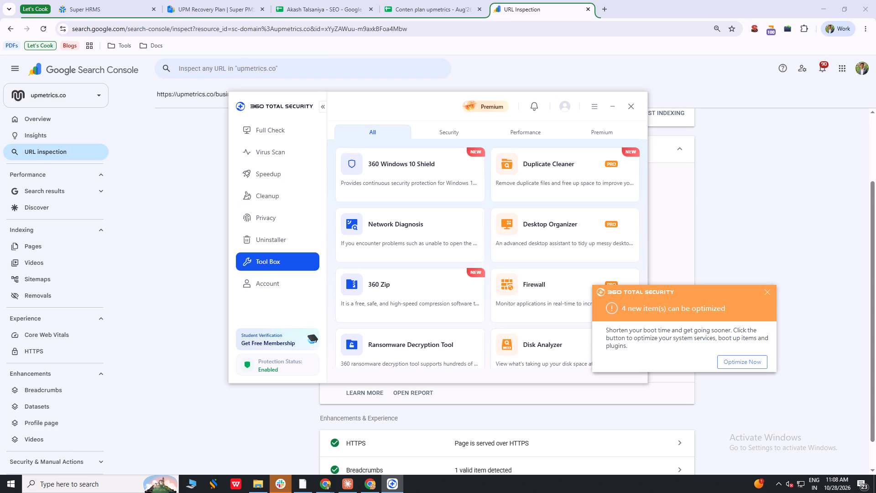
click(264, 242)
click(265, 171)
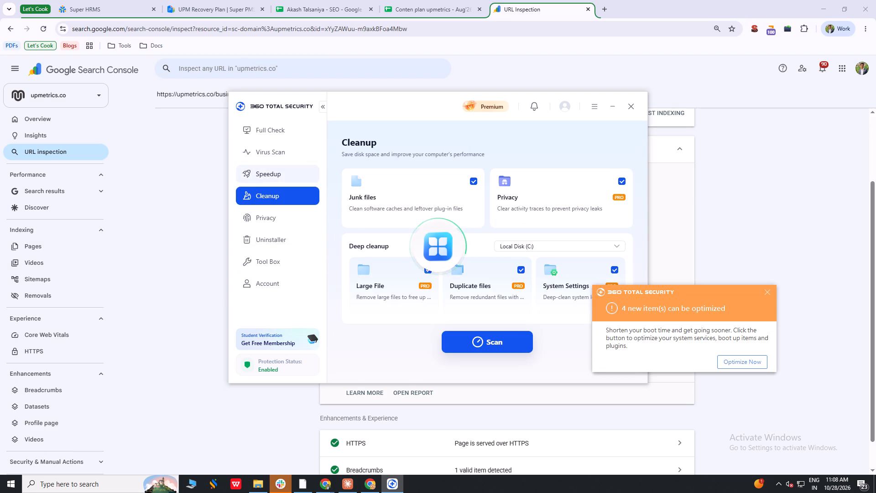
click(269, 201)
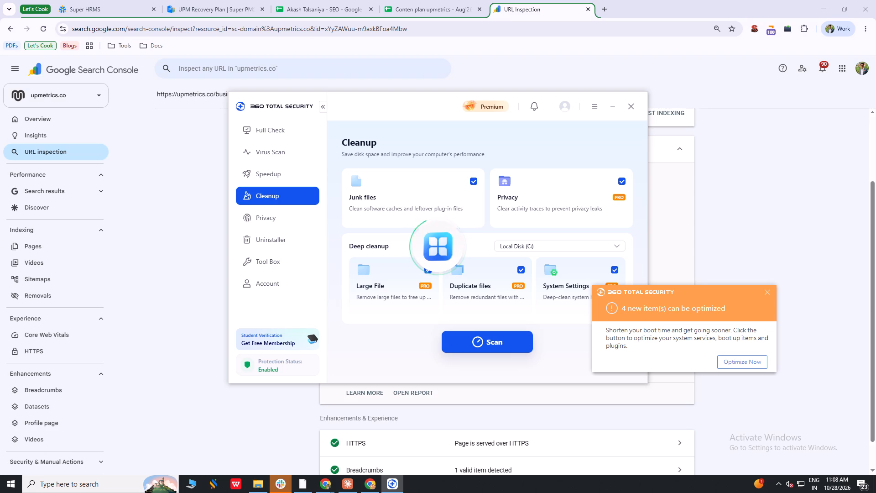
click(278, 128)
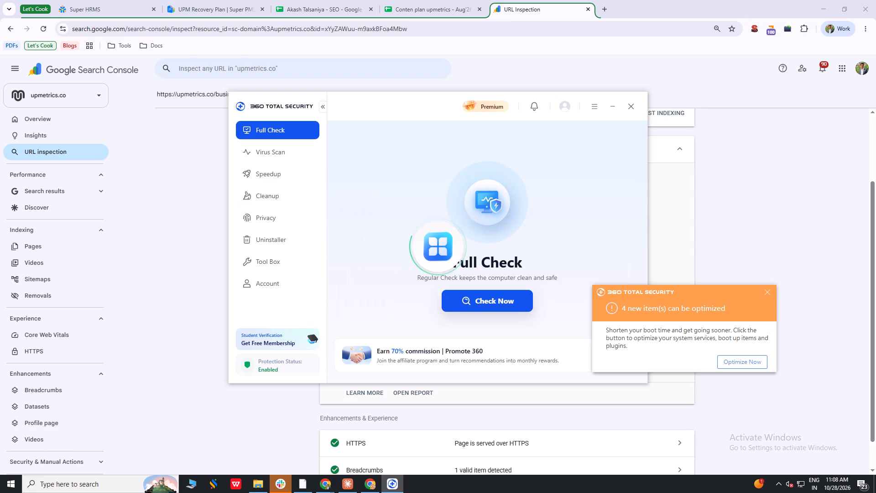
scroll(553, 227, down, 6)
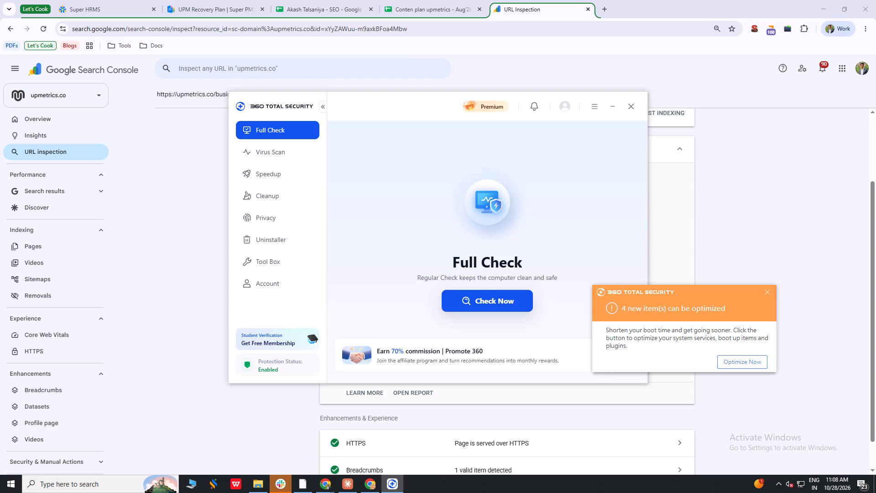
Open the Apps & features page in Windows Settings and try to uninstall 360 Total Security.
text(set)
key(Return)
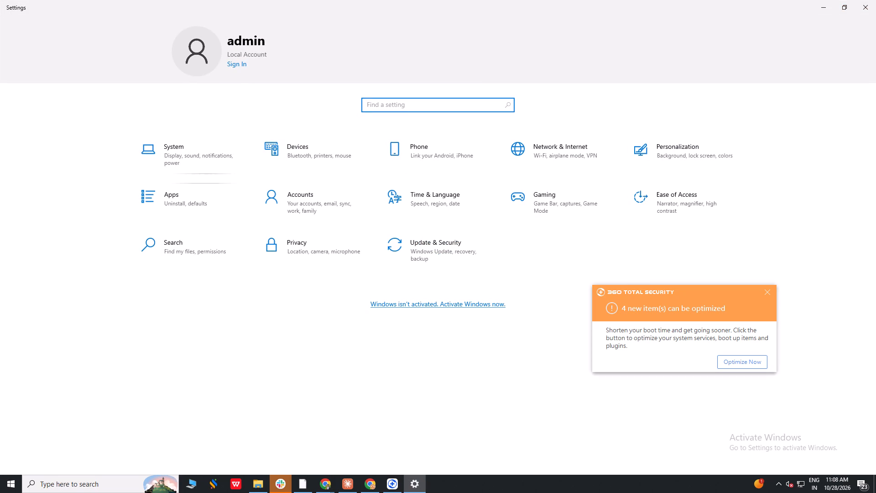
click(200, 196)
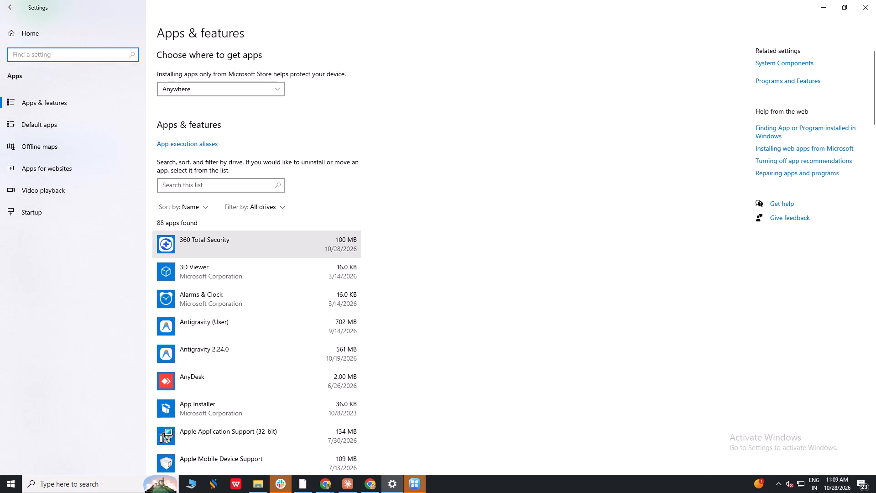
click(251, 241)
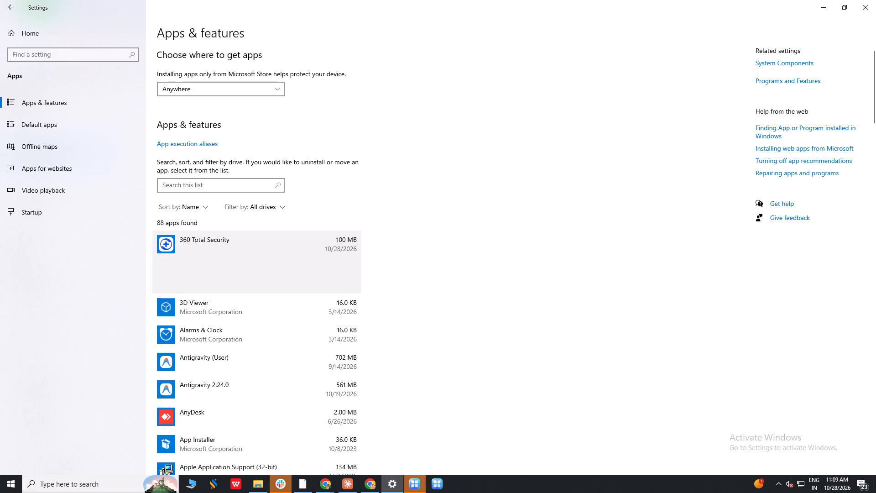
click(331, 279)
click(379, 258)
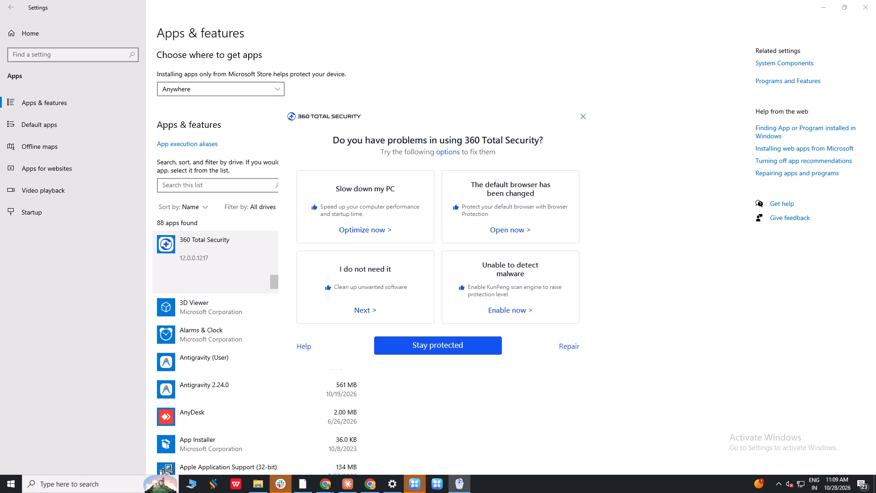
ctrl+alt+click(388, 257)
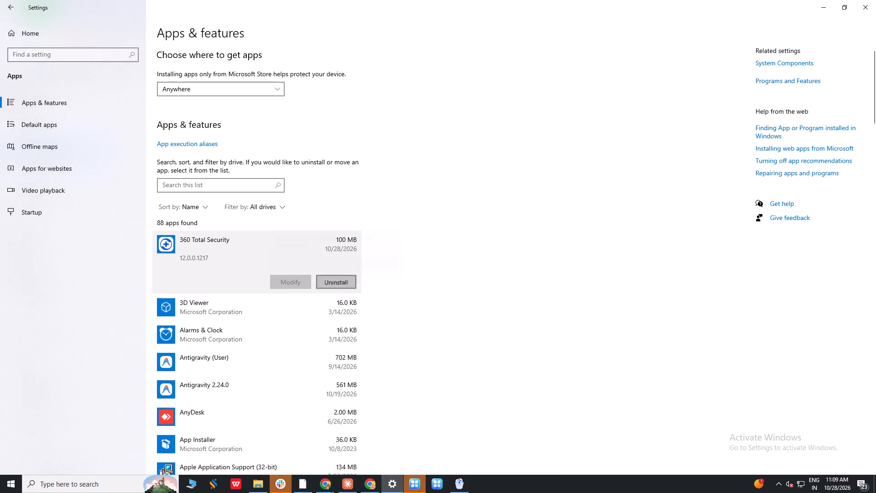
ctrl+alt+click(385, 254)
Bring up the open 360 AppHub windows and try to close them, then return to Windows Settings.
ctrl+alt+click(433, 492)
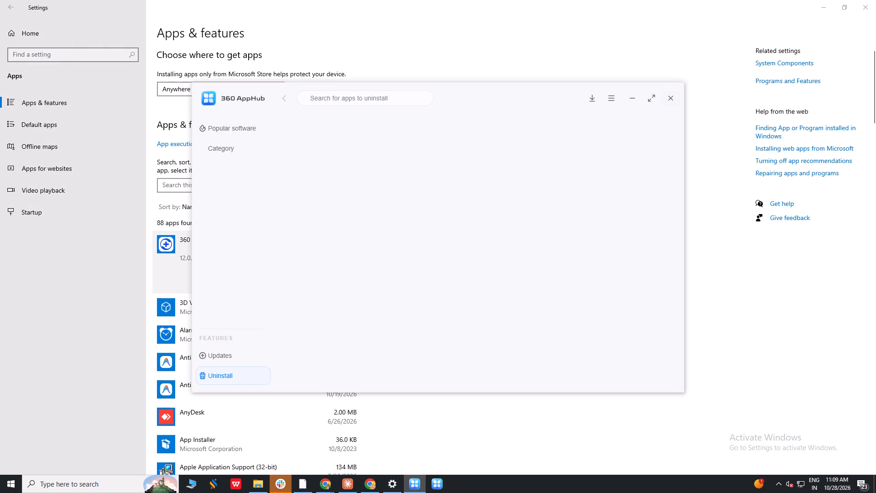
ctrl+alt+click(670, 97)
ctrl+alt+click(416, 480)
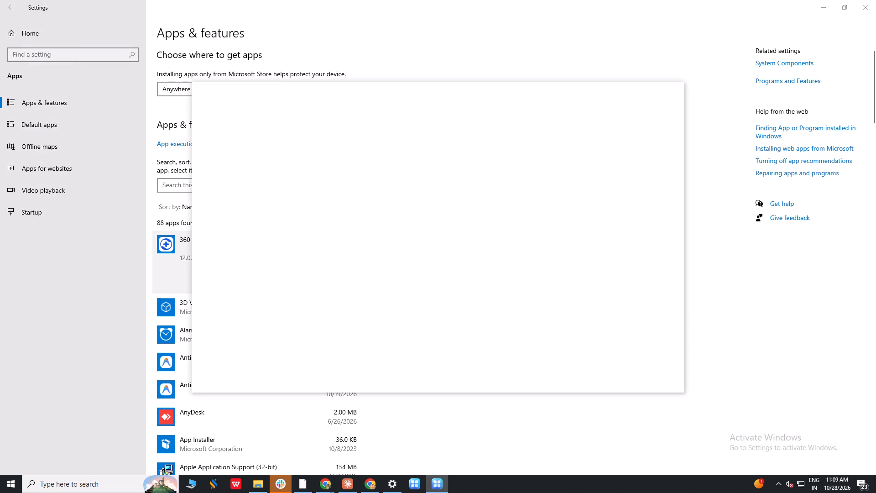
ctrl+alt+click(676, 89)
ctrl+alt+double_click(672, 90)
ctrl+alt+click(697, 114)
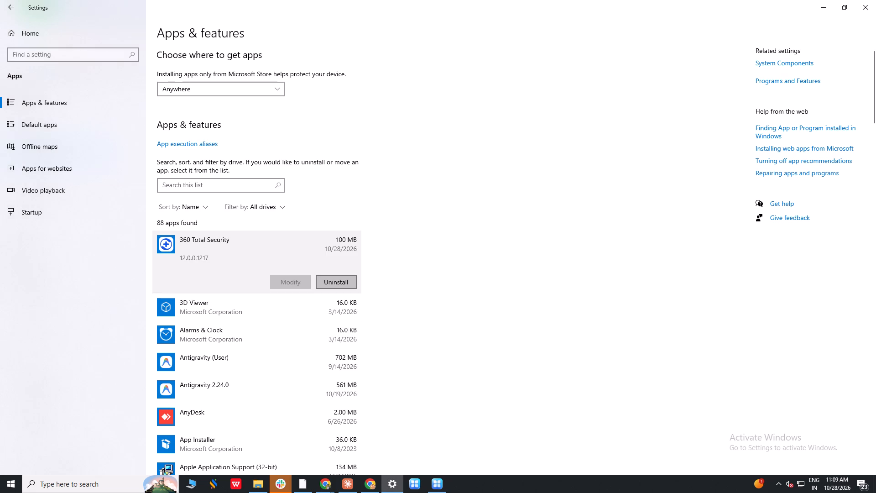
Start uninstalling 360 Total Security again from Apps & features.
ctrl+alt+click(332, 280)
ctrl+alt+click(378, 259)
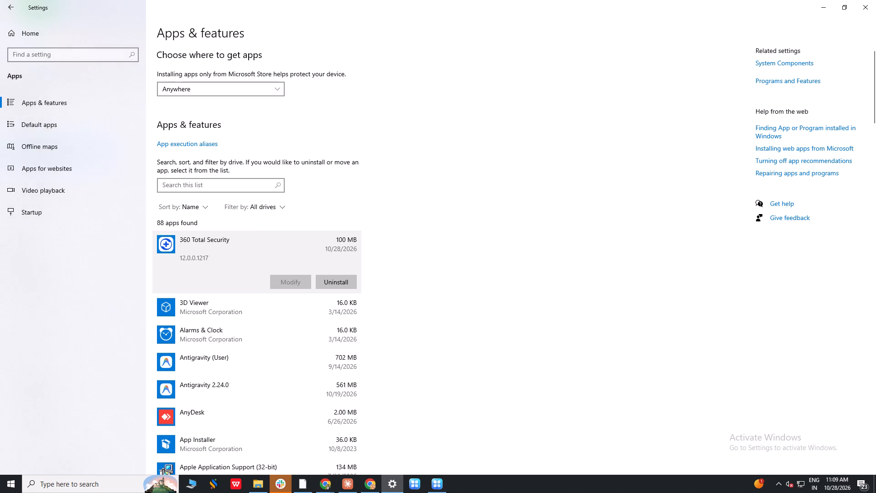
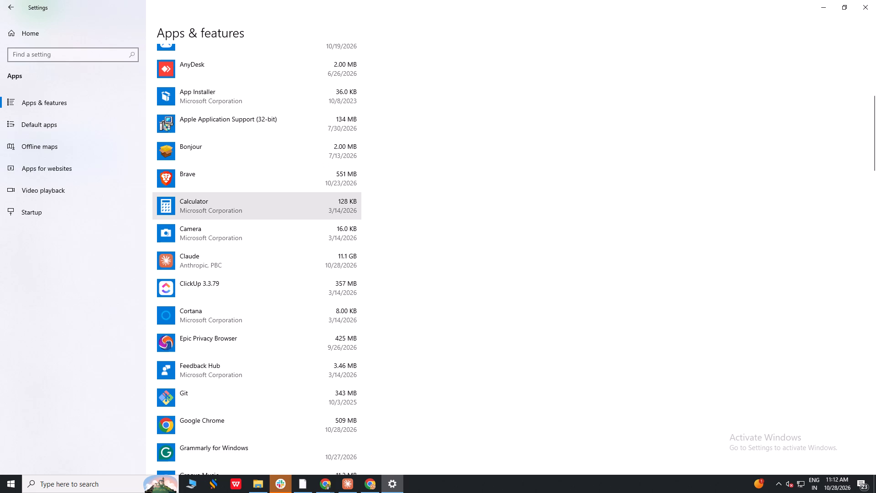
Uninstall ClickUp 3.3.79 from the installed apps list and go through its uninstaller.
ctrl+alt+click(345, 285)
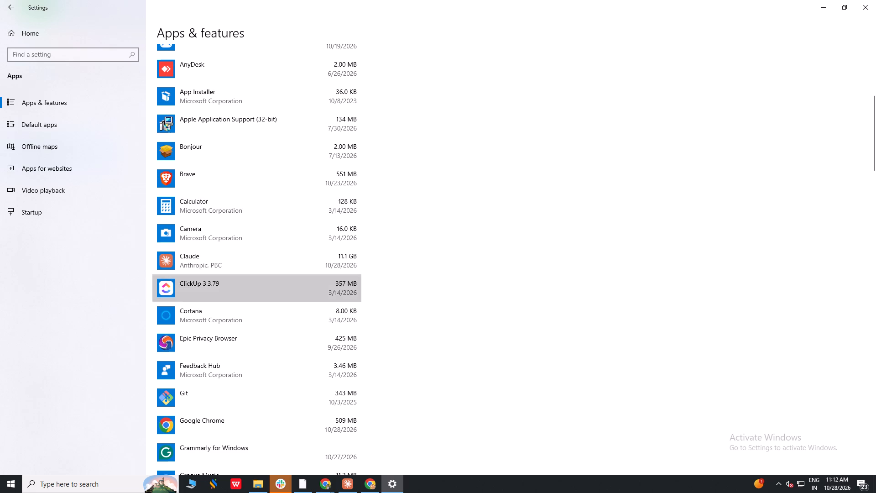
ctrl+alt+click(341, 329)
ctrl+alt+click(368, 309)
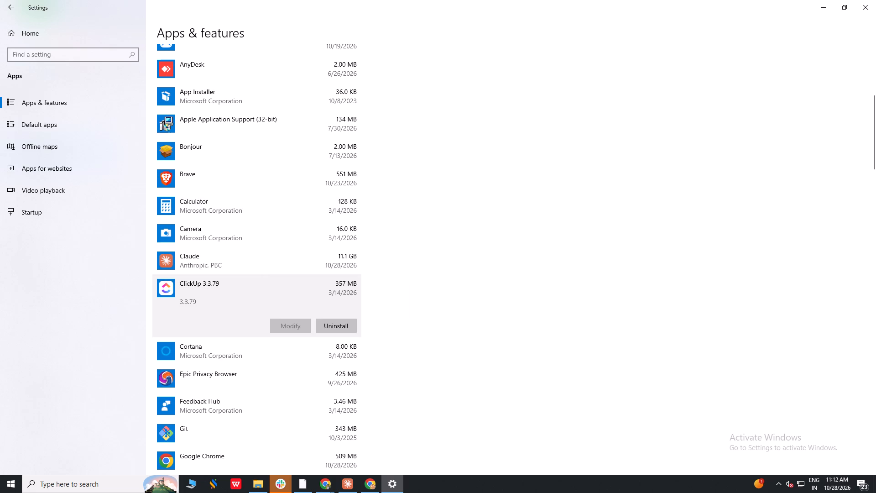
ctrl+alt+click(440, 264)
Look through the whole list of installed apps for other unwanted programs, then return to its beginning.
ctrl+alt+scroll(300, 223, down, 1)
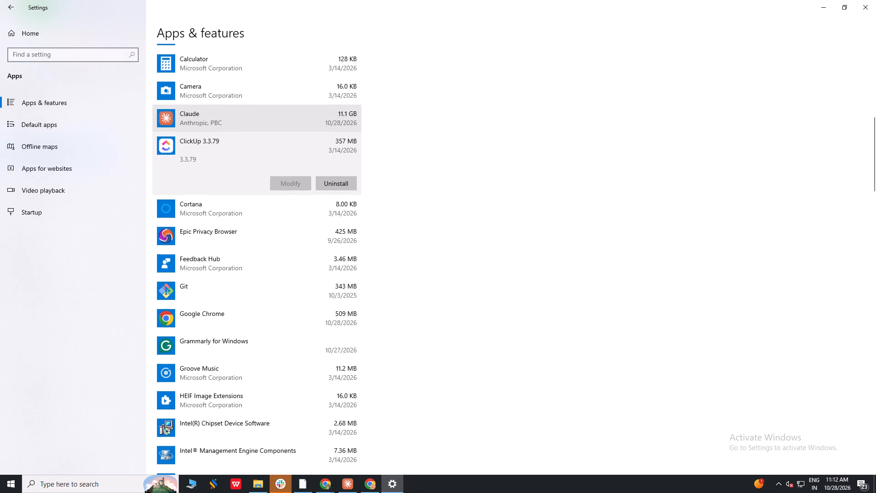
ctrl+alt+scroll(332, 226, up, 1)
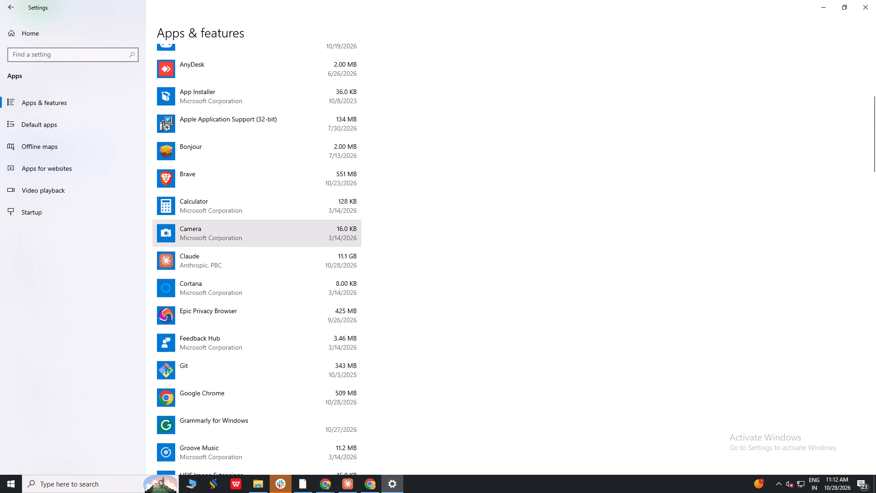
ctrl+alt+scroll(325, 238, down, 1)
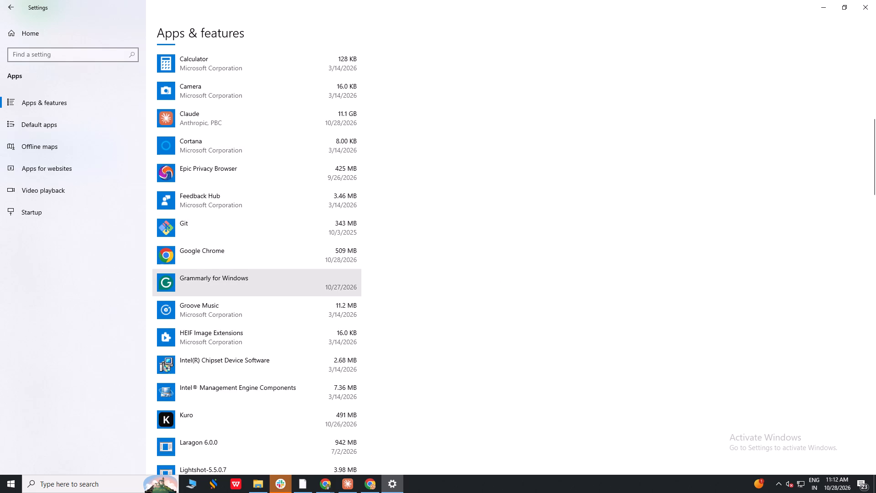
ctrl+alt+scroll(322, 218, down, 1)
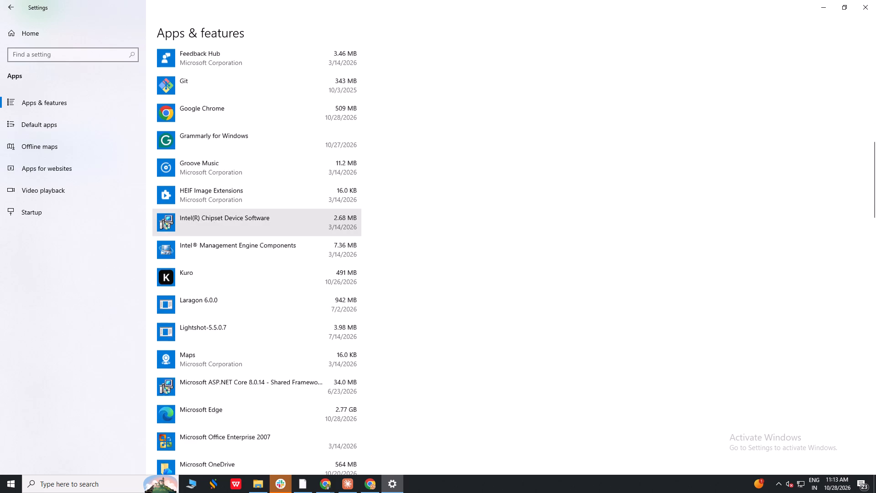
ctrl+alt+scroll(317, 210, down, 1)
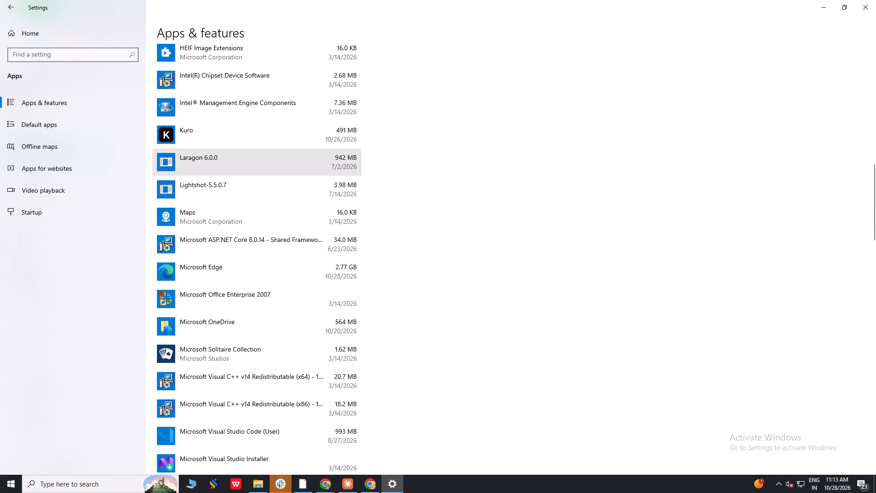
ctrl+alt+scroll(310, 174, down, 1)
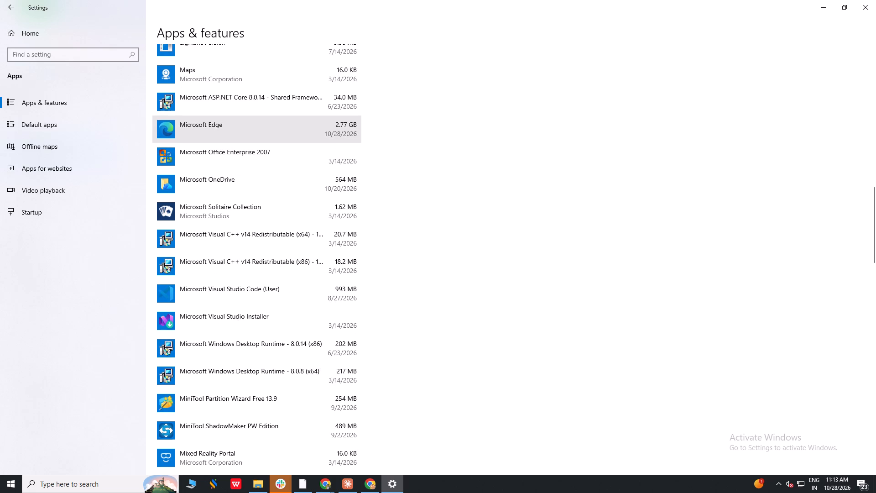
ctrl+alt+scroll(308, 250, down, 1)
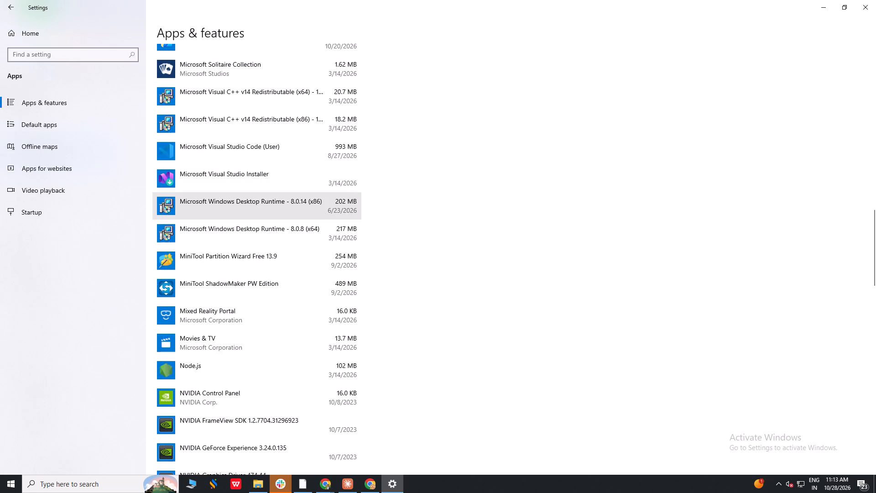
ctrl+alt+scroll(320, 237, down, 2)
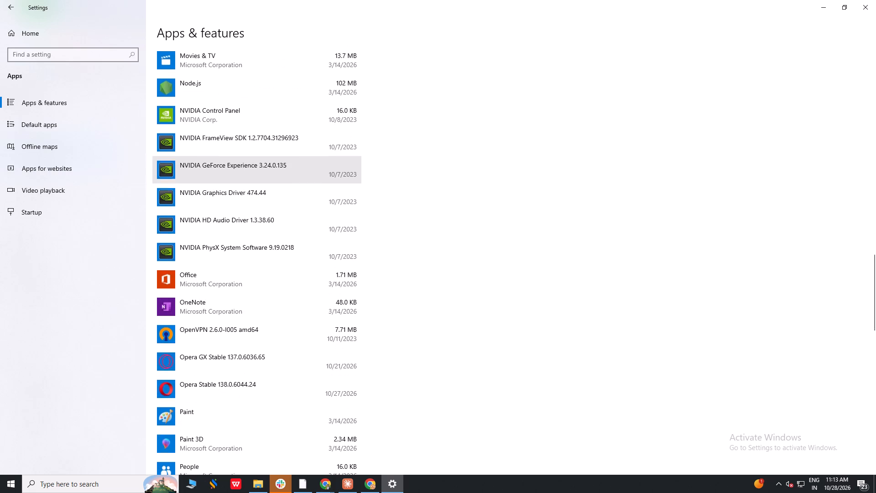
ctrl+alt+scroll(321, 275, down, 1)
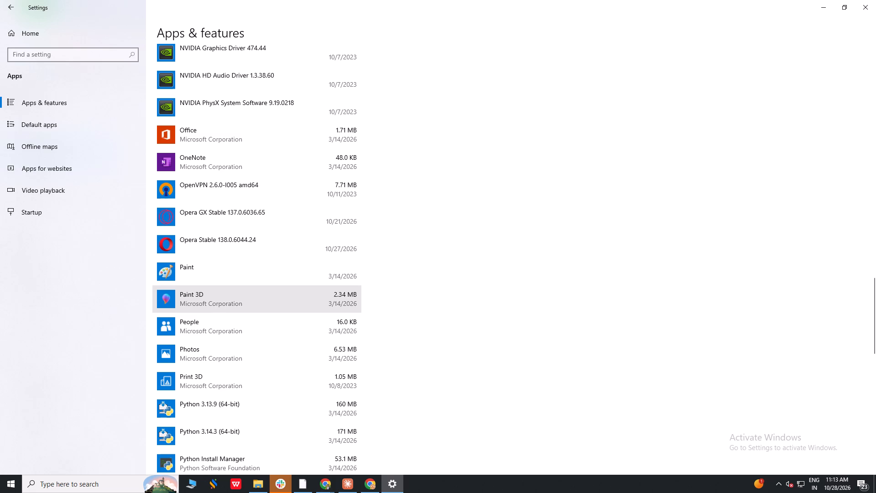
ctrl+alt+scroll(309, 292, down, 1)
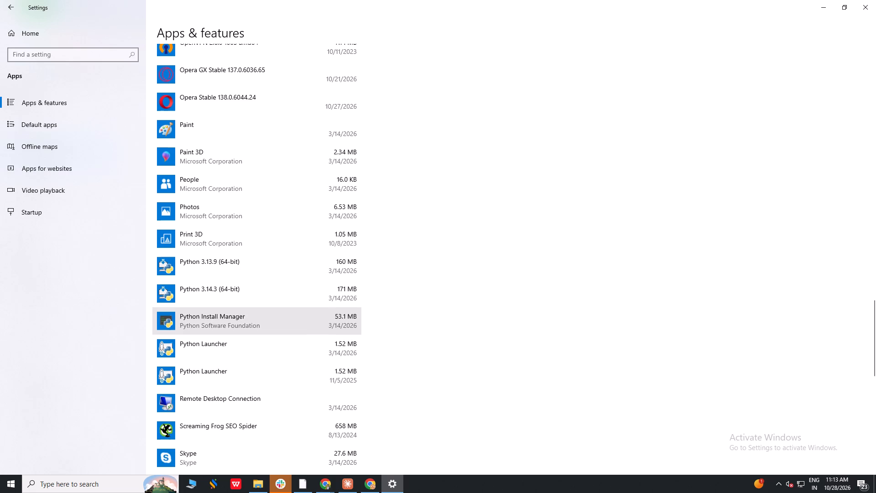
ctrl+alt+scroll(320, 334, down, 2)
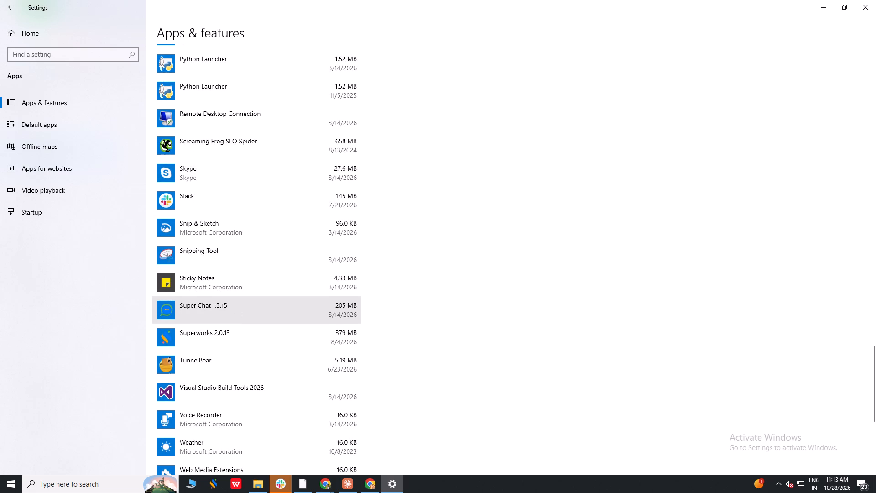
ctrl+alt+scroll(310, 271, down, 1)
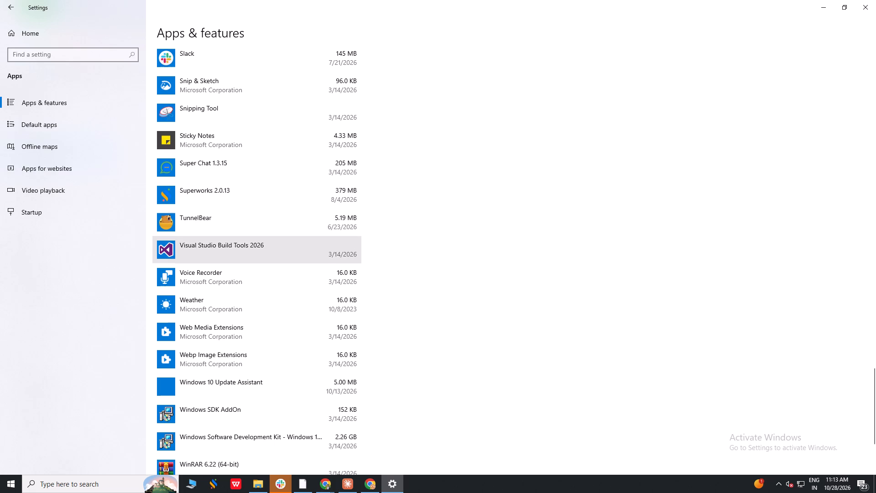
ctrl+alt+scroll(291, 254, down, 1)
ctrl+alt+scroll(294, 205, down, 1)
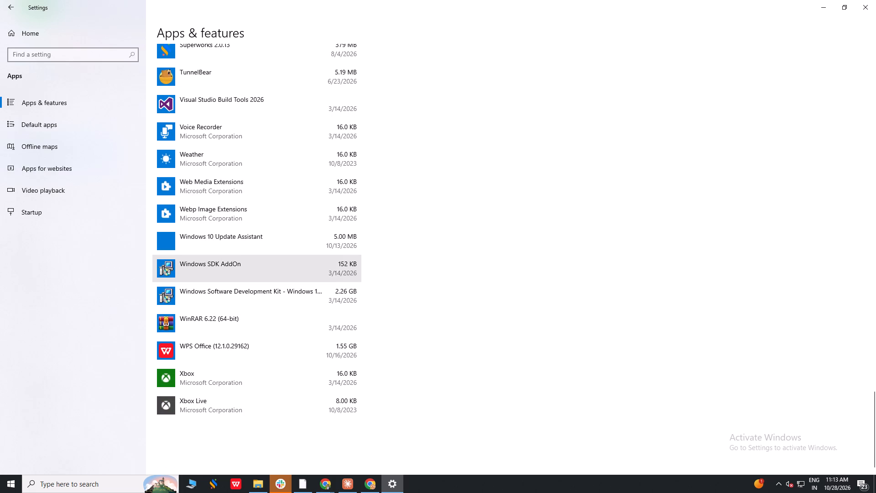
ctrl+alt+scroll(296, 263, up, 8)
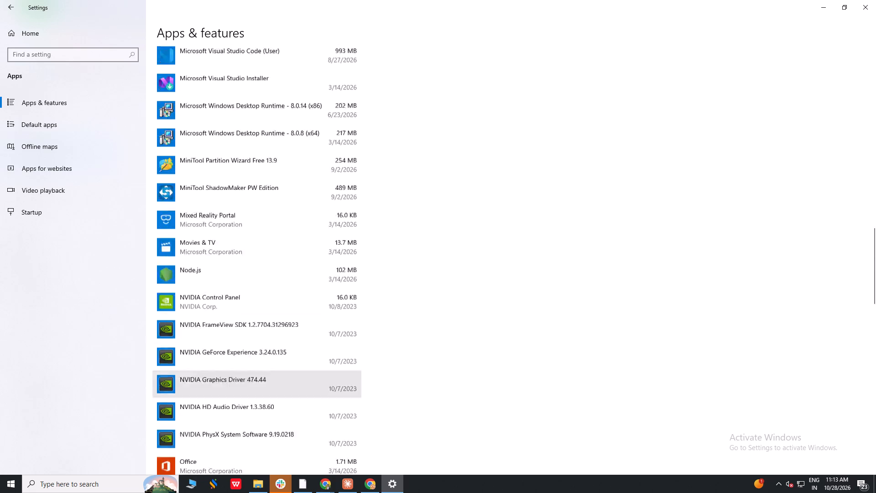
ctrl+alt+scroll(297, 264, up, 12)
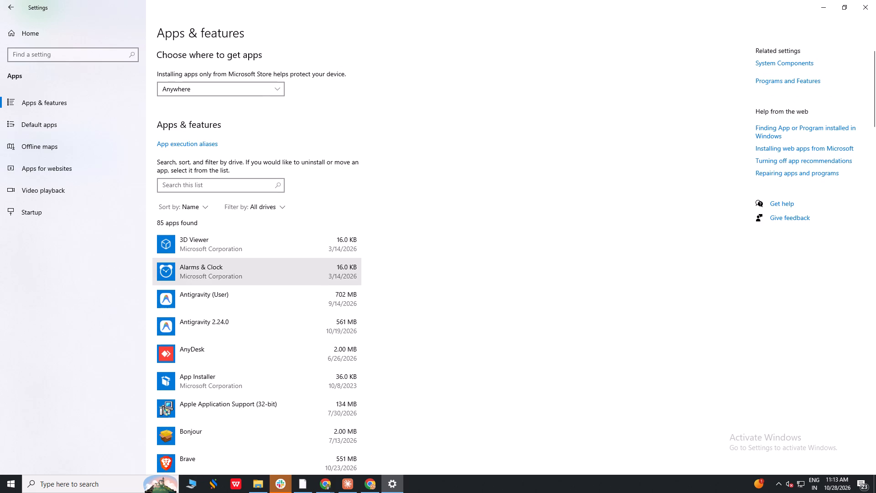
Close Windows Settings and return to the Search Console URL inspection of upmetrics.co/business-plan-template in Chrome.
ctrl+alt+click(465, 224)
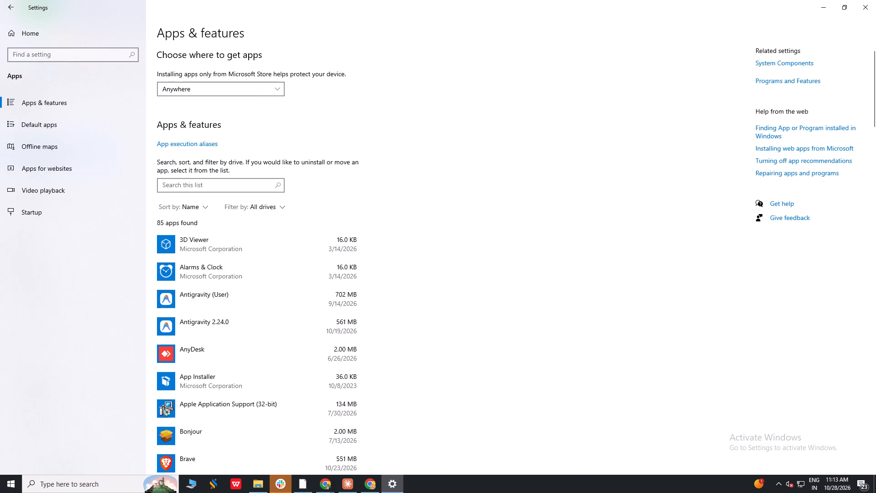
ctrl+alt+click(862, 8)
ctrl+alt+click(280, 278)
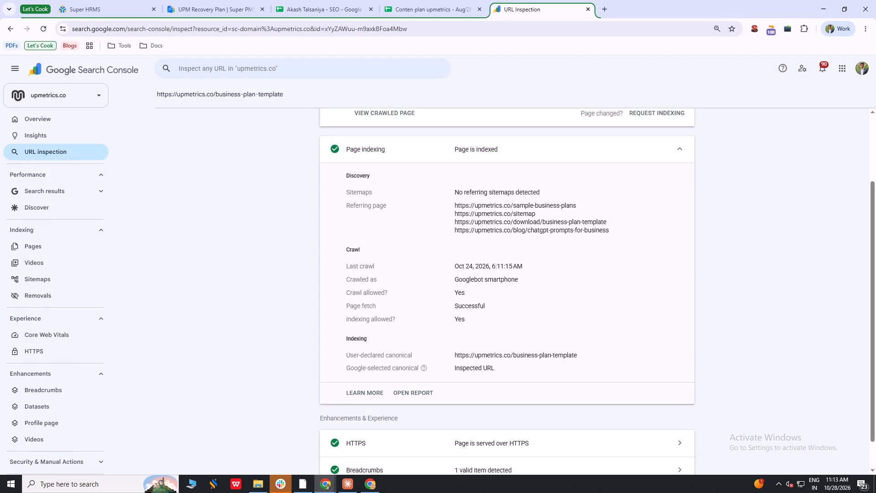
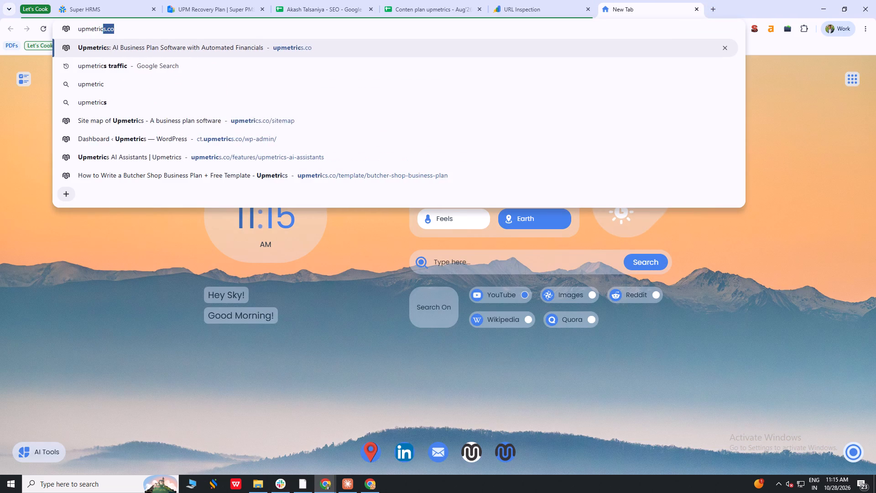
Search Google for "upmetrics logo" and look through the first page of results.
text(s logo)
key(Return)
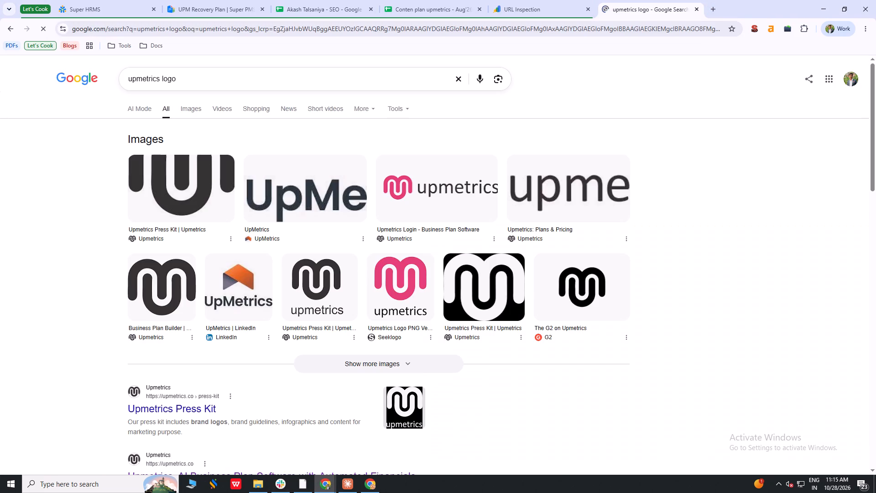
scroll(567, 169, down, 3)
scroll(263, 162, down, 5)
scroll(261, 209, down, 3)
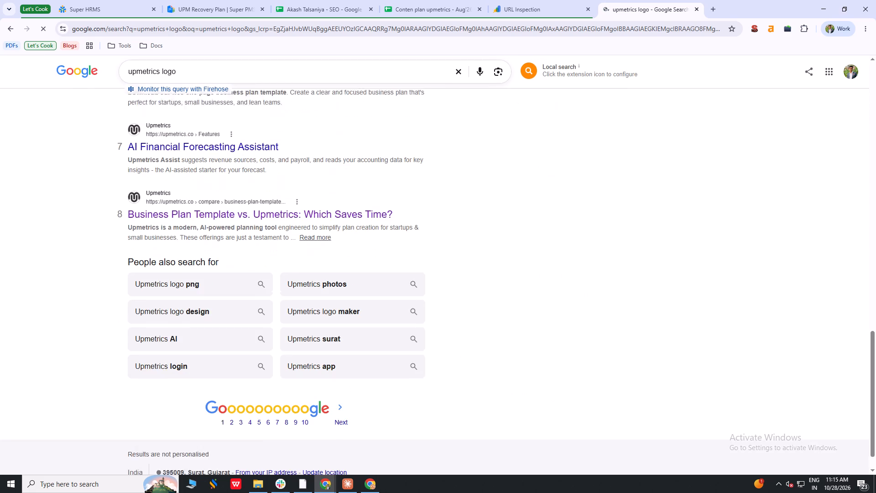
scroll(261, 215, down, 7)
scroll(448, 259, up, 19)
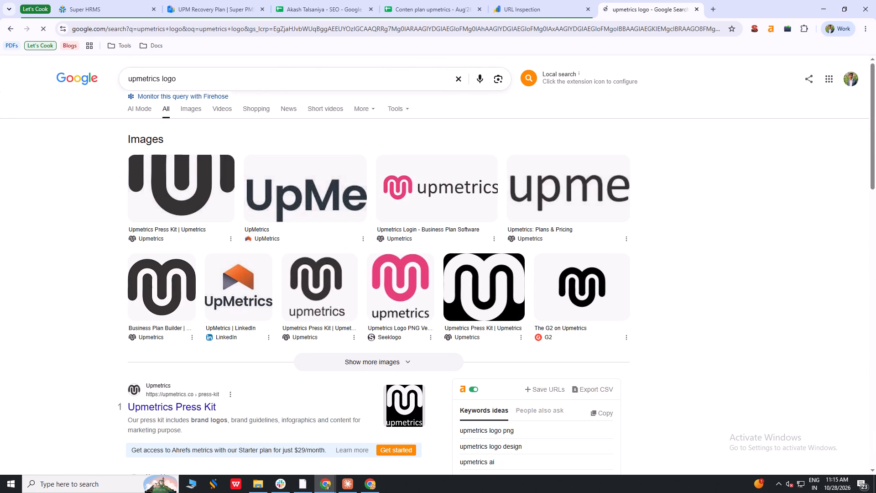
Refine the Google search to "upmetrics ai logo" and open the Upmetrics Press Kit result in a separate tab.
click(160, 81)
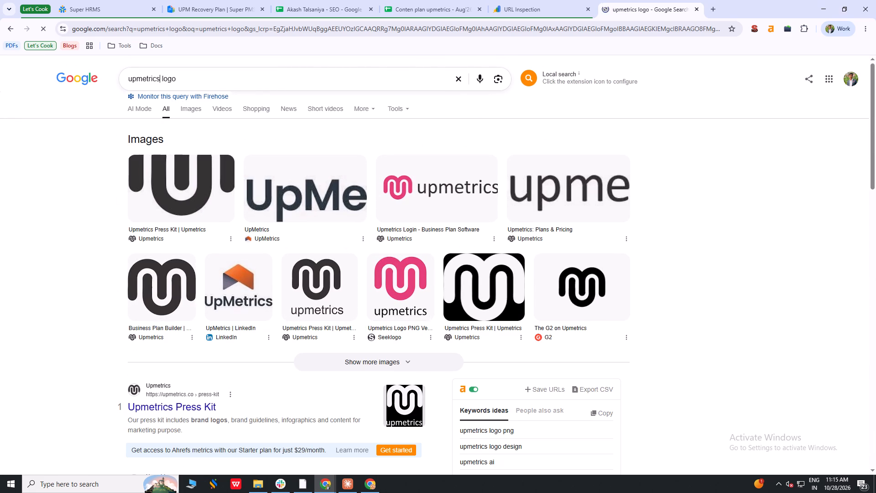
key(space)
text(ai)
key(Return)
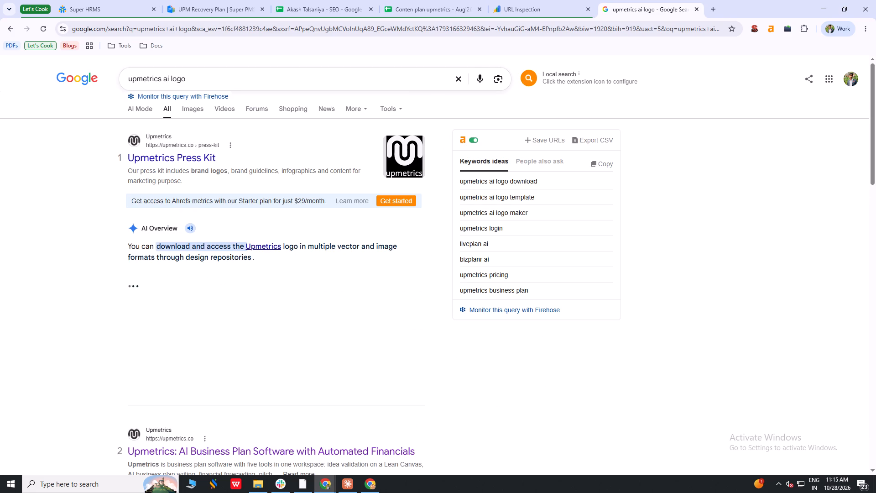
middle_click(185, 158)
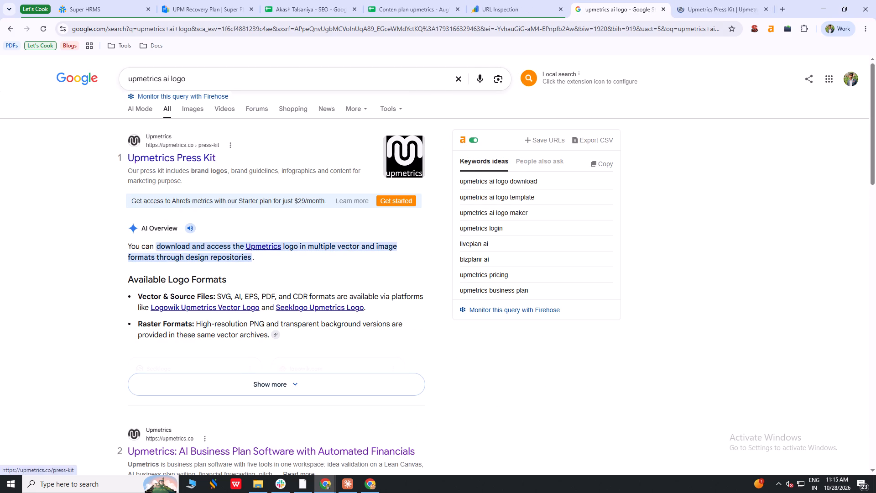
Examine the Upmetrics press kit page's logos, marketing banners and footer, and its SEO summary of title, description and canonical.
click(703, 0)
scroll(665, 219, down, 2)
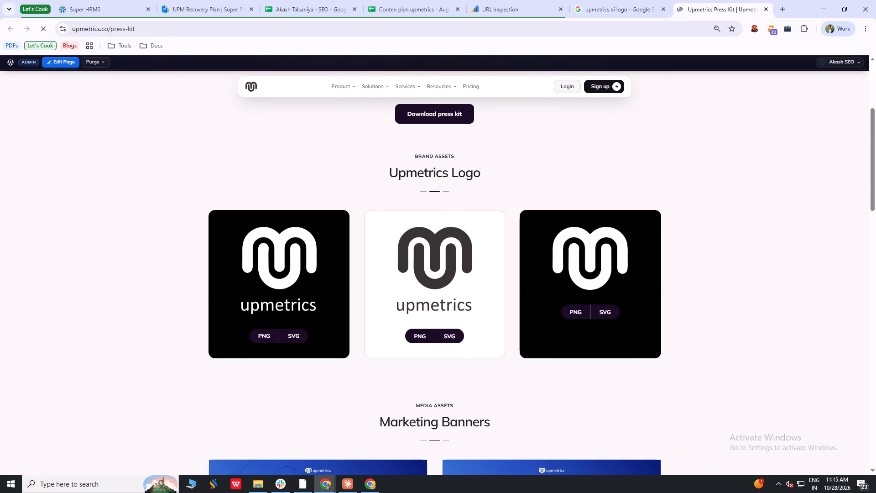
scroll(677, 275, down, 3)
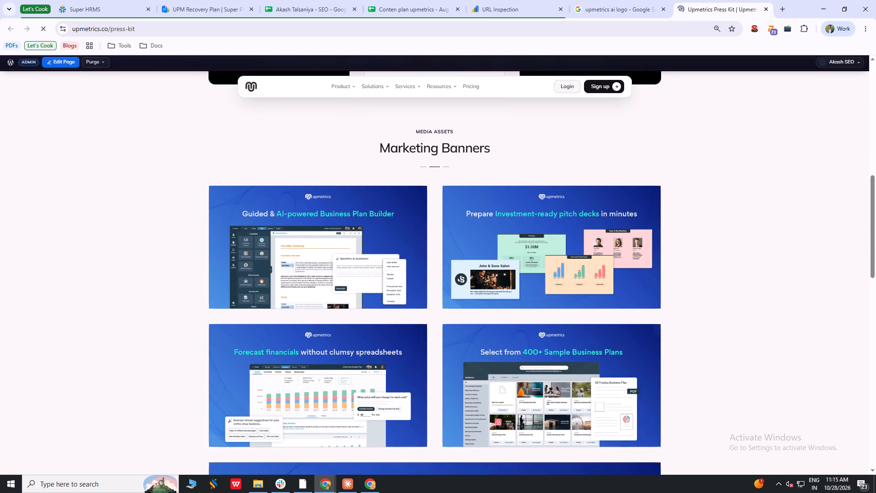
drag(375, 145, 521, 146)
click(521, 146)
click(749, 25)
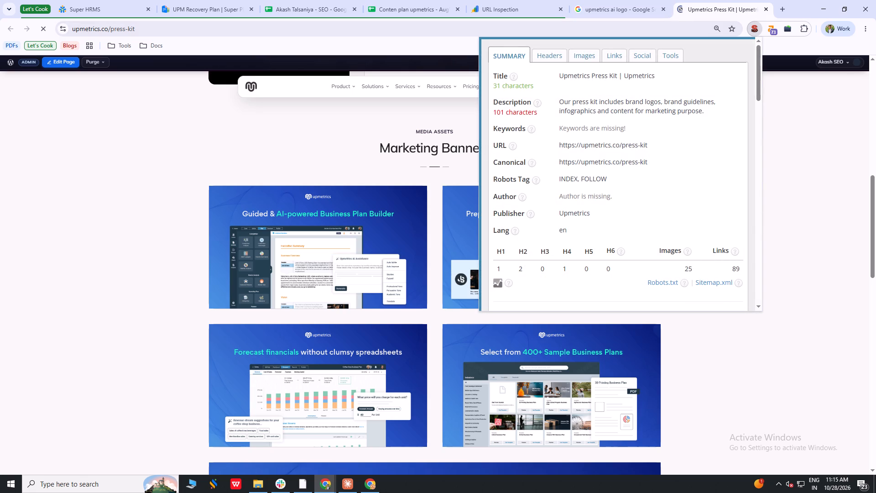
click(792, 153)
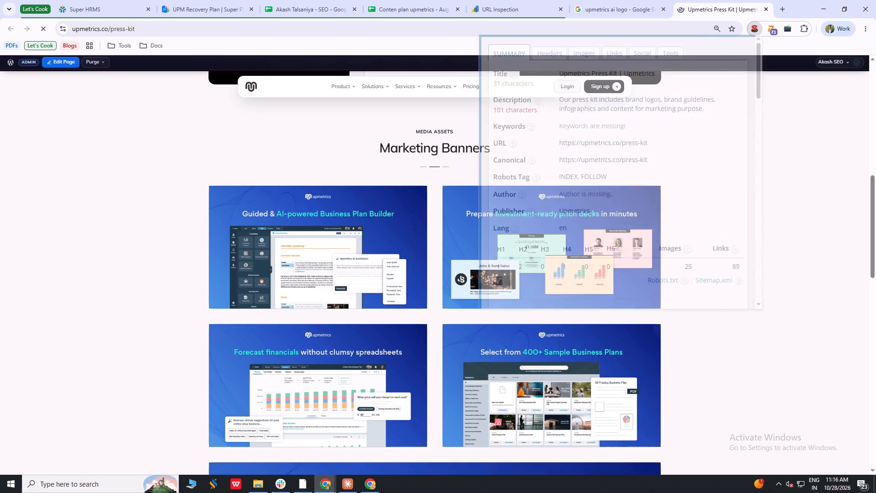
scroll(792, 153, down, 4)
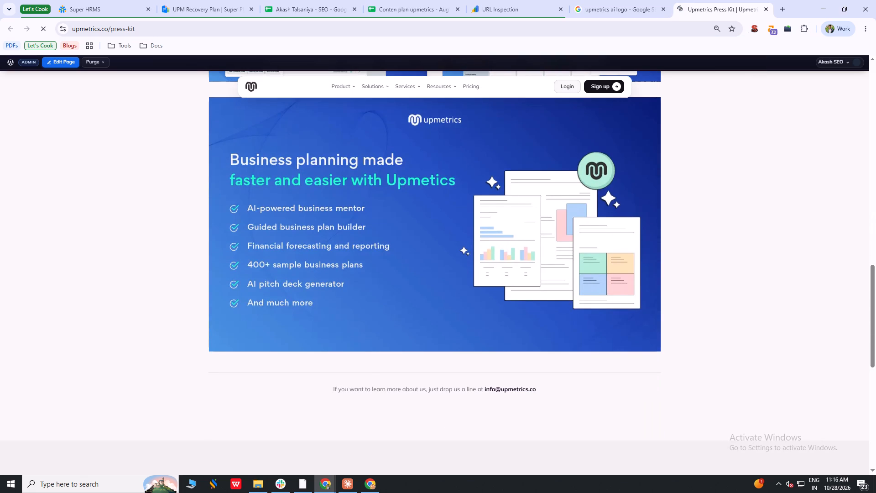
scroll(398, 216, up, 1)
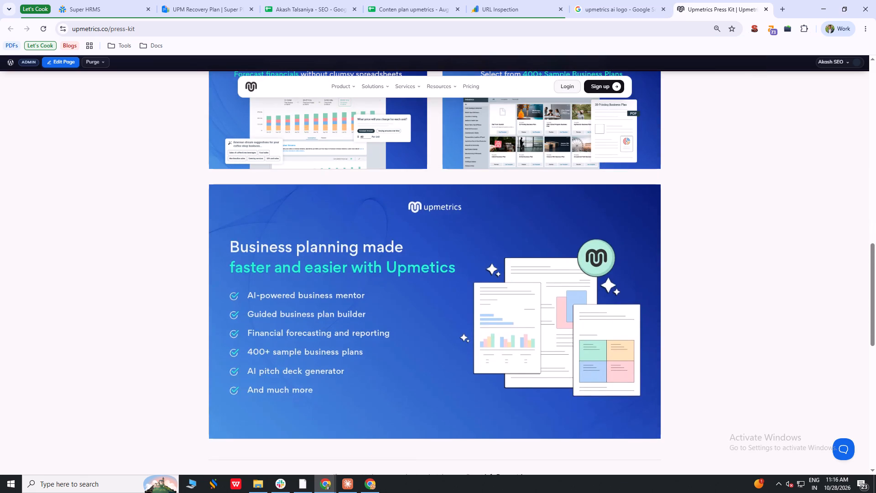
scroll(448, 241, up, 3)
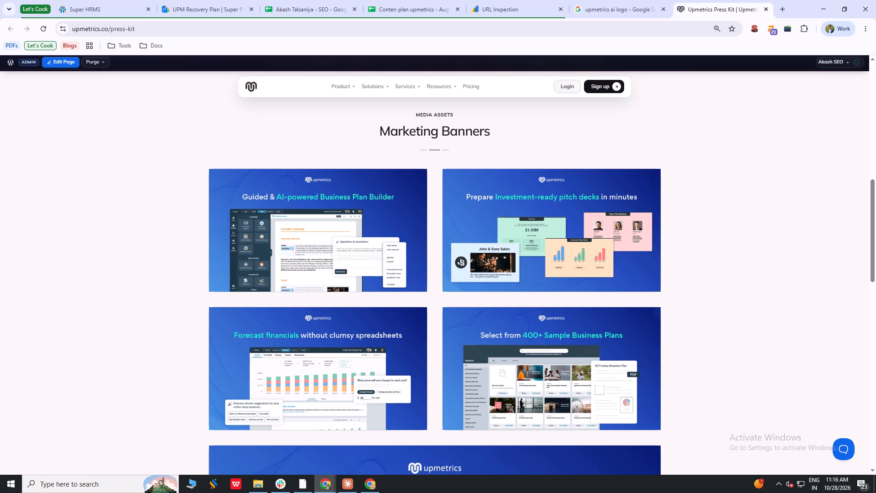
scroll(609, 300, down, 9)
scroll(419, 225, down, 5)
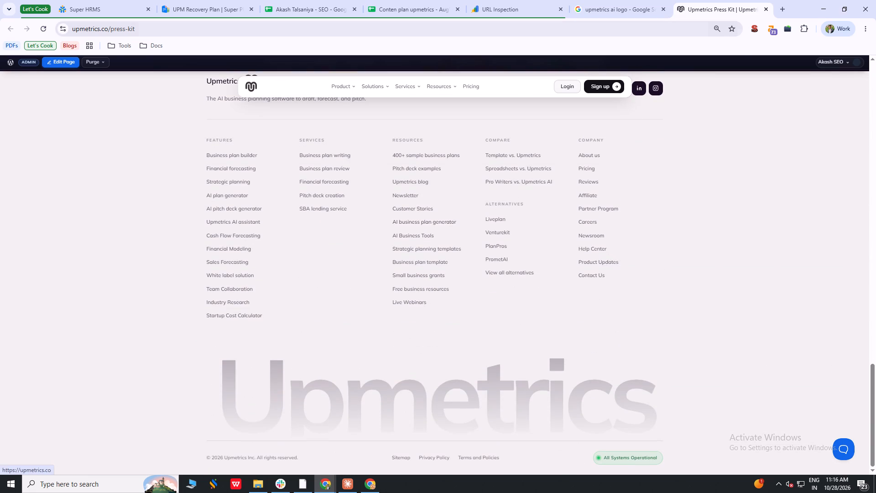
click(168, 28)
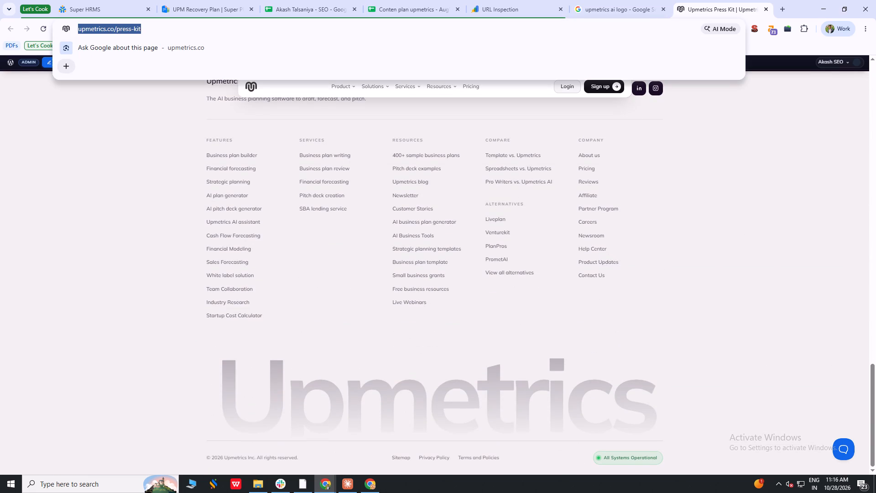
key(ctrl+c)
key(ctrl+c)
key(ctrl+c)
key(ctrl+c)
key(ctrl+c)
click(527, 0)
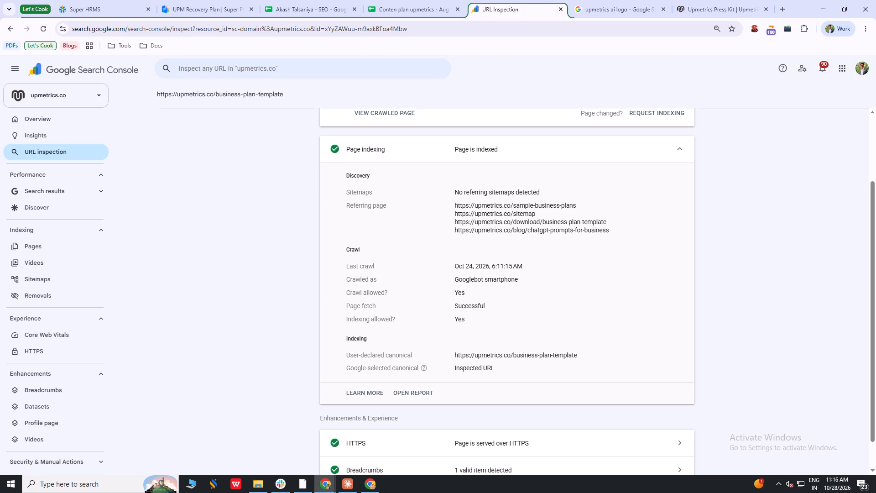
click(63, 189)
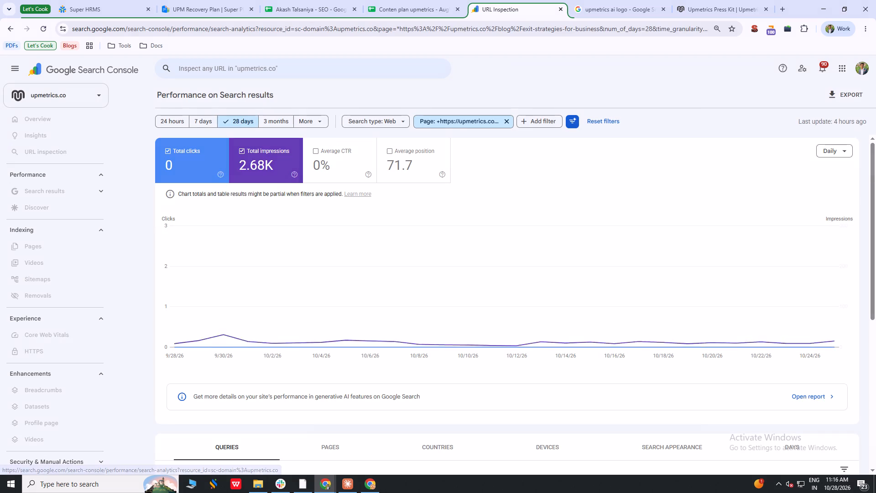
click(471, 124)
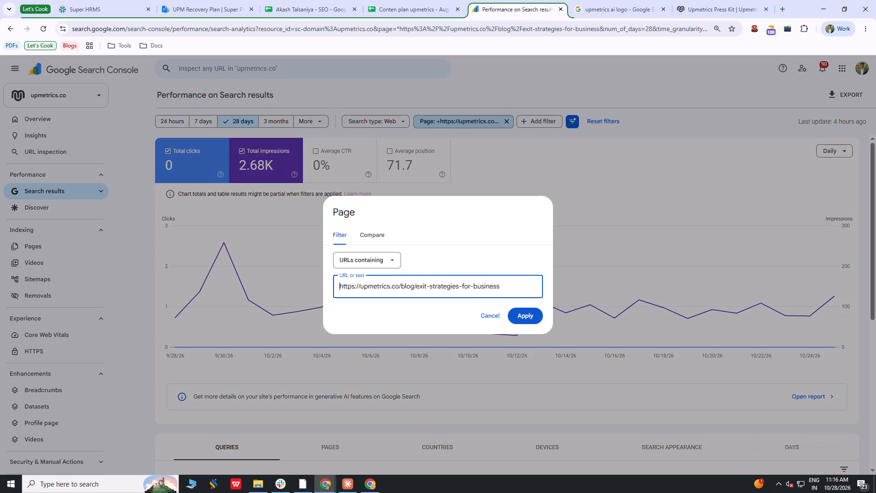
key(ctrl+a)
key(ctrl+v)
click(532, 315)
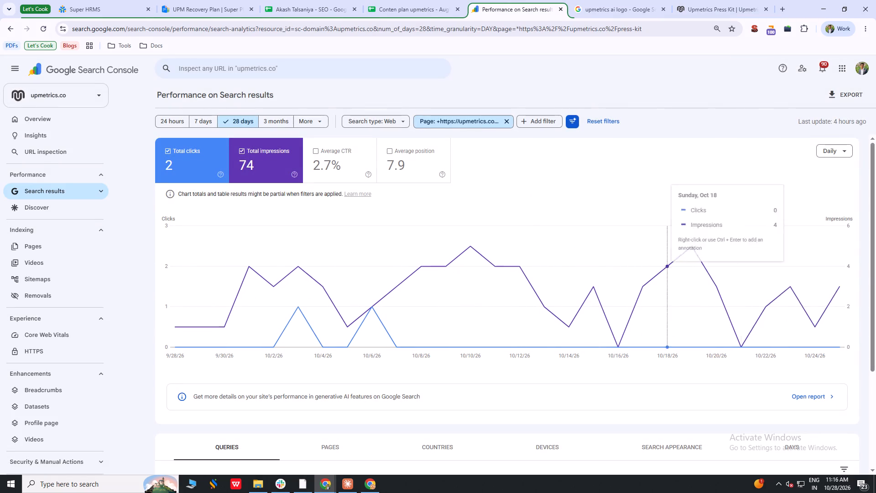
click(651, 85)
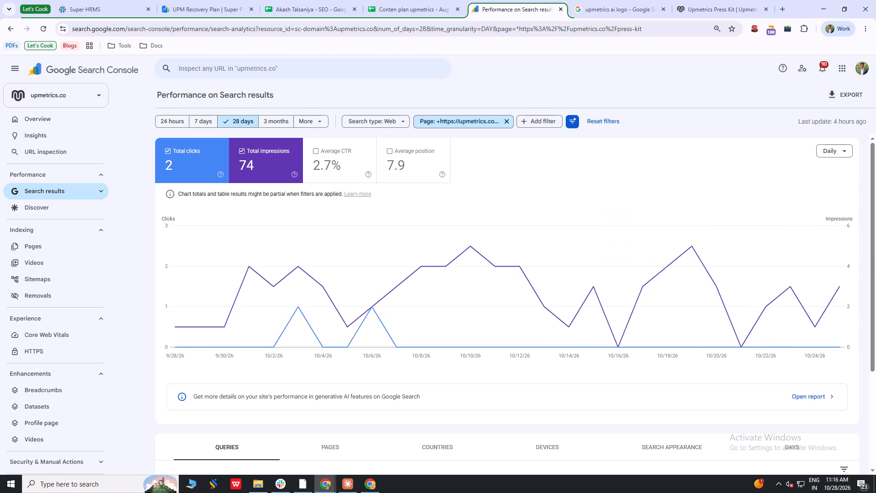
Close the Upmetrics Press Kit and "upmetrics ai logo" Google search tabs.
click(706, 0)
middle_click(707, 0)
middle_click(657, 2)
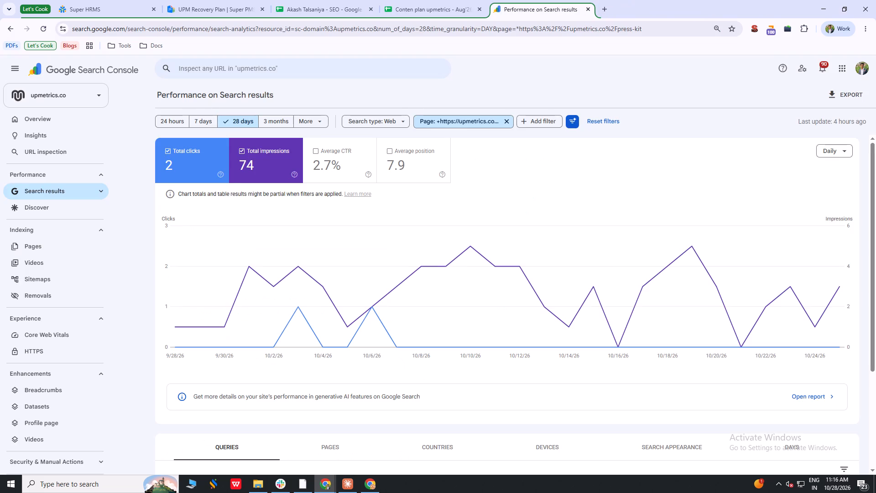
Look through the content plan spreadsheet's Oct 2026 sheet, from the Full Update templates to the Seasonal Pages rows.
click(449, 0)
scroll(639, 282, down, 1)
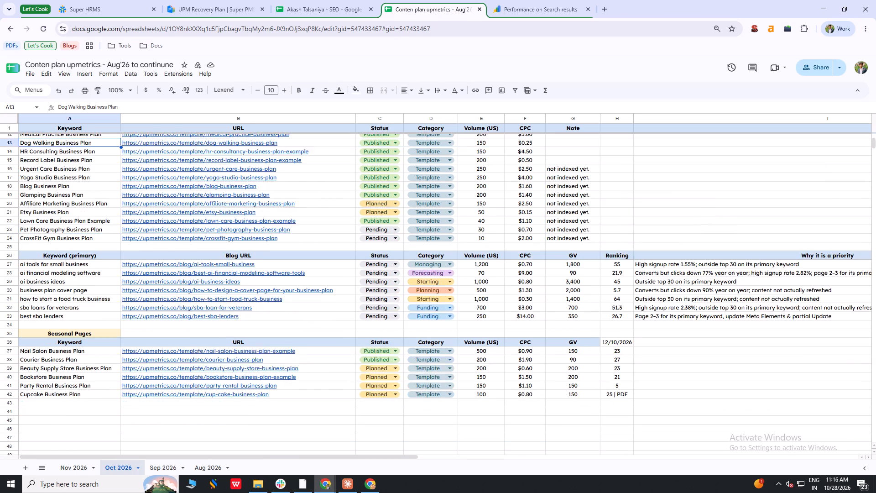
scroll(639, 282, down, 1)
scroll(640, 280, up, 3)
scroll(629, 234, up, 3)
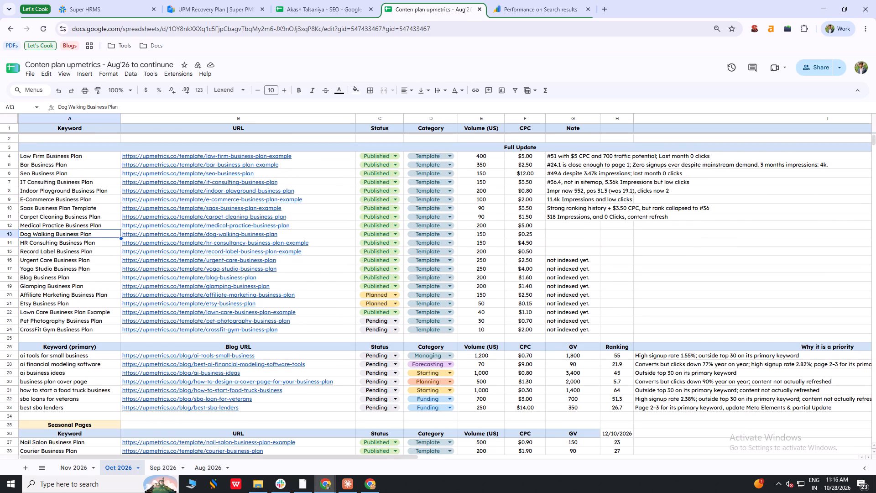
click(641, 284)
click(717, 318)
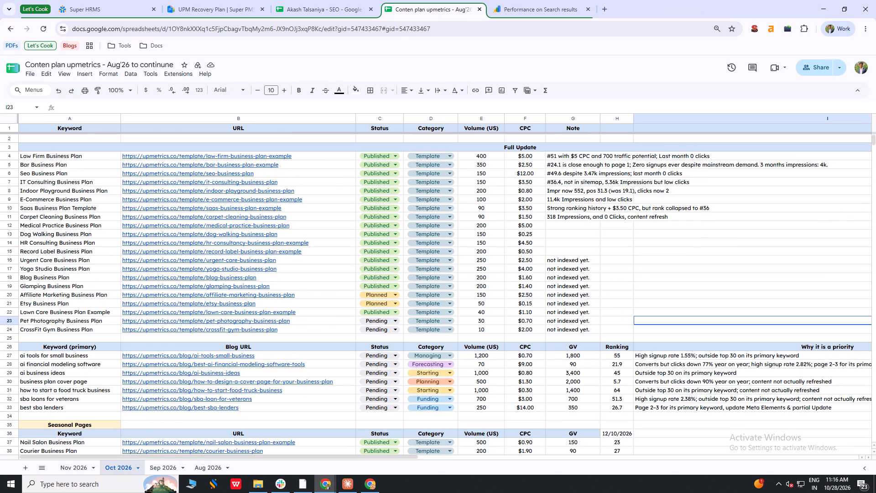
click(679, 433)
click(679, 447)
click(668, 431)
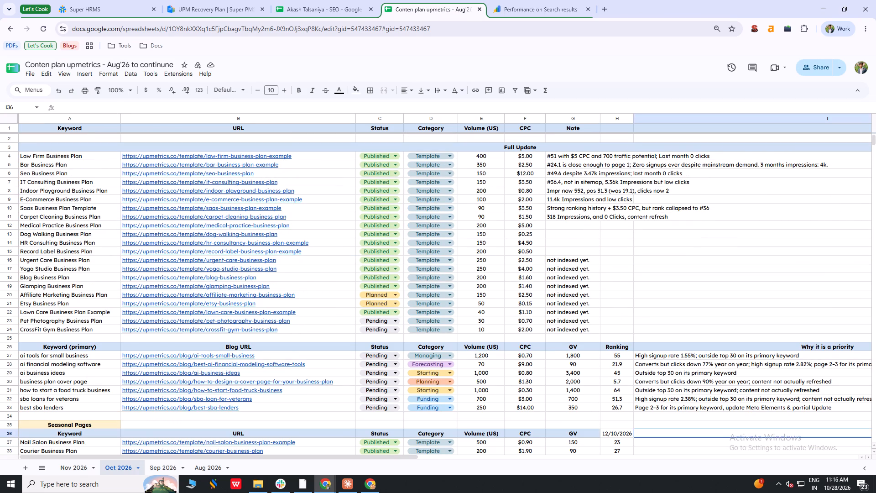
click(658, 445)
click(658, 451)
scroll(673, 380, down, 1)
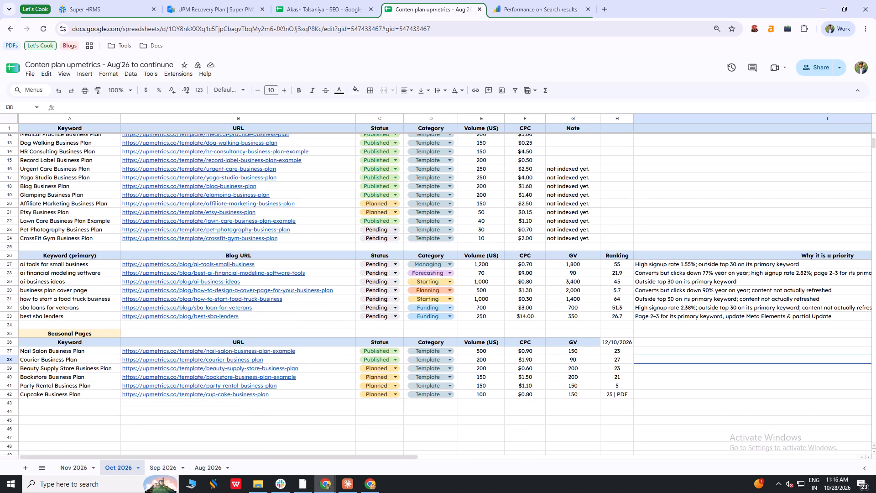
click(639, 386)
click(672, 401)
drag(656, 354, 657, 390)
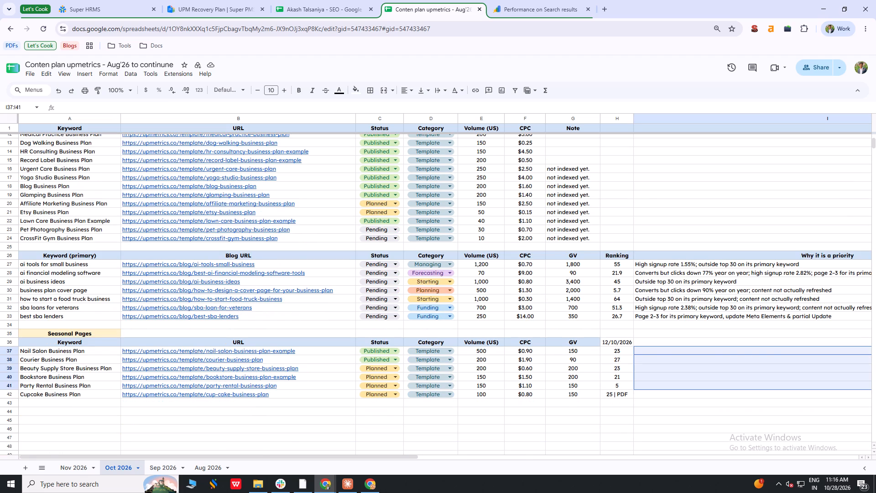
Examine the indexing notes in G16:G24 for the template pages in the Oct 2026 content plan.
scroll(618, 399, up, 5)
click(692, 303)
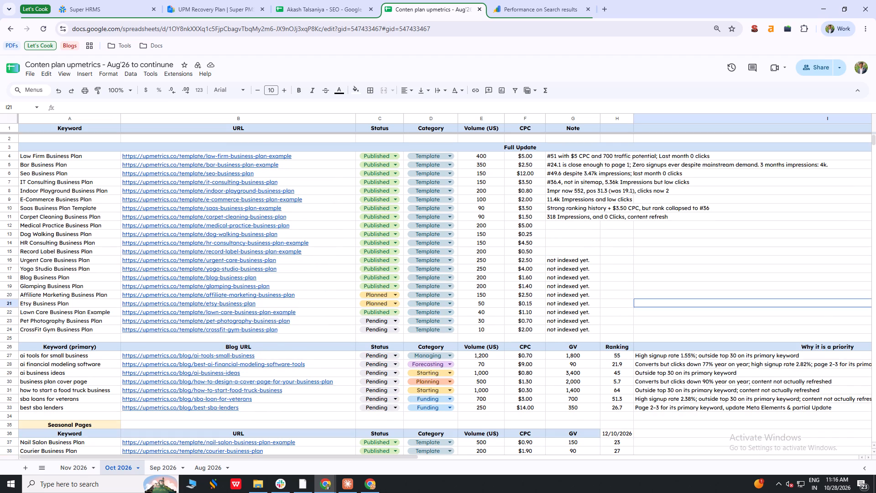
drag(585, 258, 580, 329)
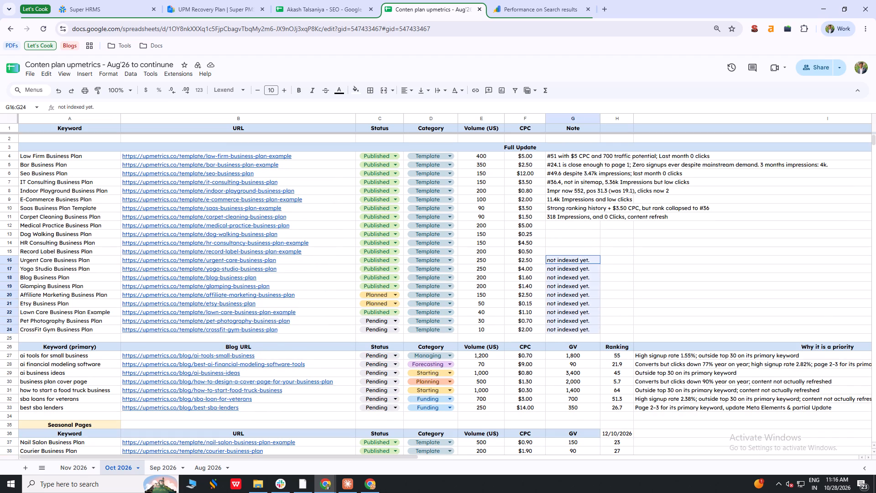
drag(580, 329, 580, 331)
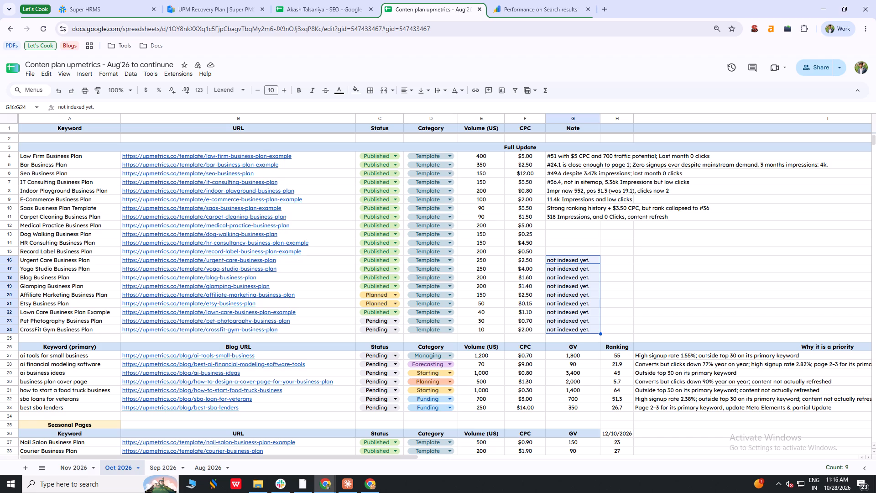
click(650, 313)
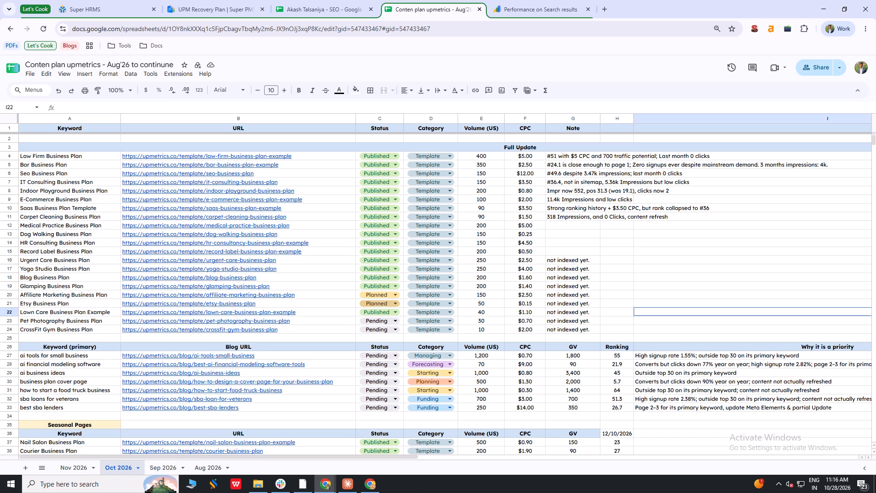
scroll(229, 292, up, 4)
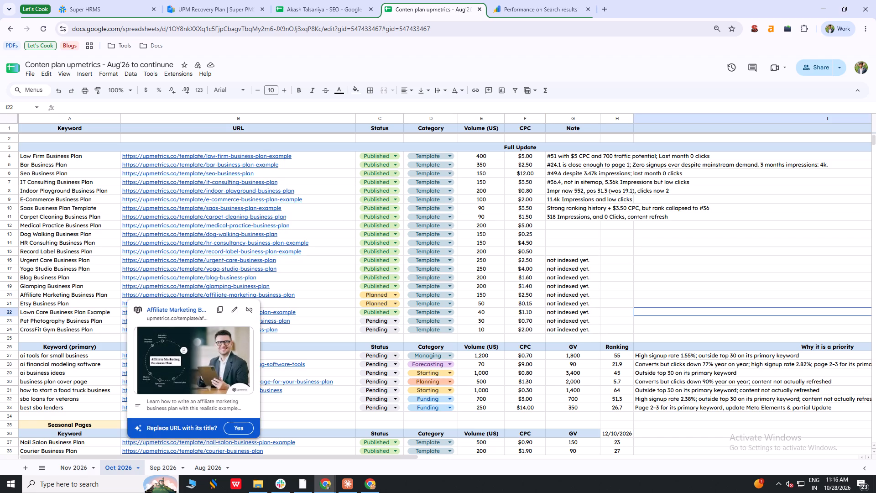
click(673, 286)
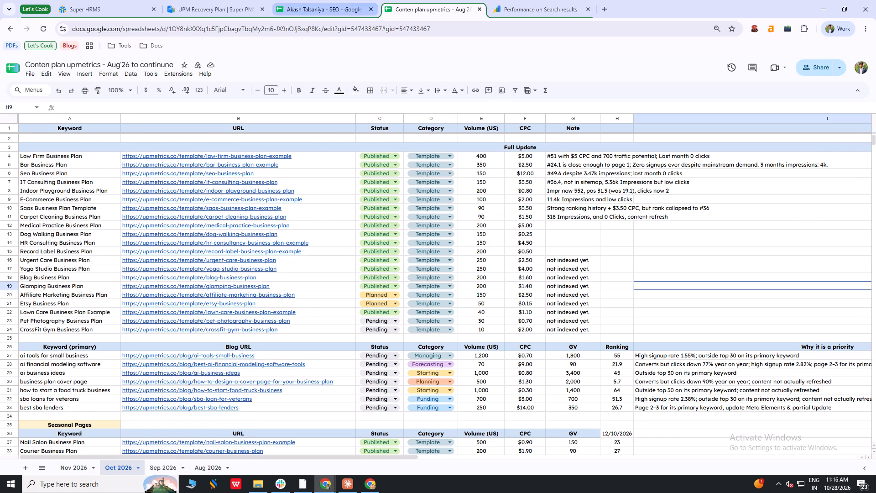
Switch to the SEO work spreadsheet's Upmetrics LOG sheet.
click(328, 0)
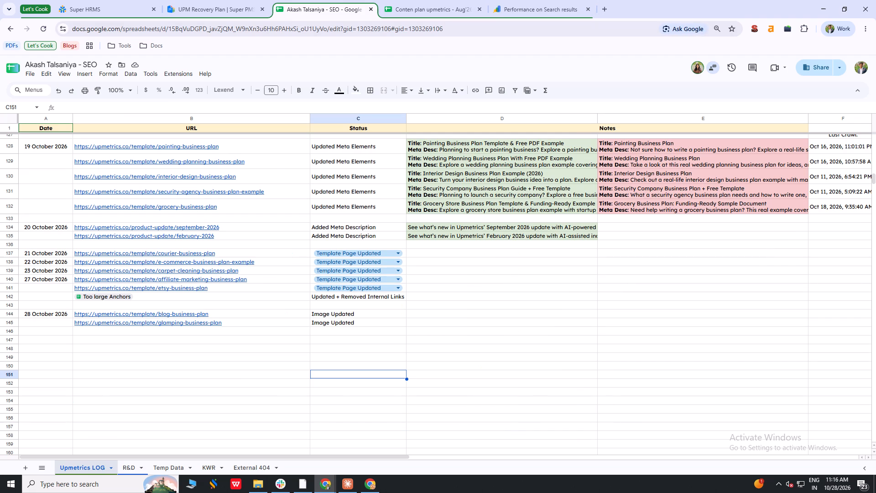
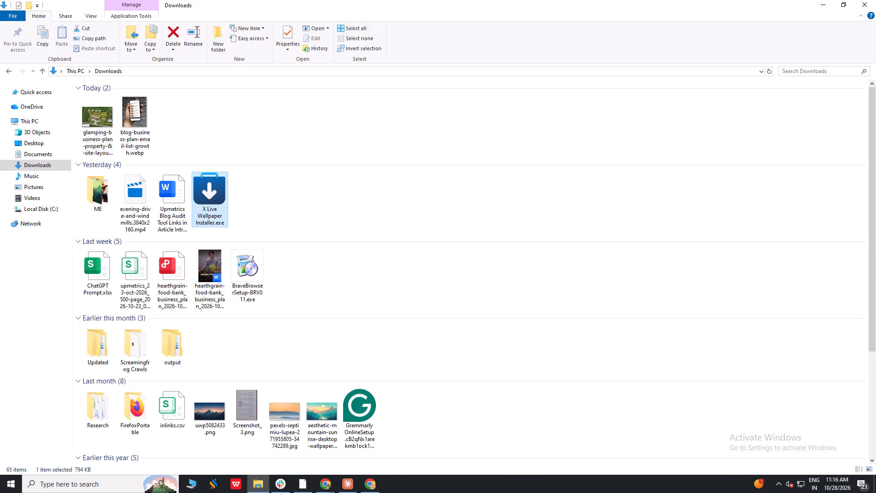
Delete the X Live Wallpaper Installer.exe file from the Downloads folder.
key(Delete)
Open the evening-drive-and-windmills.3840x2160.mp4 video to check it, close the player, and delete the file from Downloads.
click(136, 210)
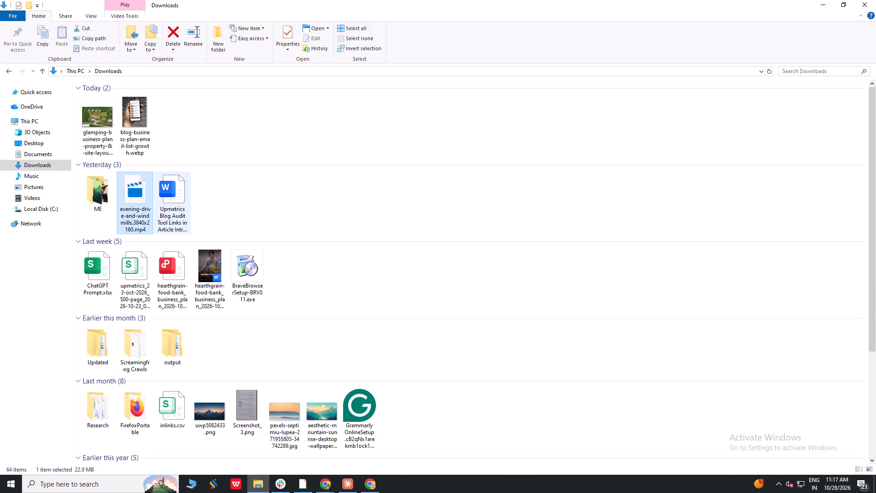
double_click(139, 205)
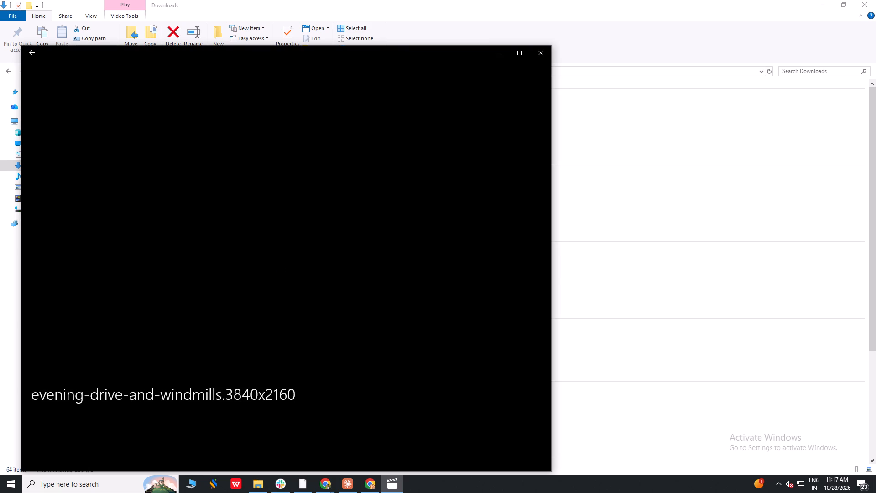
click(542, 56)
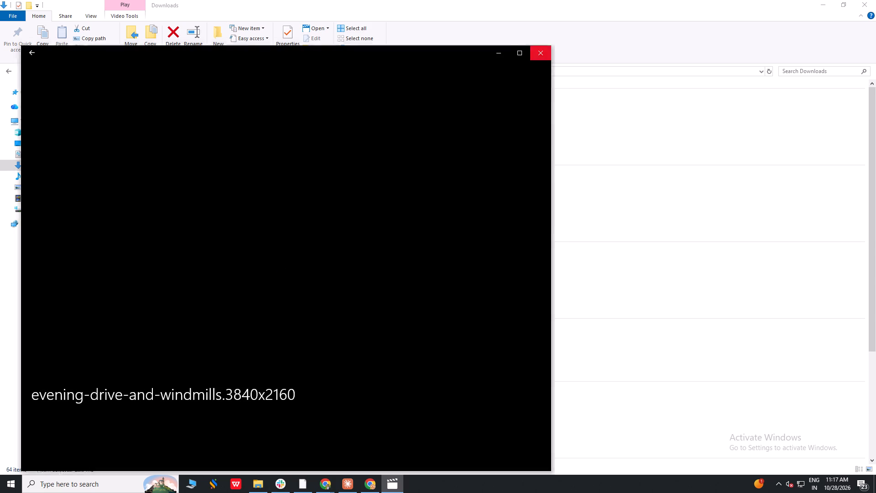
key(Delete)
click(260, 203)
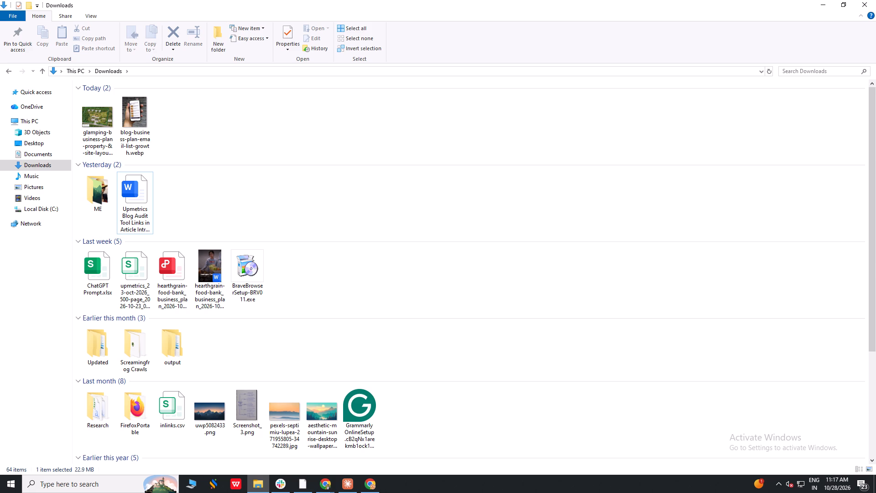
Create a new folder named Download inside the Downloads folder.
scroll(379, 255, down, 1)
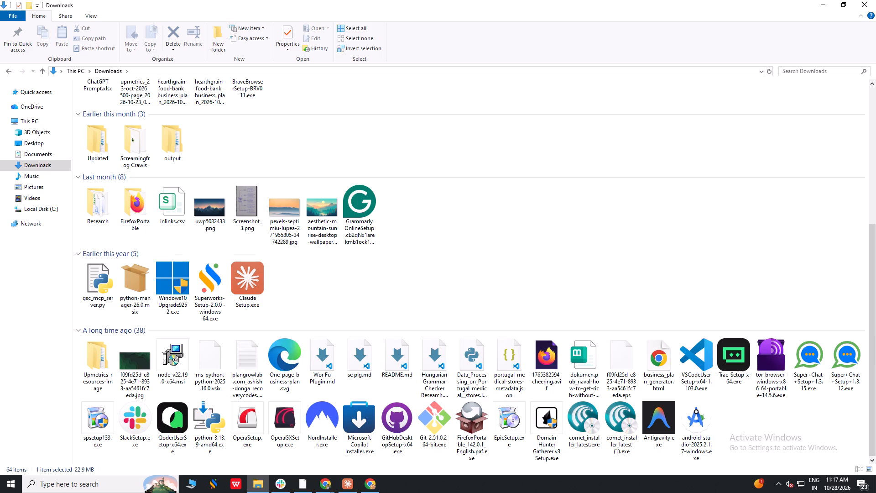
scroll(401, 215, up, 5)
right_click(256, 126)
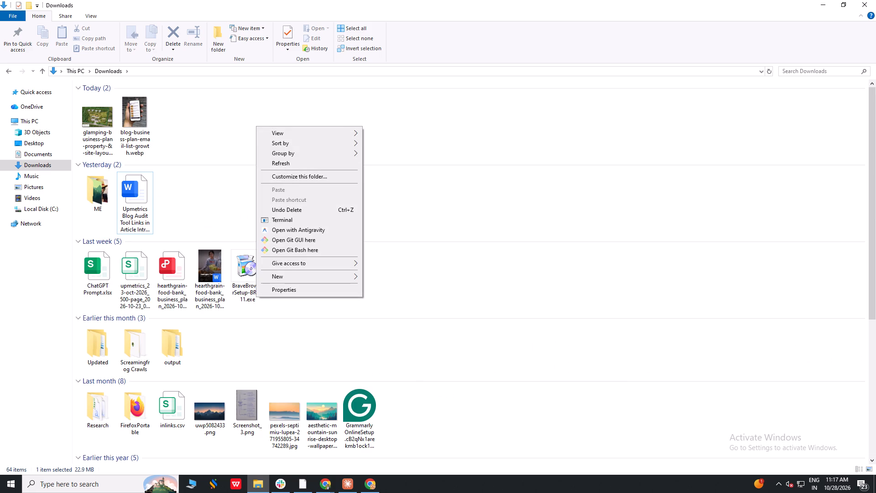
click(327, 279)
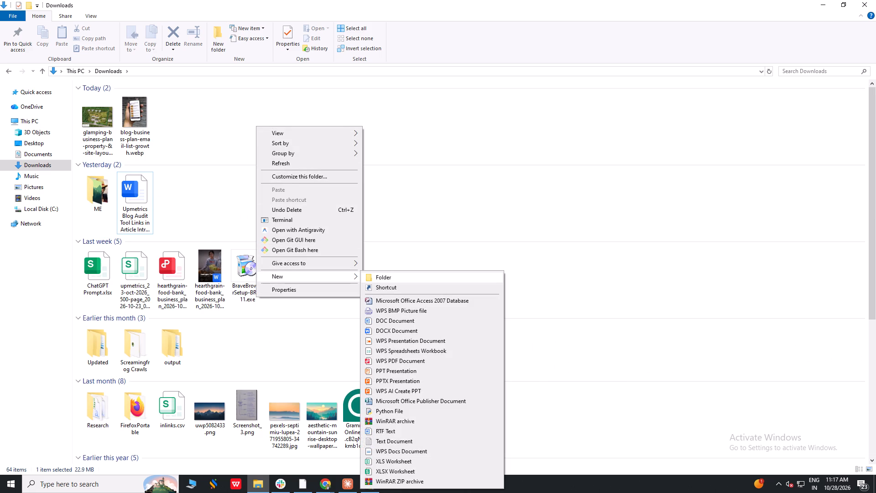
click(398, 277)
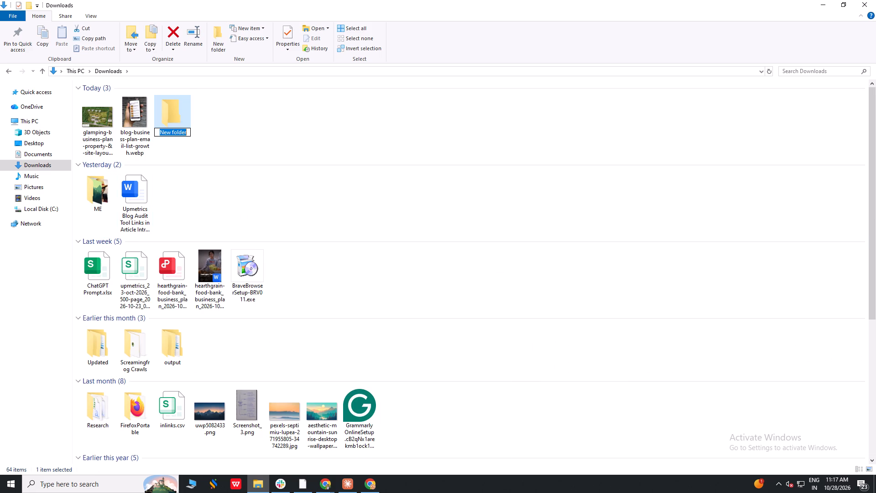
text(Download)
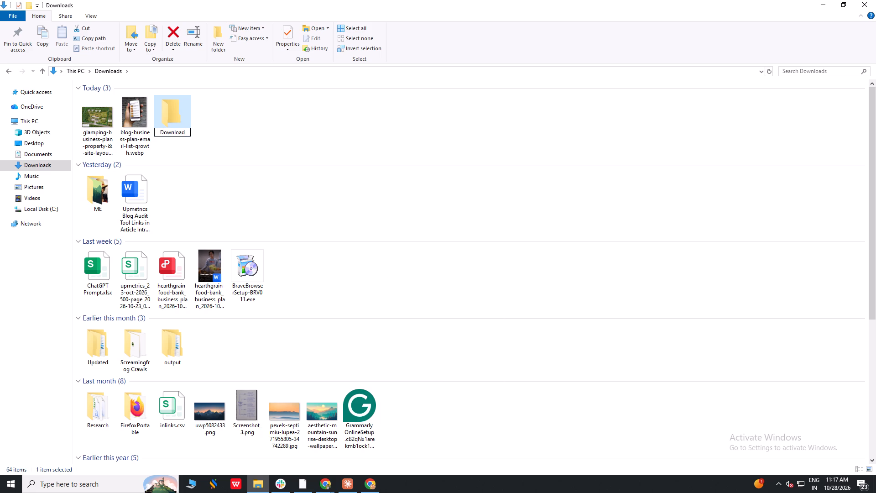
key(Return)
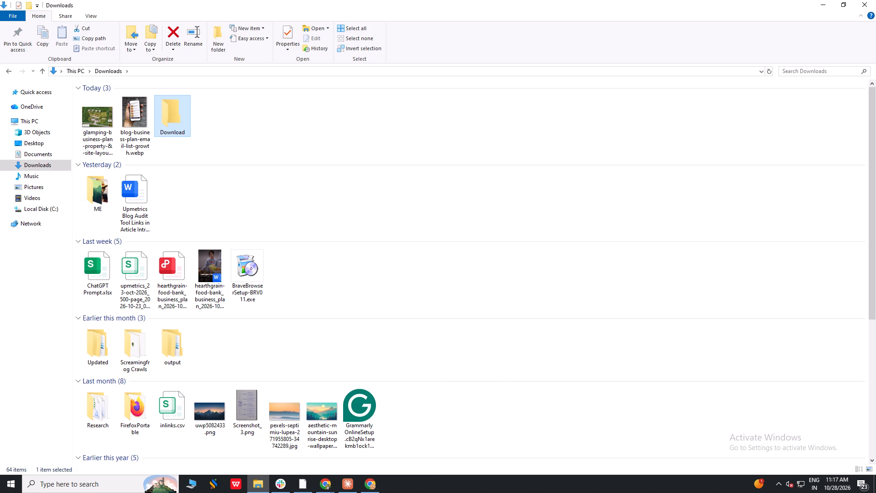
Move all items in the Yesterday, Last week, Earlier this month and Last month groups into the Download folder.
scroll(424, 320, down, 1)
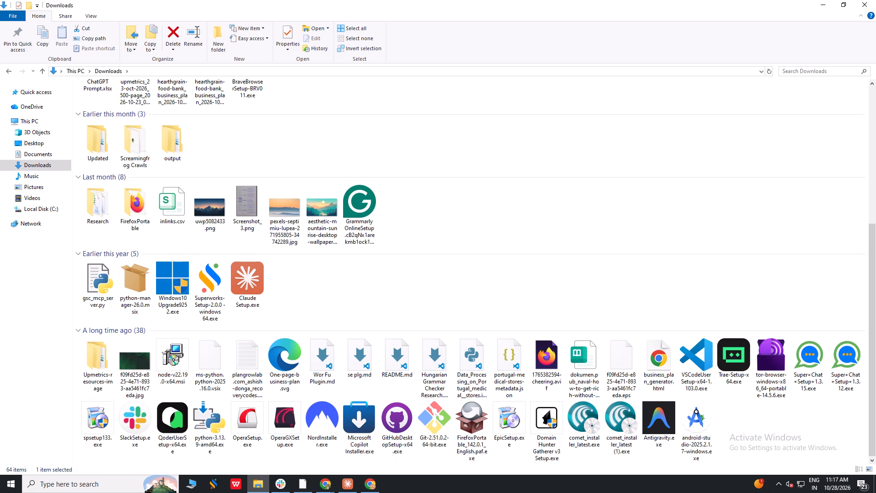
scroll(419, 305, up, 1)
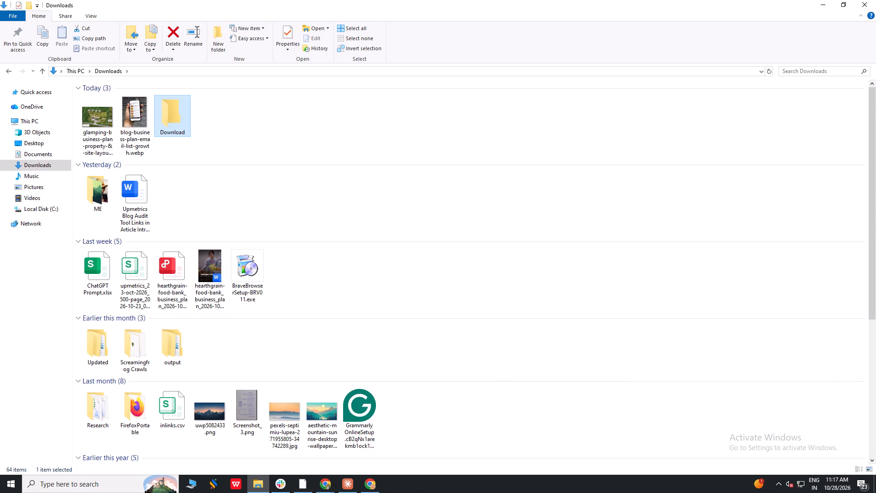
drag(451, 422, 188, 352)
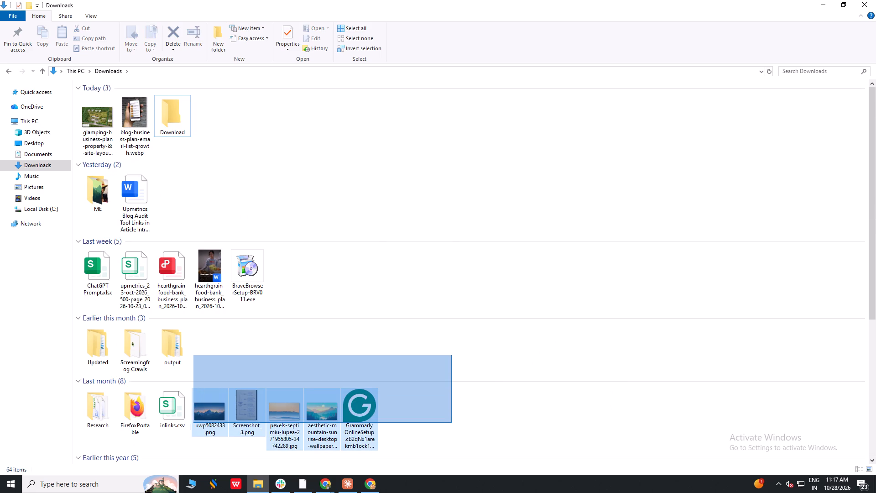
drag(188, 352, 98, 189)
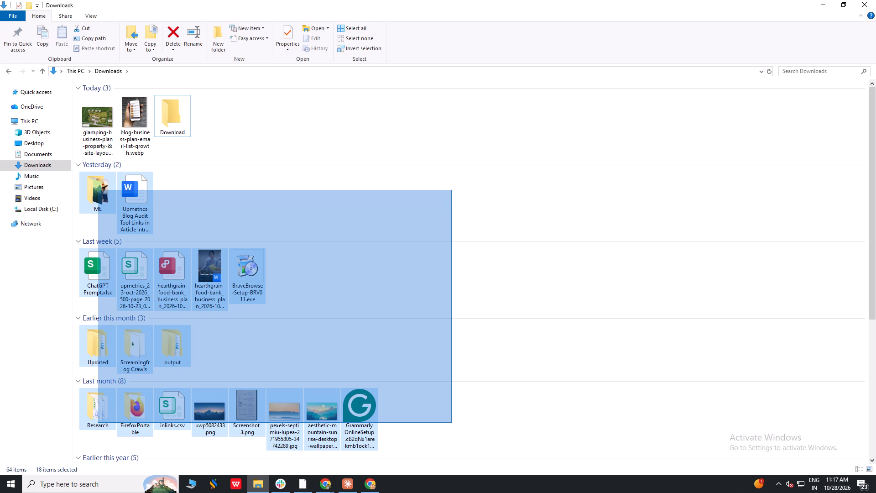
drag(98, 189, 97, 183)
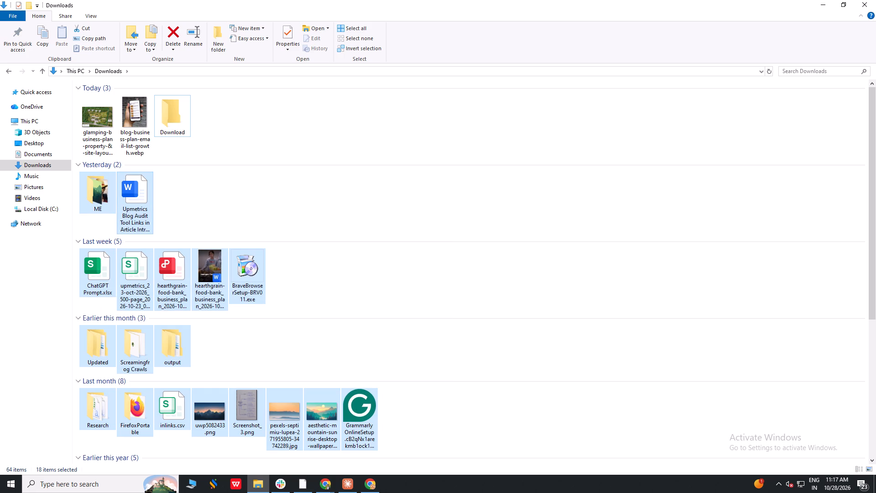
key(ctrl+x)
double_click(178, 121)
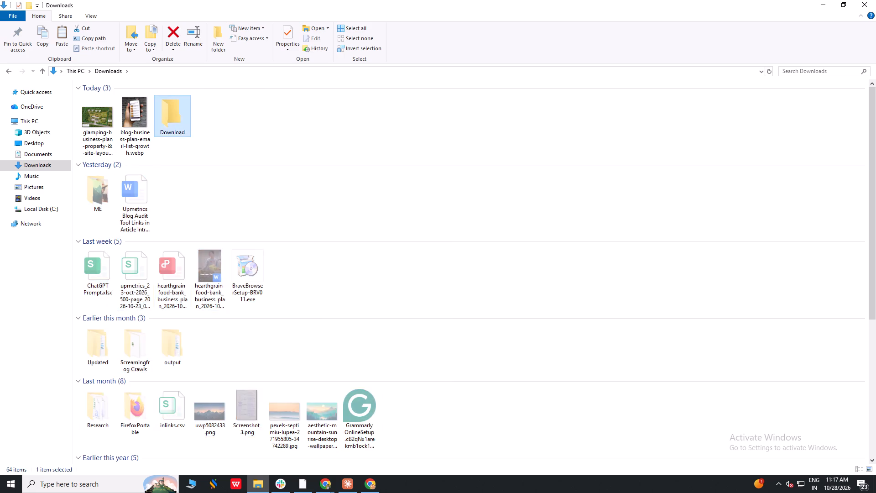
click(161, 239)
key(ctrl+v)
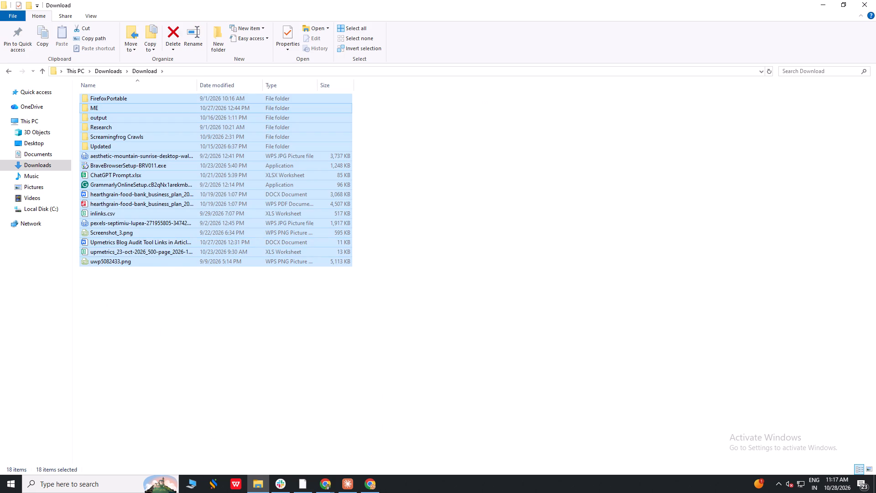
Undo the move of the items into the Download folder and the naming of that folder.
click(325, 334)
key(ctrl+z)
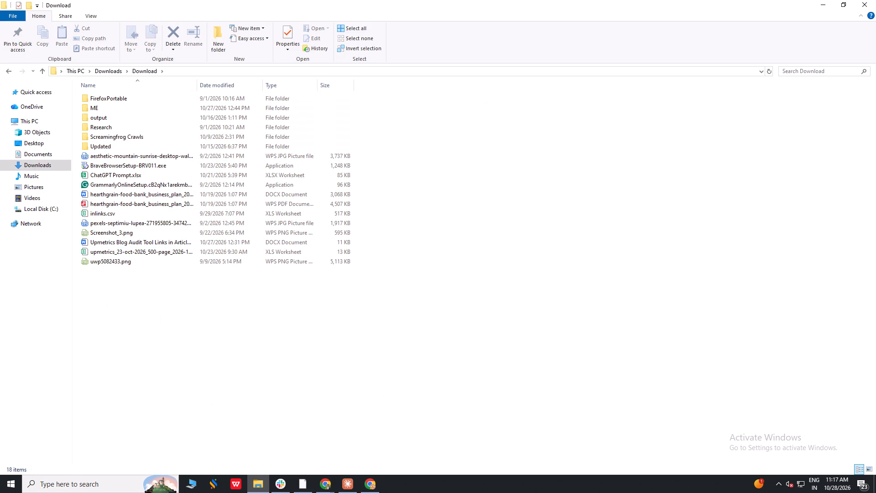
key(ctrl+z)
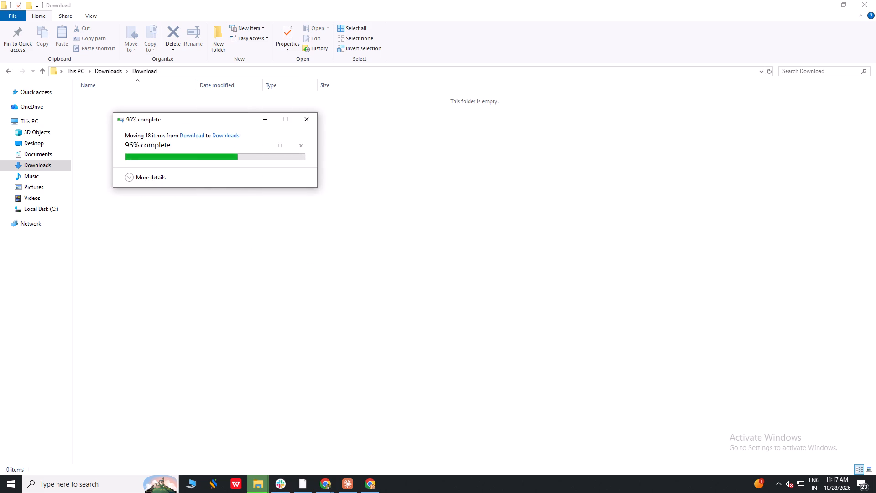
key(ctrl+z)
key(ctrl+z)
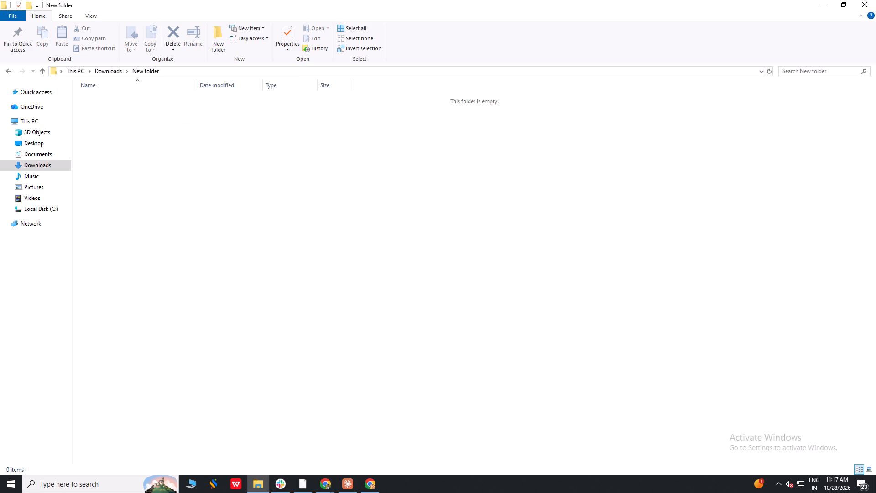
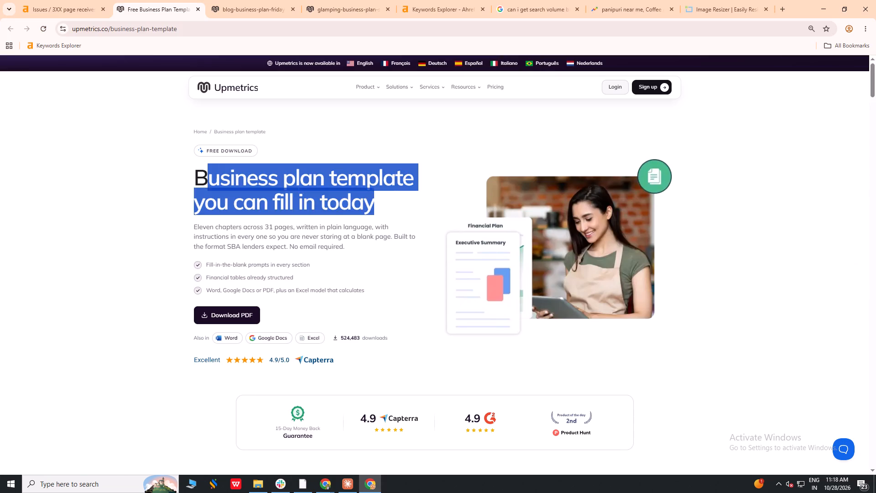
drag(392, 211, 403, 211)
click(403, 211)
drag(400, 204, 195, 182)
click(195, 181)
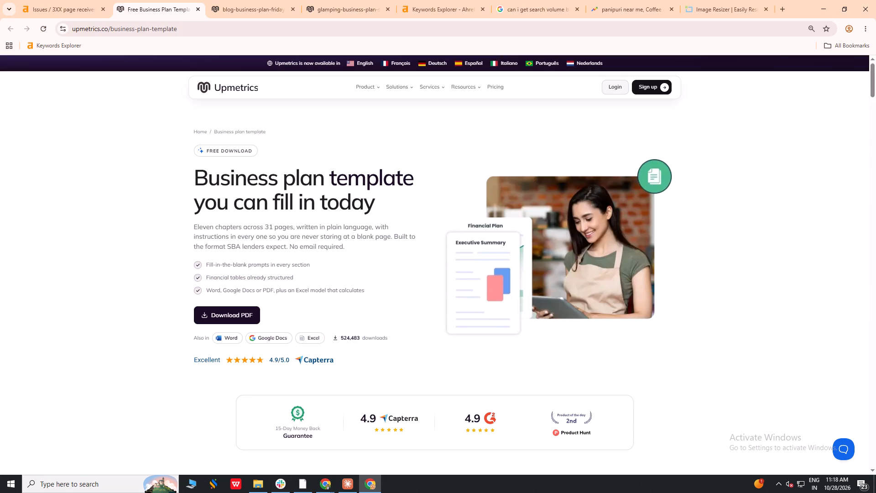
Inspect the upmetrics.co/business-plan-template URL in Google Search Console, view its page indexing details and check the calendar.
click(200, 27)
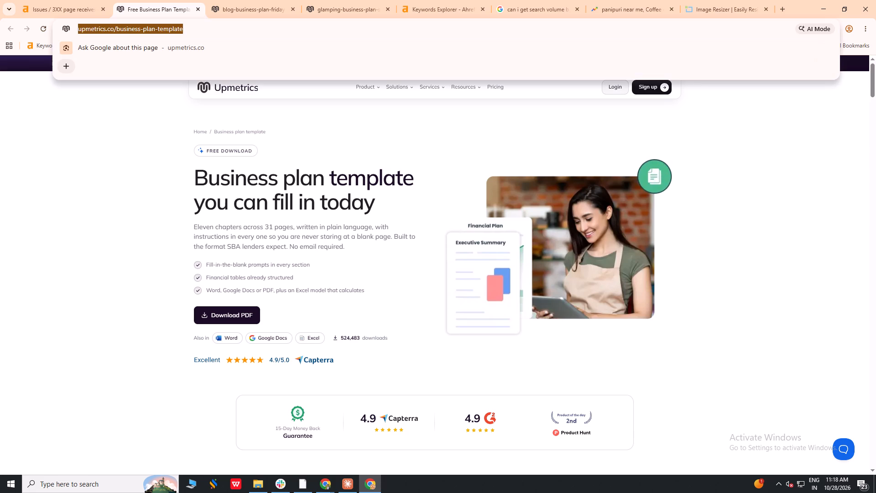
key(ctrl+c)
key(ctrl+c)
key(ctrl+c)
key(ctrl+c)
key(ctrl+c)
key(alt+Tab)
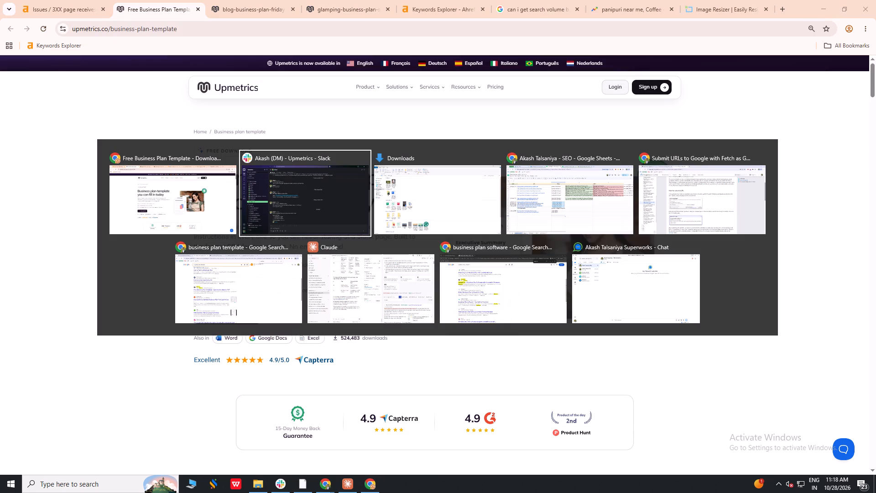
key(alt+Tab)
key(alt+Tab)
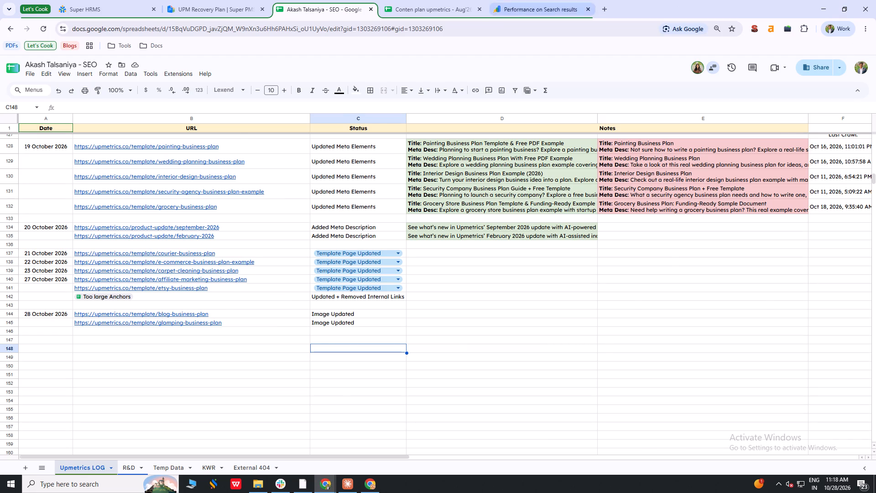
click(526, 0)
click(318, 66)
key(ctrl+v)
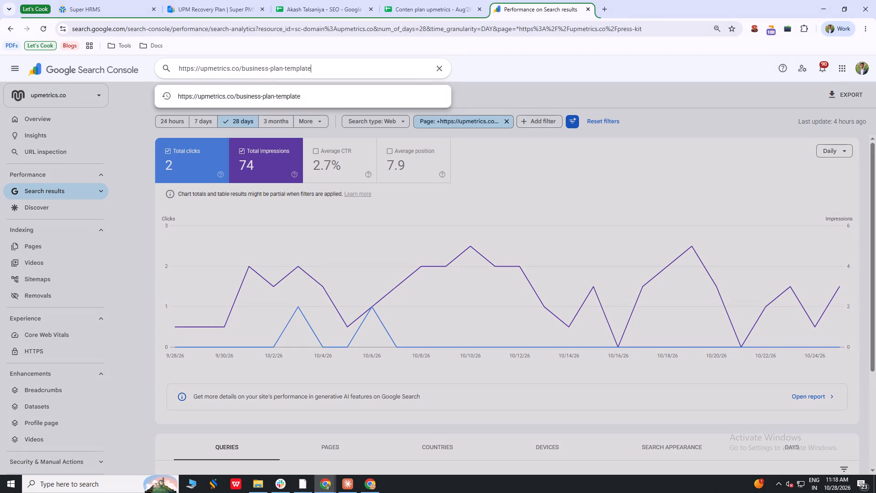
key(Return)
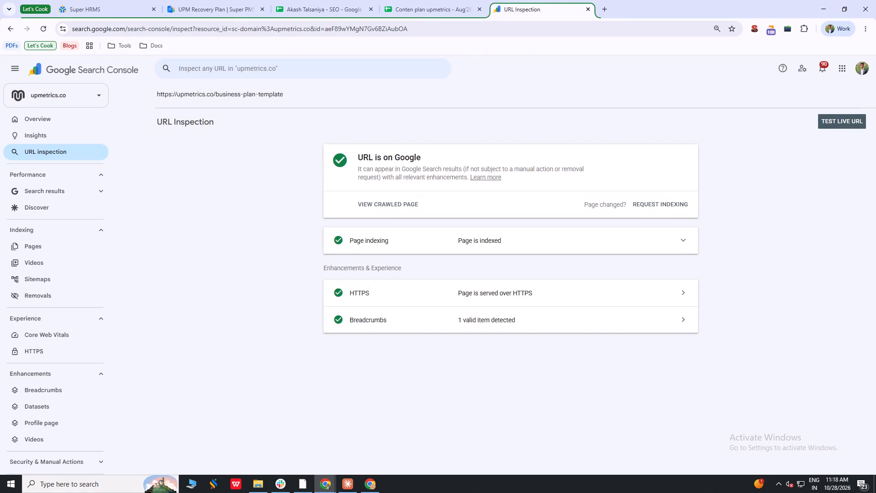
click(679, 244)
scroll(674, 247, down, 1)
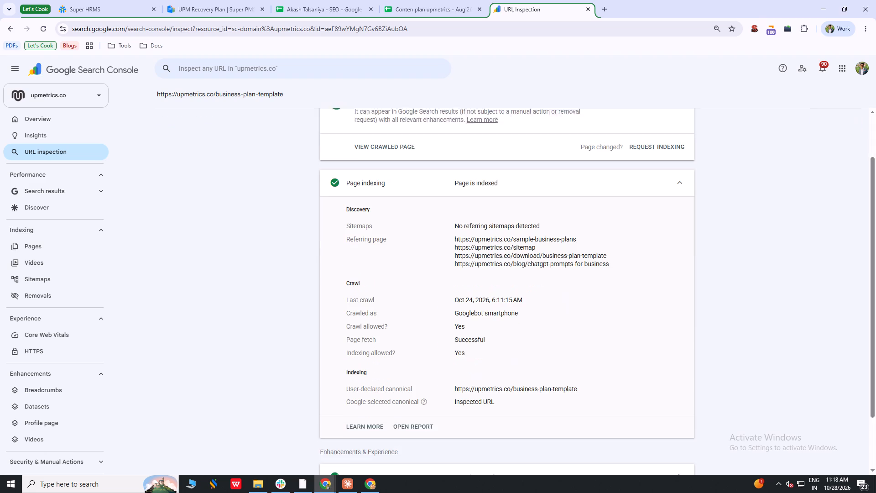
click(837, 483)
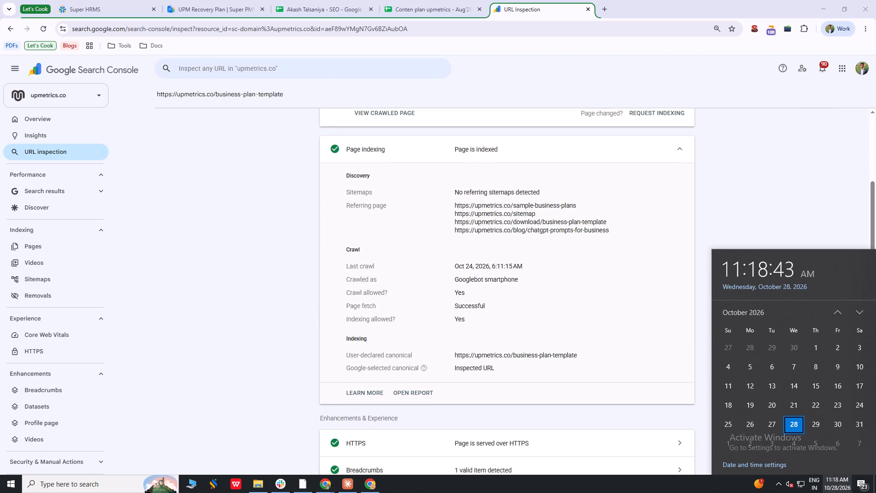
In Ahrefs Site Audit, open the issues of the download/business-plan-template redirect and show how to fix both of them.
key(alt+Tab)
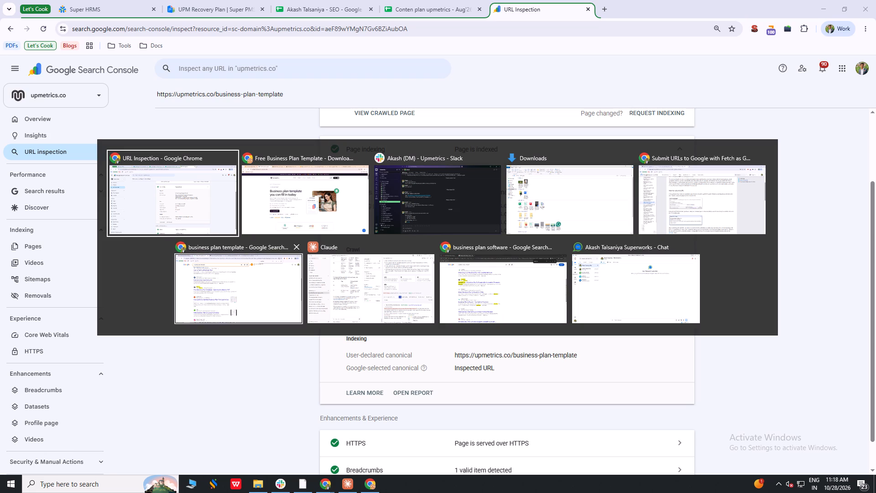
alt+click(275, 215)
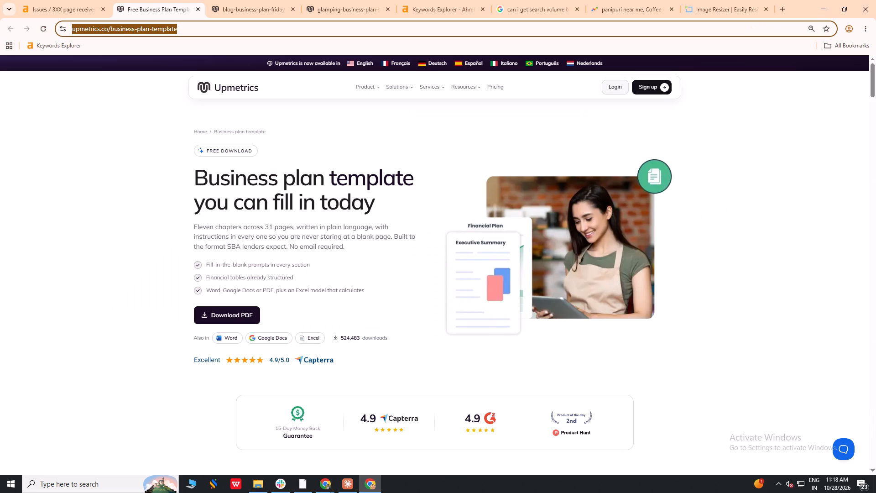
click(49, 0)
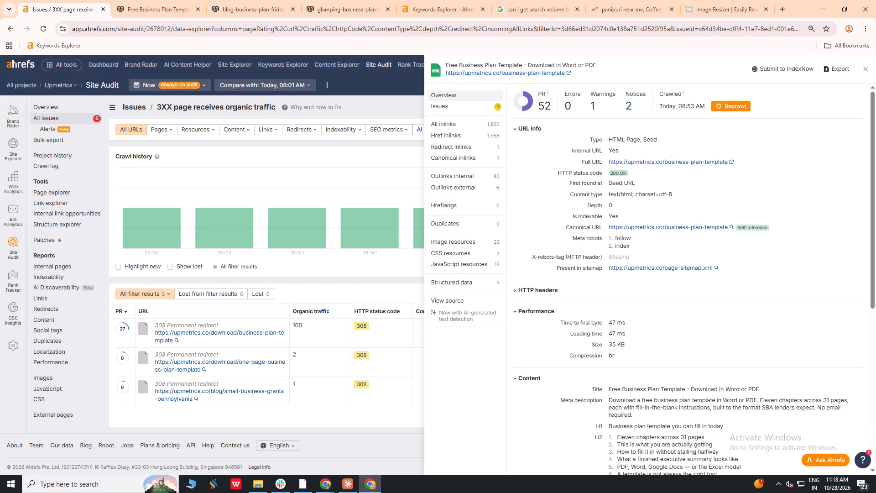
click(226, 335)
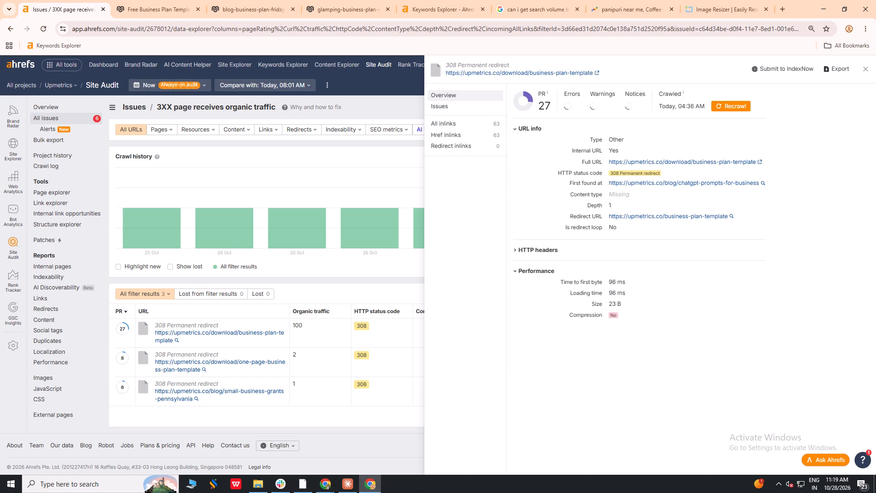
click(458, 109)
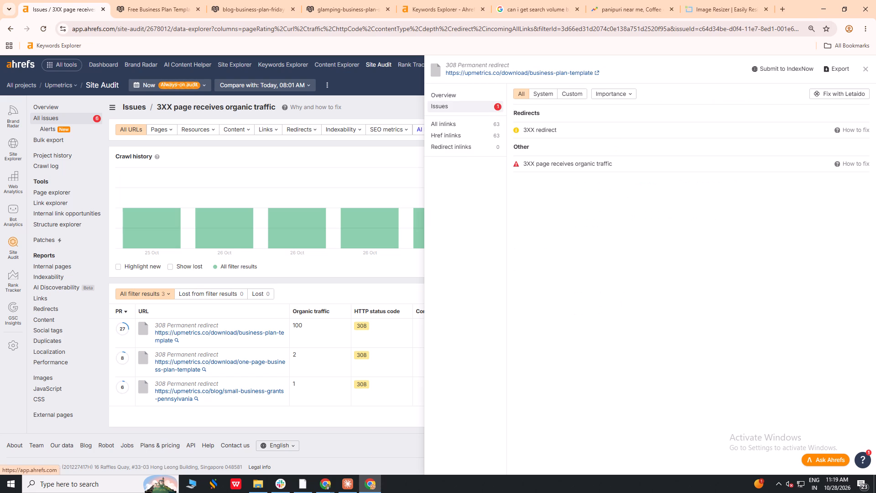
click(859, 132)
click(862, 280)
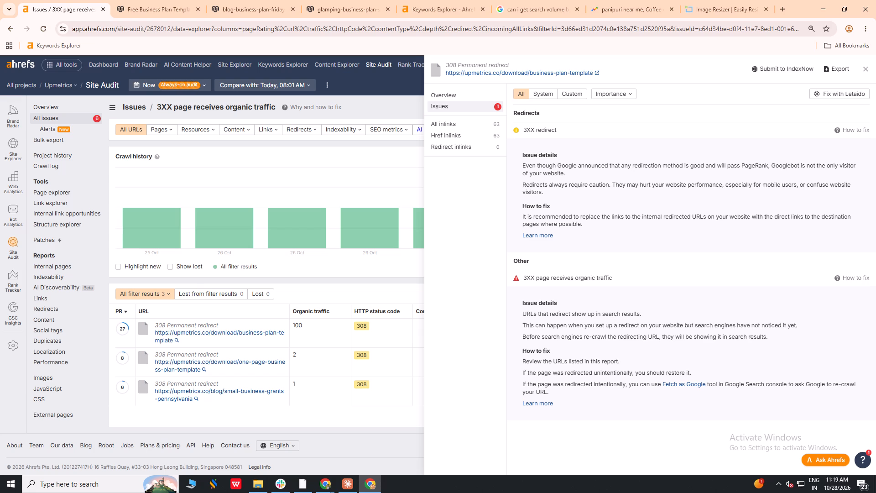
drag(193, 342, 151, 333)
key(ctrl+c)
key(ctrl+c)
key(ctrl+c)
key(ctrl+c)
key(ctrl+c)
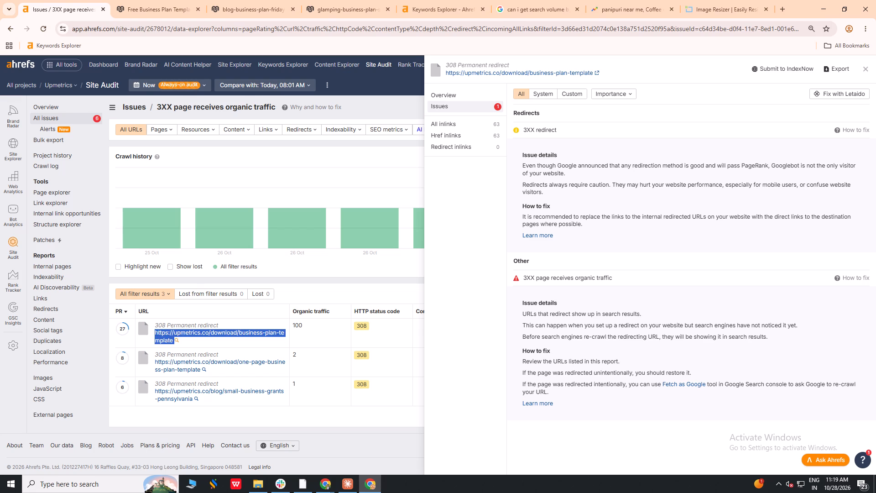
key(alt+Tab)
click(404, 65)
key(ctrl+v)
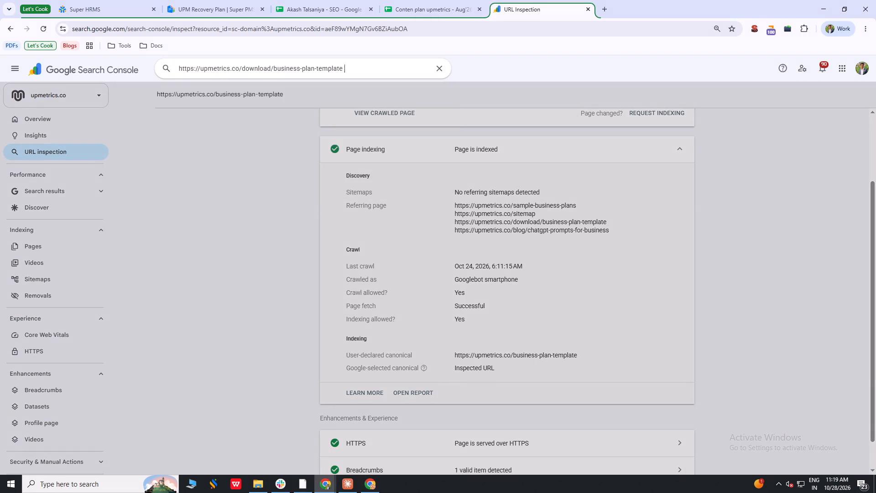
key(BackSpace)
key(Return)
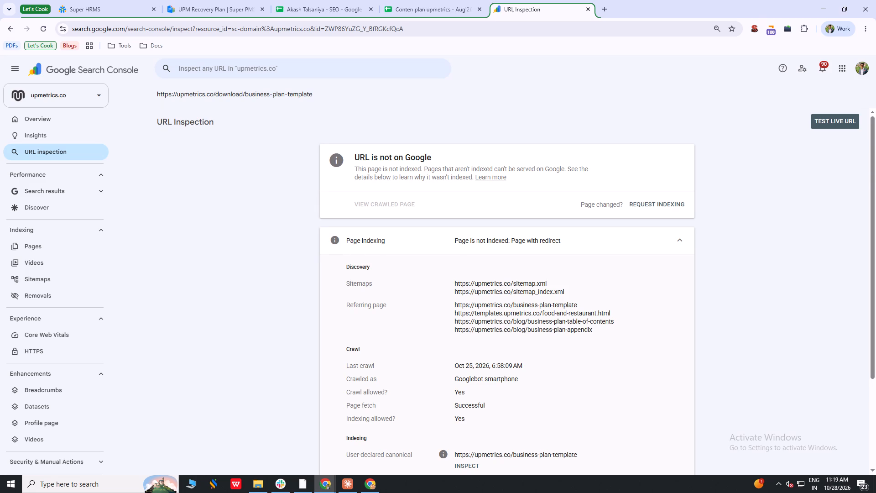
scroll(716, 250, down, 1)
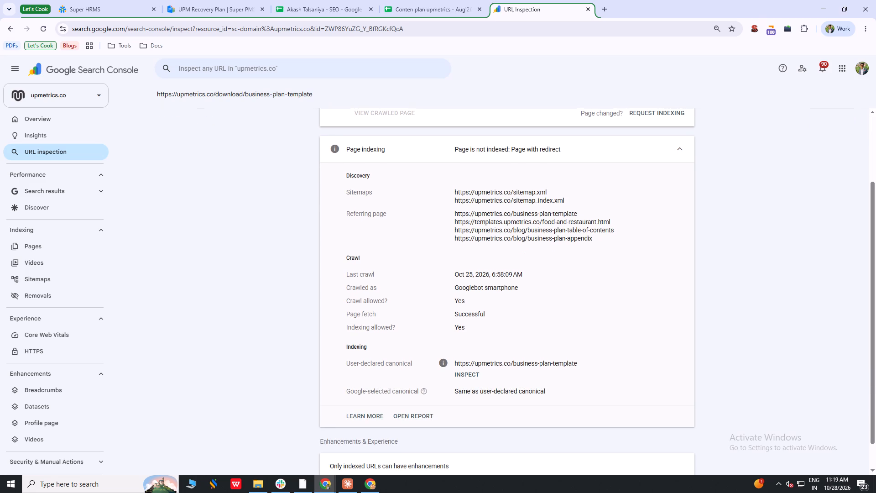
drag(351, 367, 403, 368)
drag(469, 392, 538, 396)
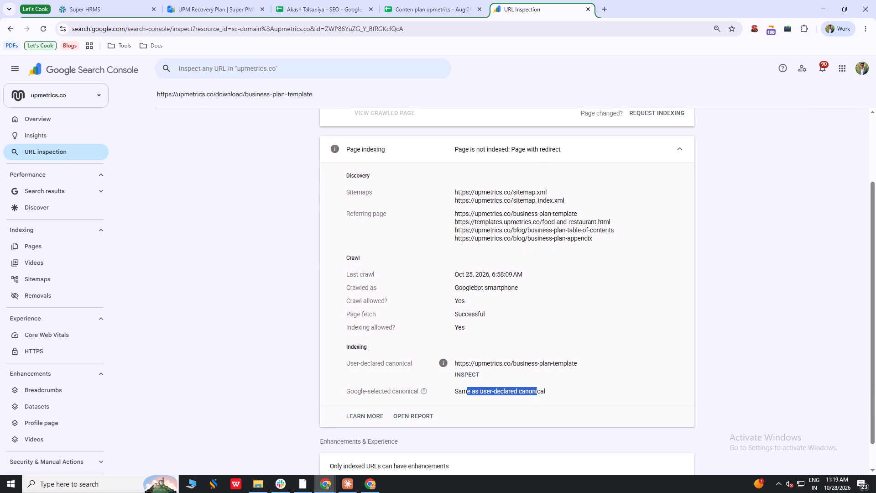
drag(538, 396, 539, 396)
click(541, 396)
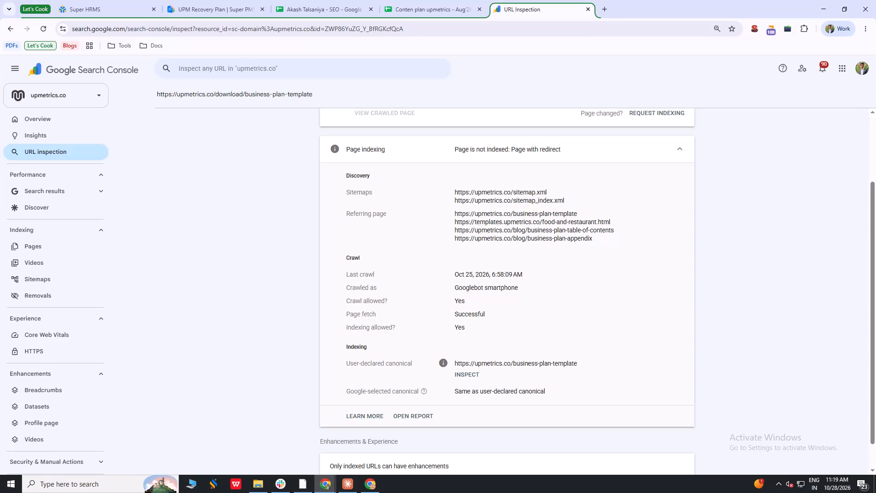
drag(456, 364, 583, 359)
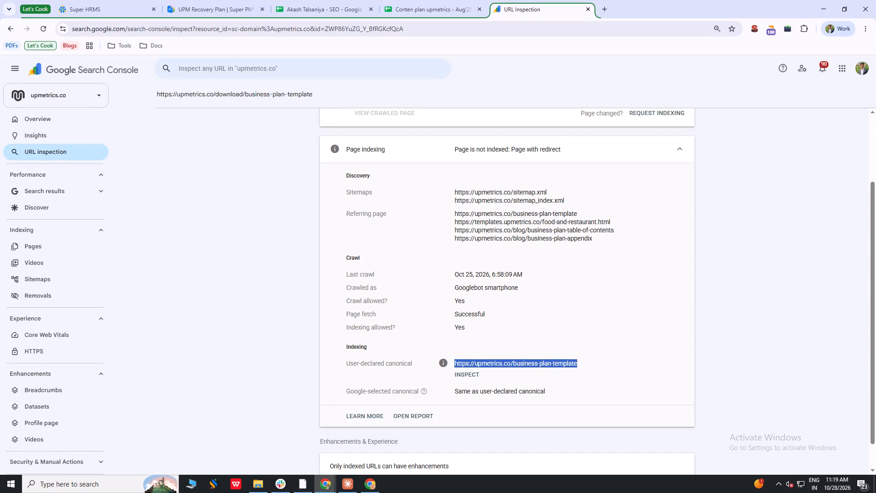
Inspect the user-declared canonical URL of the download page and expand its page indexing details.
click(469, 372)
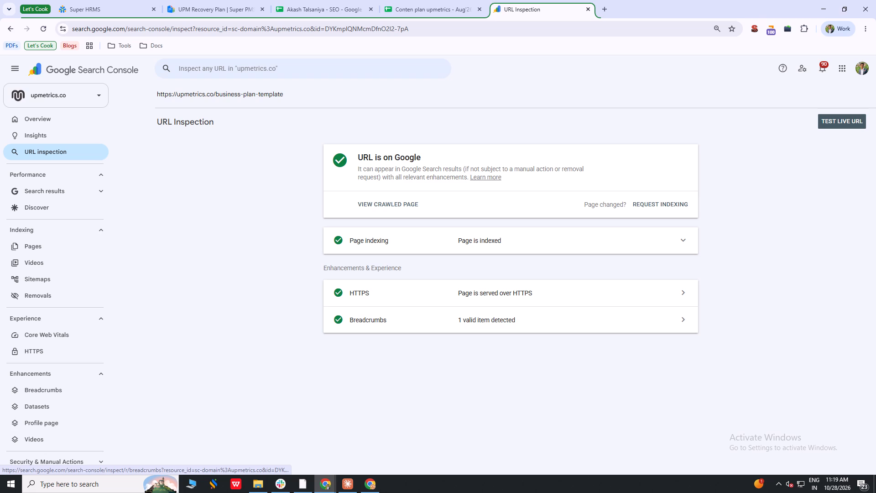
click(652, 245)
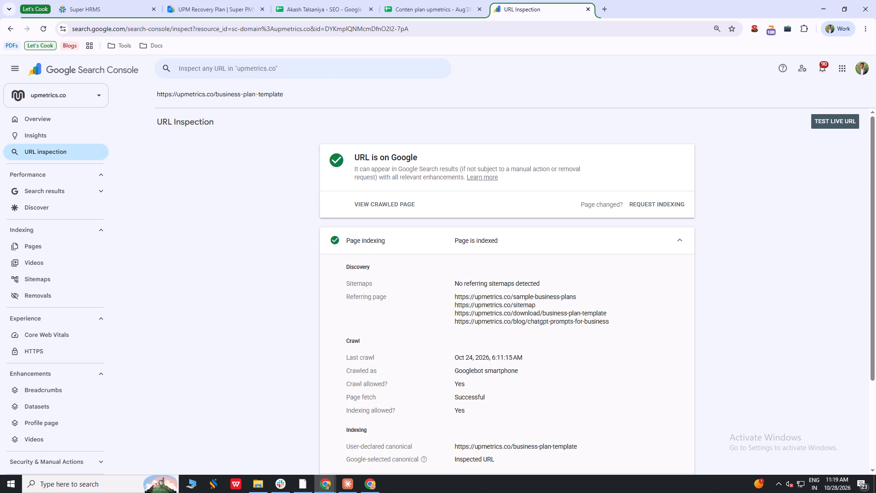